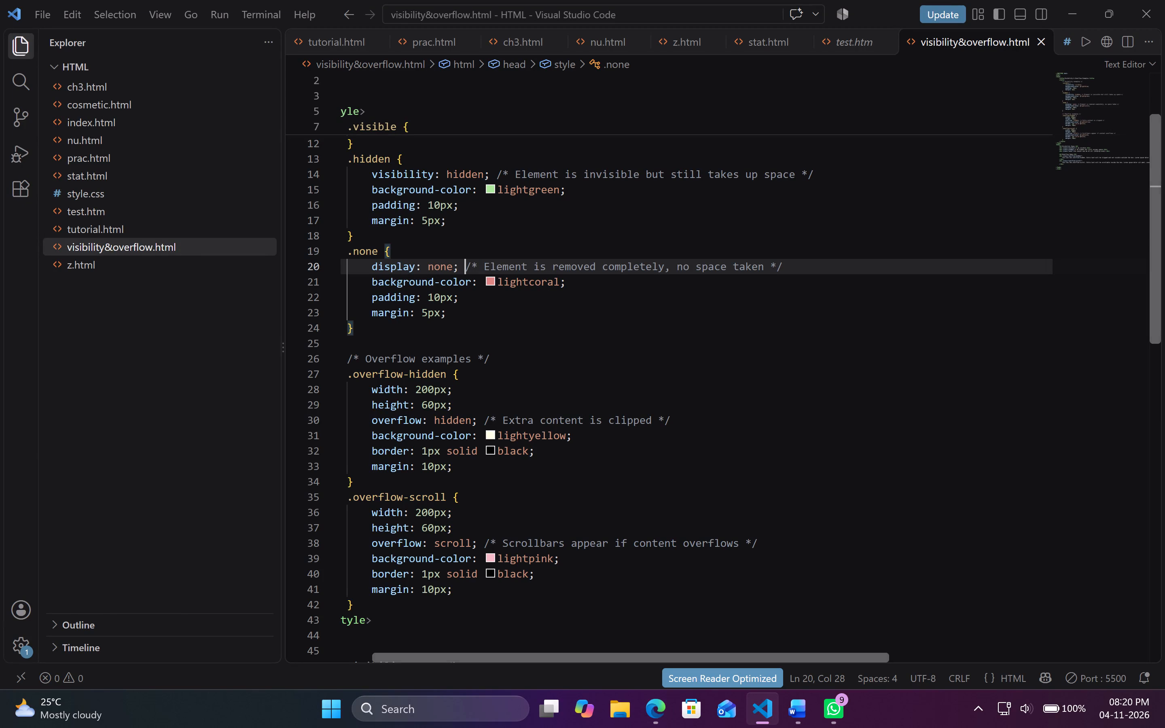
# Minimize the Visual Studio Code and Microsoft Edge windows to switch to the blank Word document.
pyautogui.click(1078, 19)
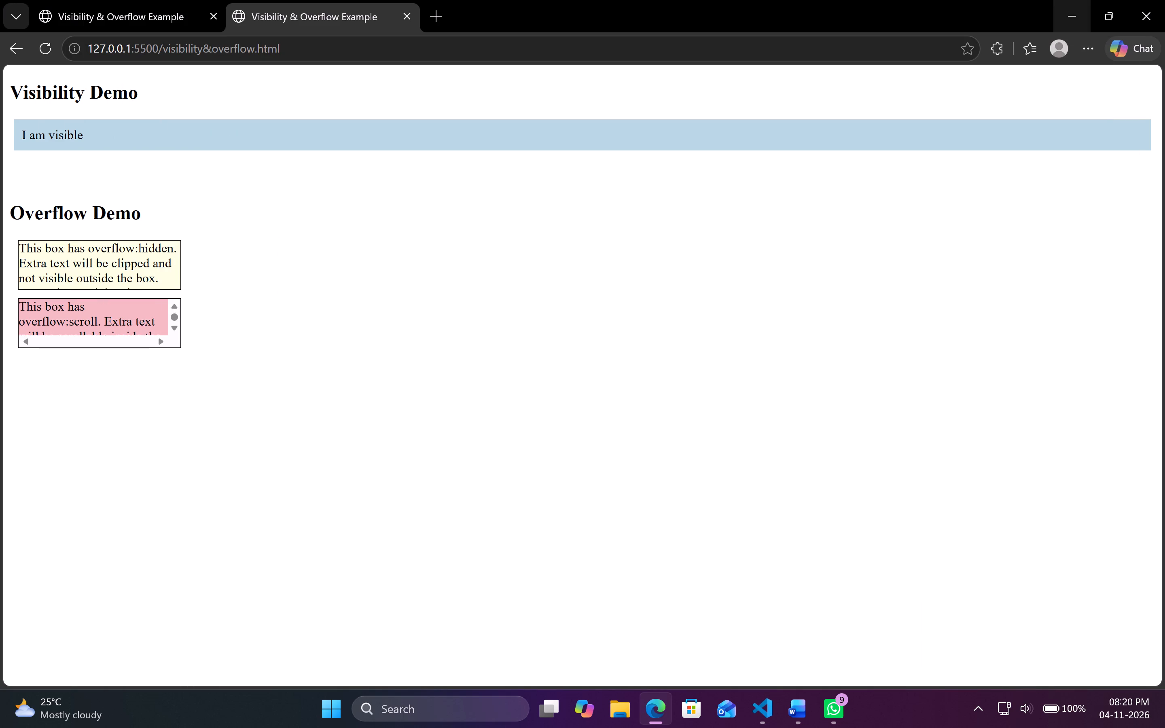
pyautogui.click(1078, 19)
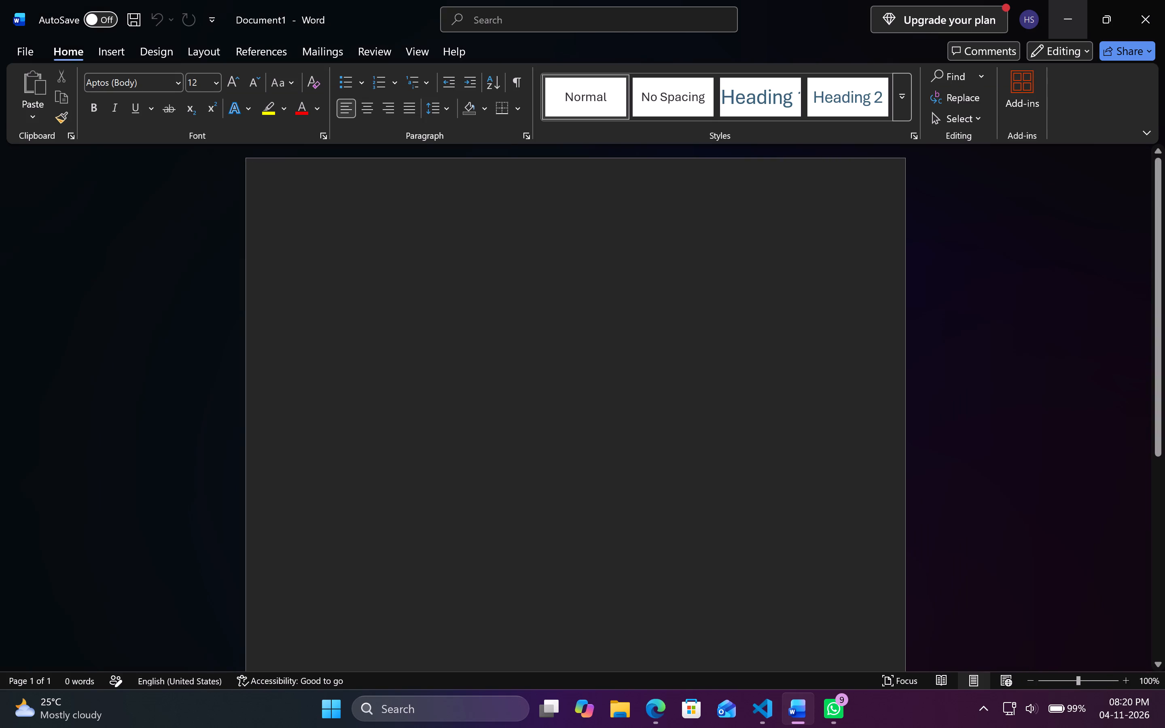
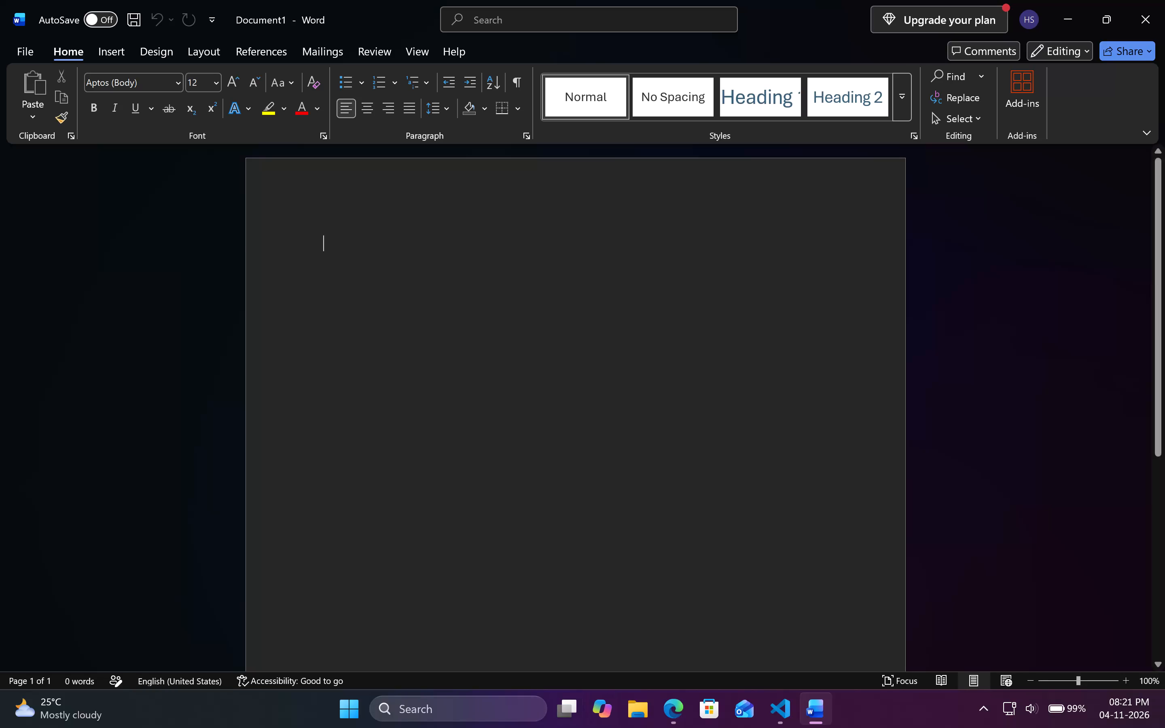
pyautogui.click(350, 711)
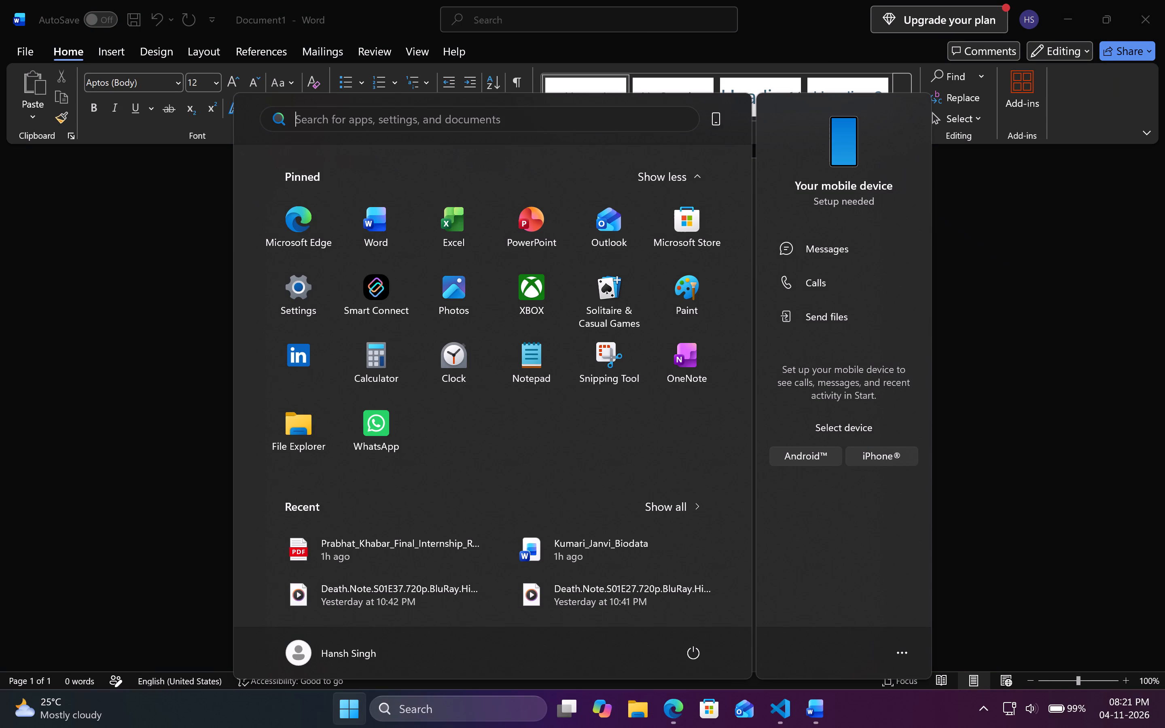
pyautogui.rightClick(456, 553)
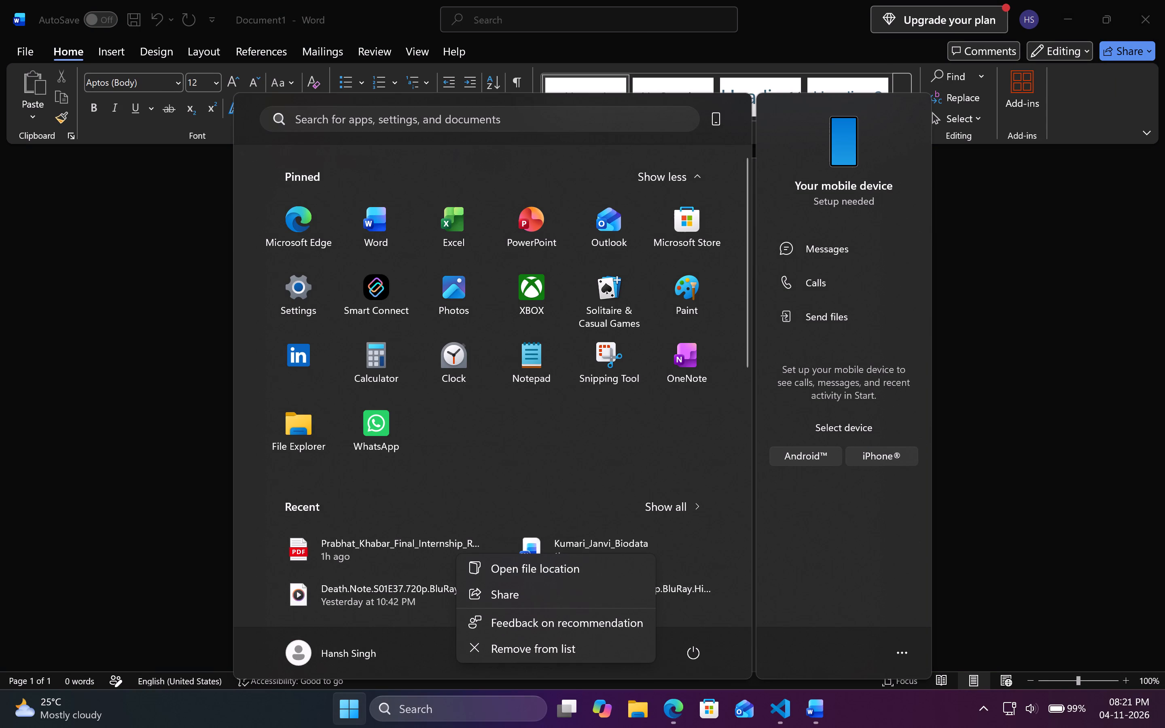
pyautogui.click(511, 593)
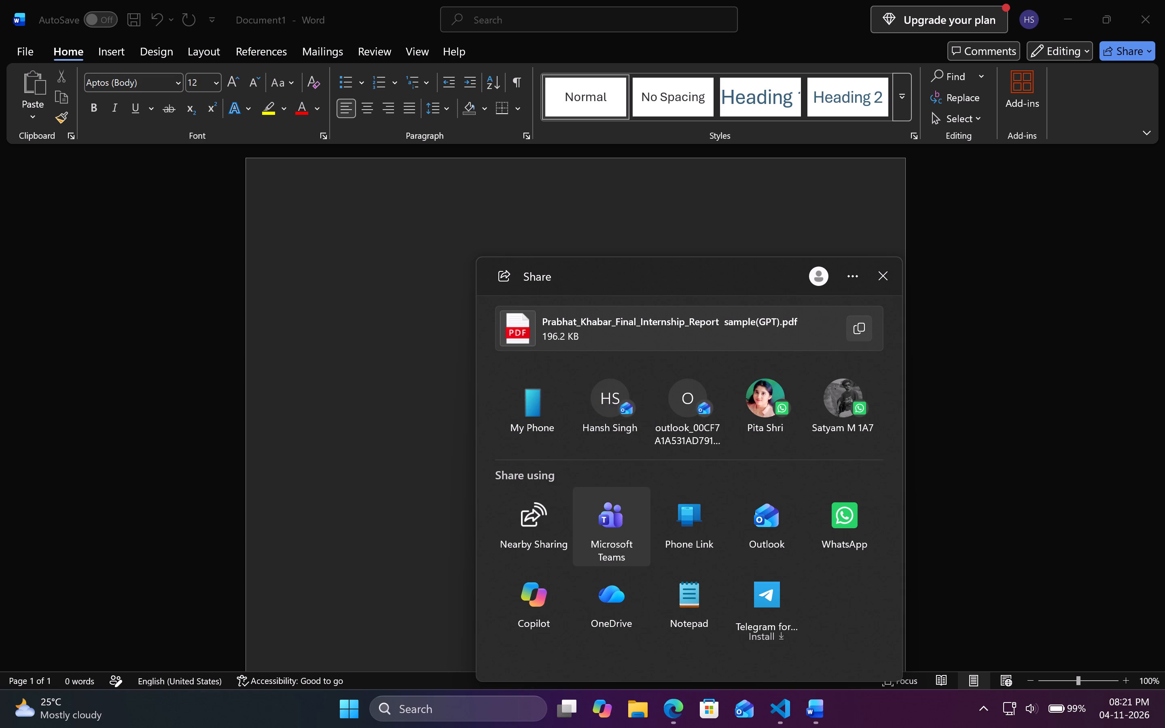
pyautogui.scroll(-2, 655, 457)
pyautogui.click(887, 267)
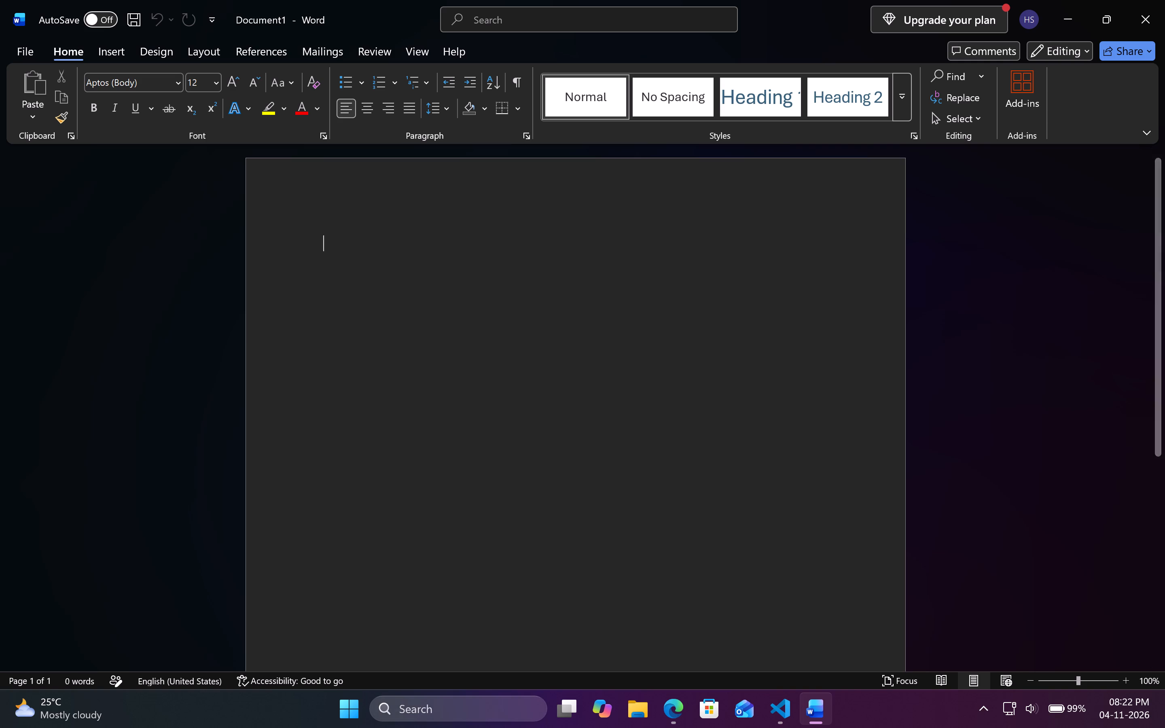
# Bring up the Windows Start overview of pinned apps and recent files.
pyautogui.click(365, 710)
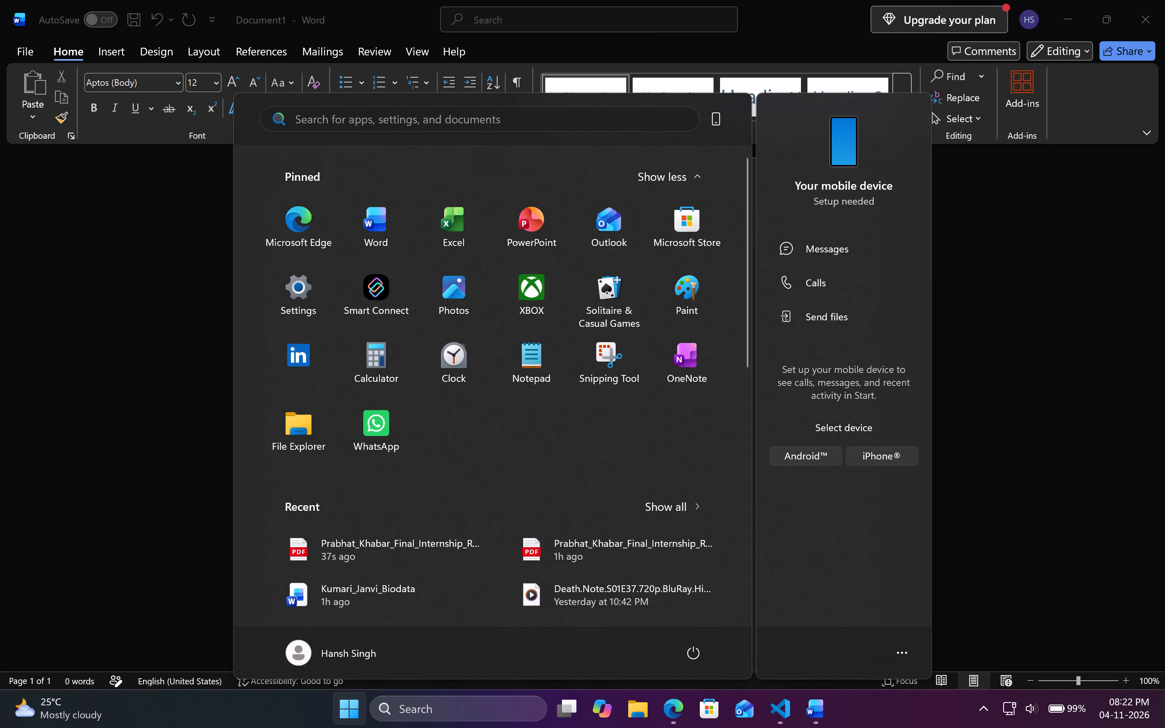
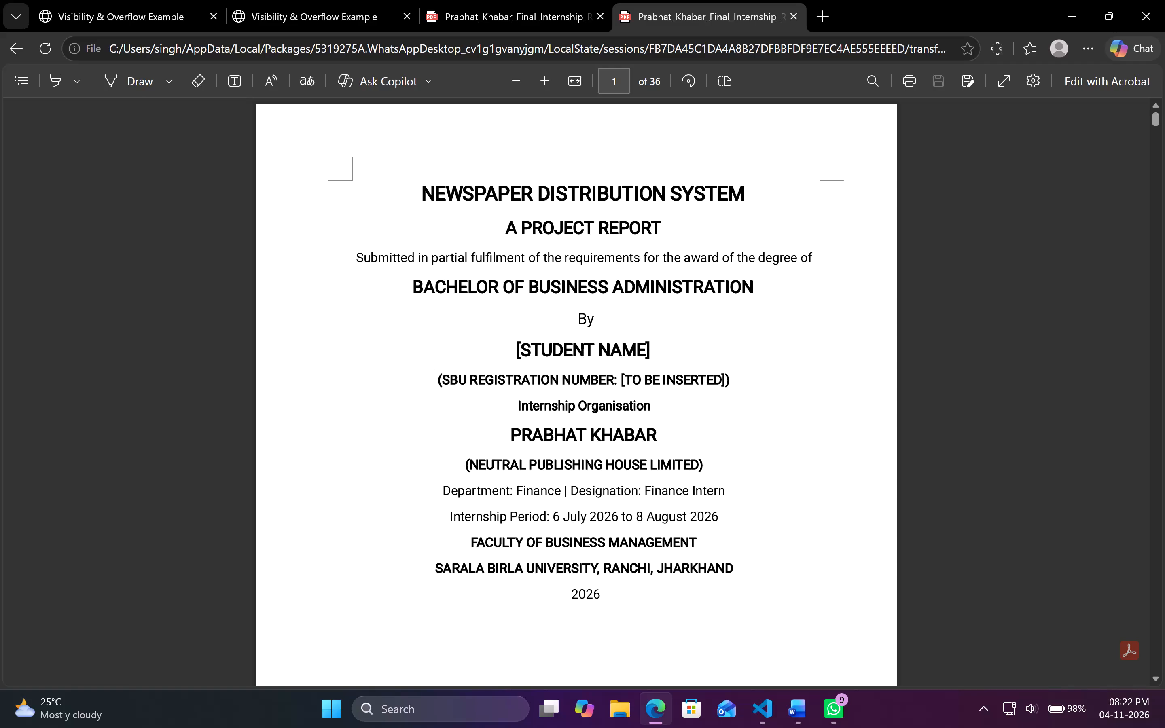
# Close the active duplicate tab of the Prabhat Khabar final internship report PDF, keeping the other copy open.
pyautogui.click(795, 19)
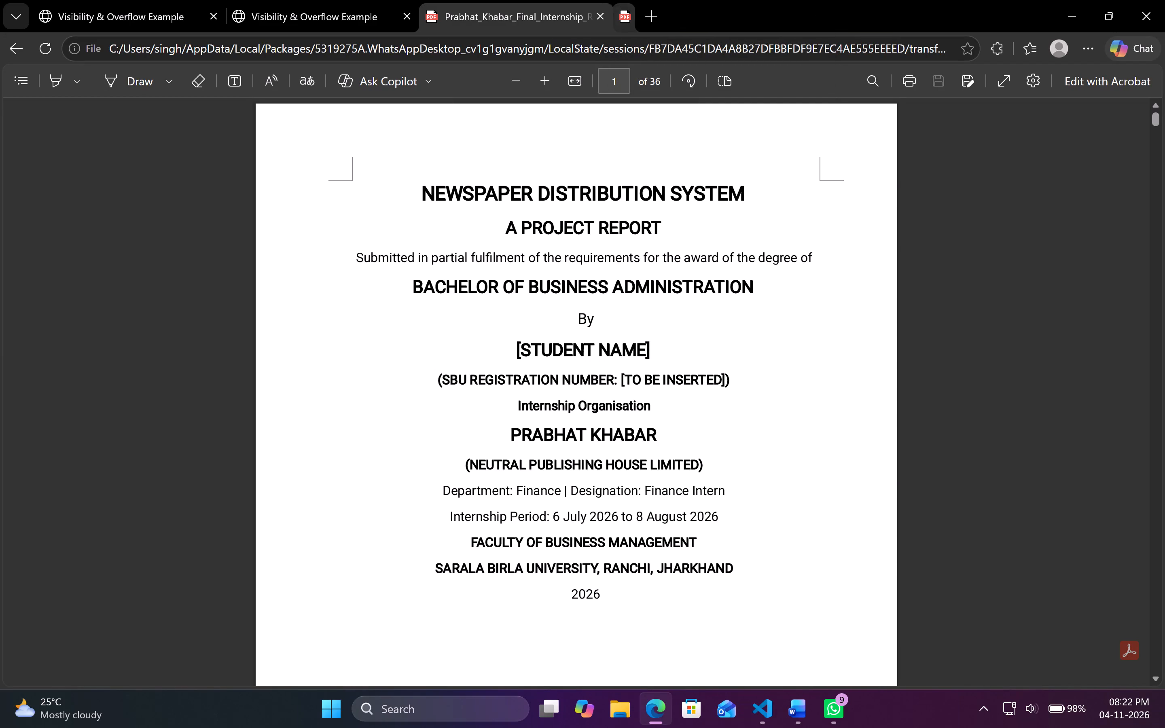
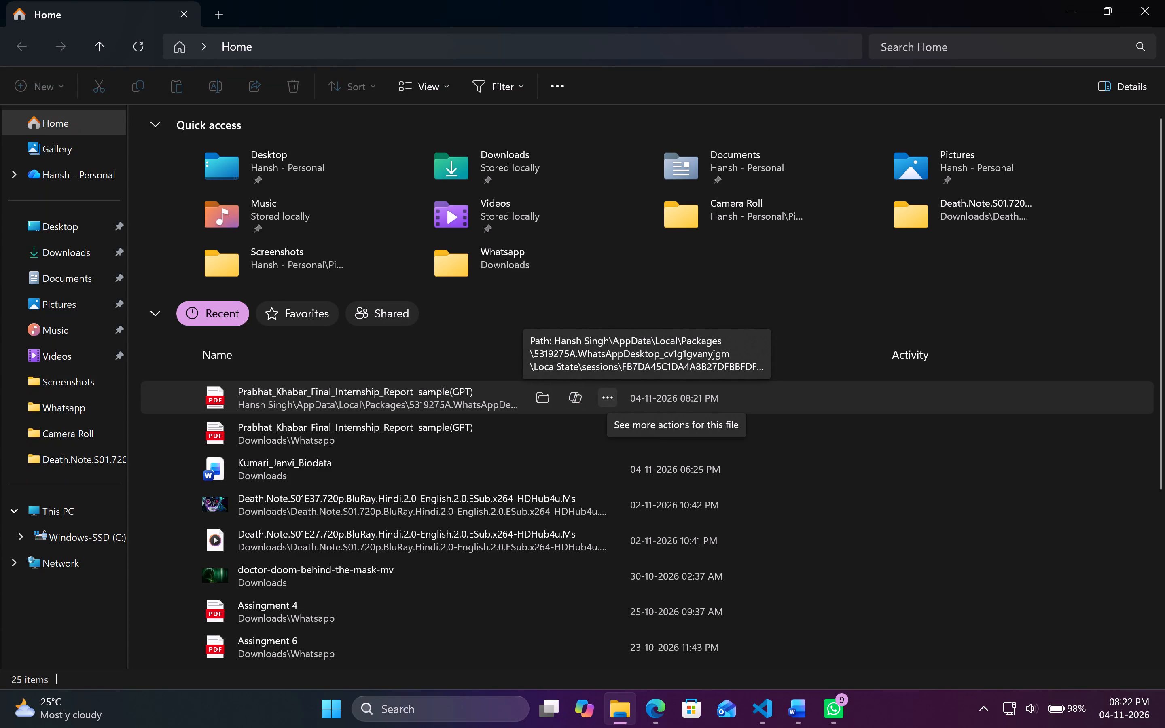
# Bring up the full choice of apps for opening the most recent Prabhat_Khabar_Final_Internship_Report sample(GPT) PDF in the Recent files.
pyautogui.click(606, 398)
pyautogui.doubleClick(606, 398)
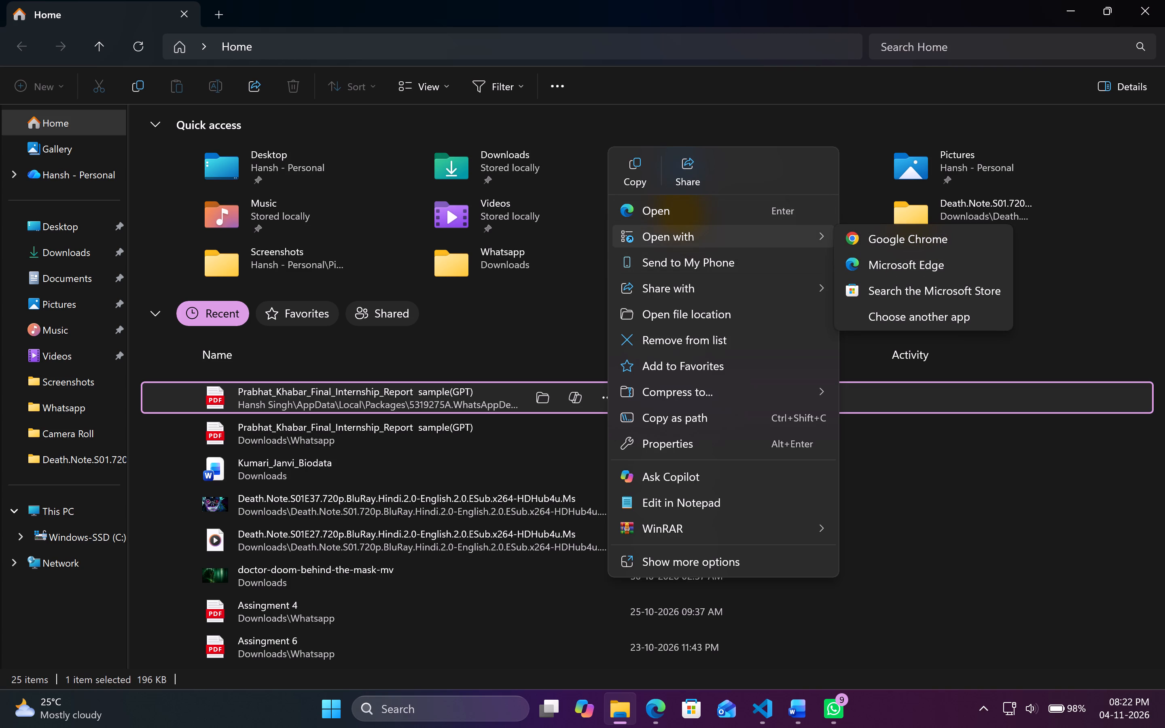
pyautogui.click(893, 311)
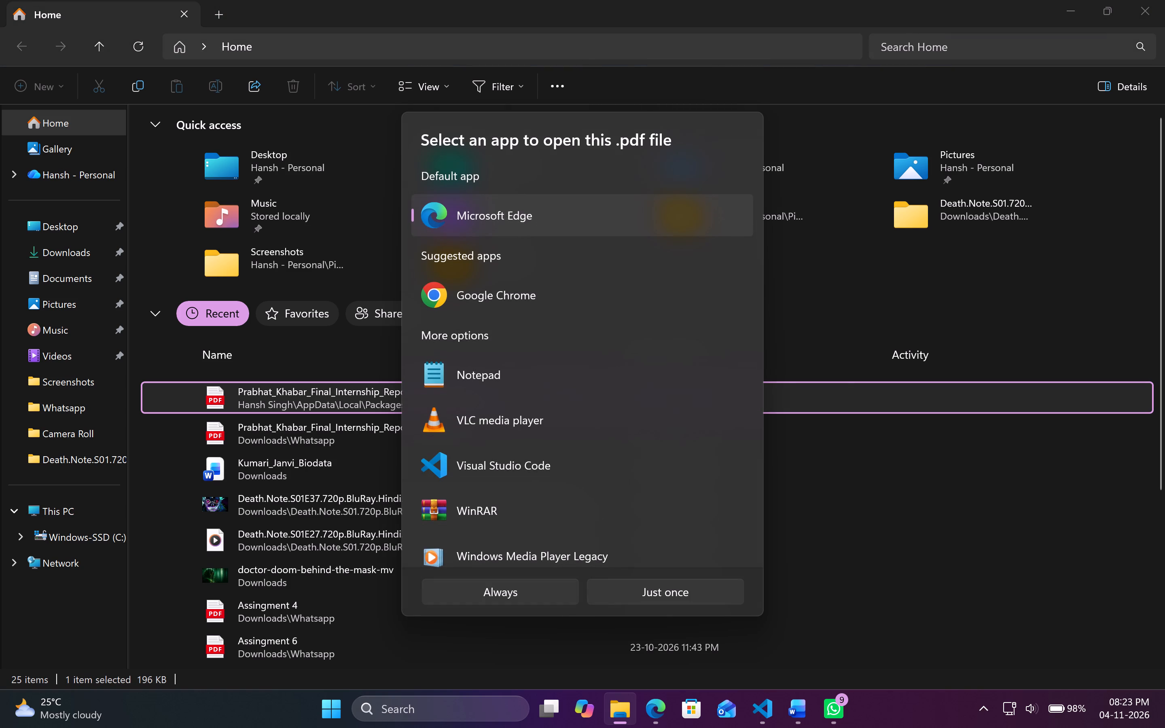
# Open the selected Prabhat Khabar internship report PDF in Word just this once and accept its conversion to an editable document.
pyautogui.scroll(-3, 655, 332)
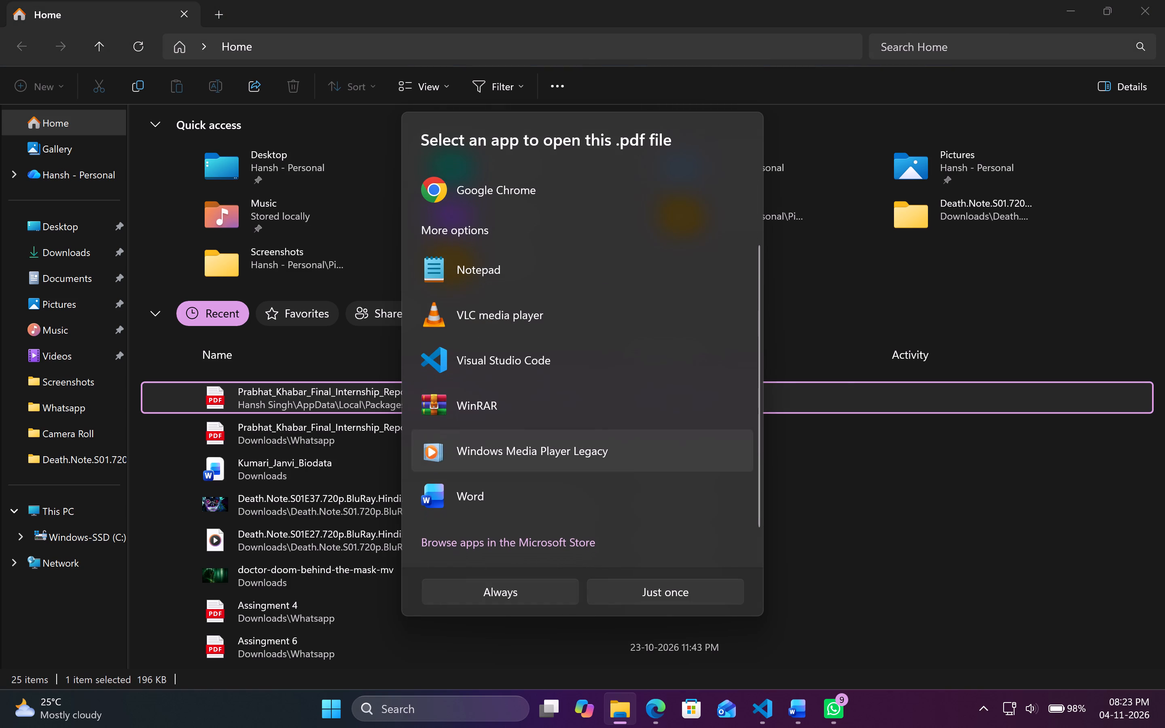
pyautogui.click(482, 510)
pyautogui.click(640, 586)
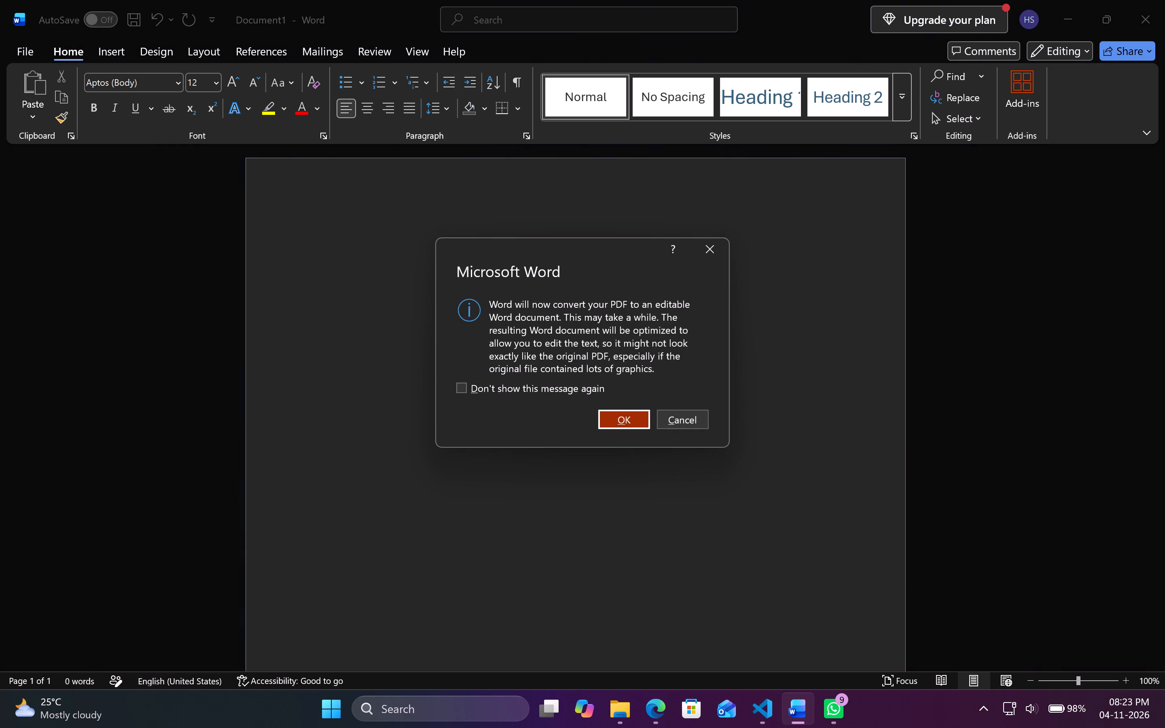
pyautogui.click(634, 421)
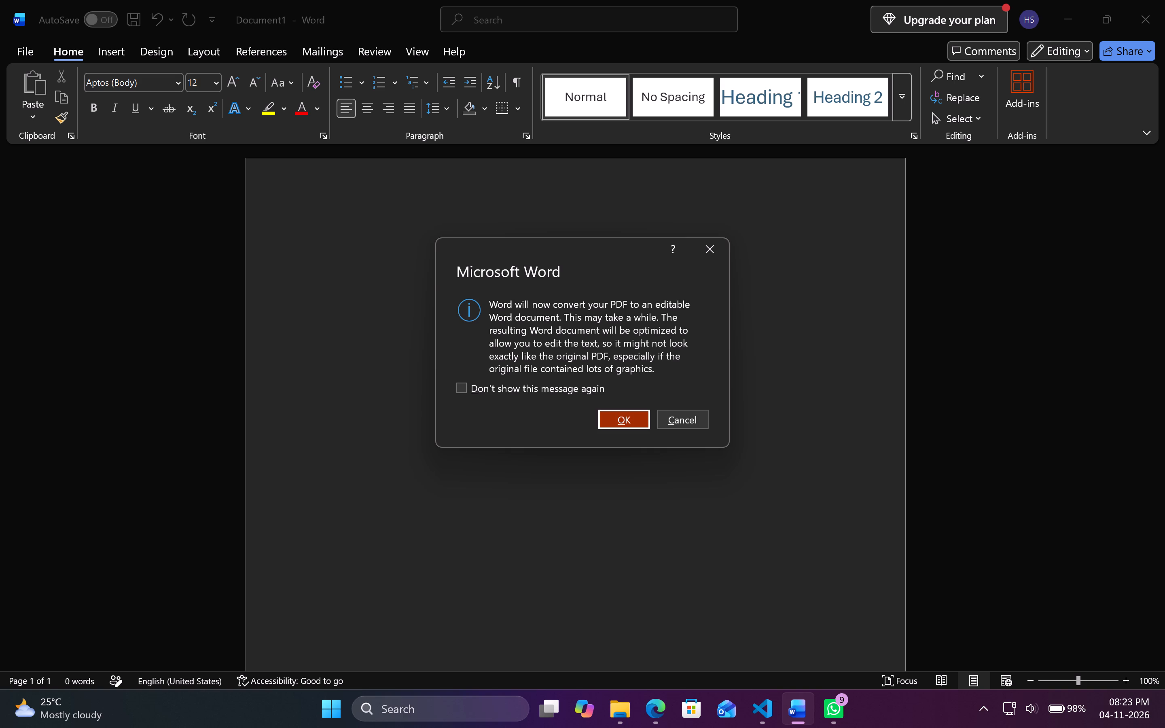
pyautogui.click(624, 419)
pyautogui.click(615, 423)
pyautogui.press('Return')
pyautogui.press('Return')
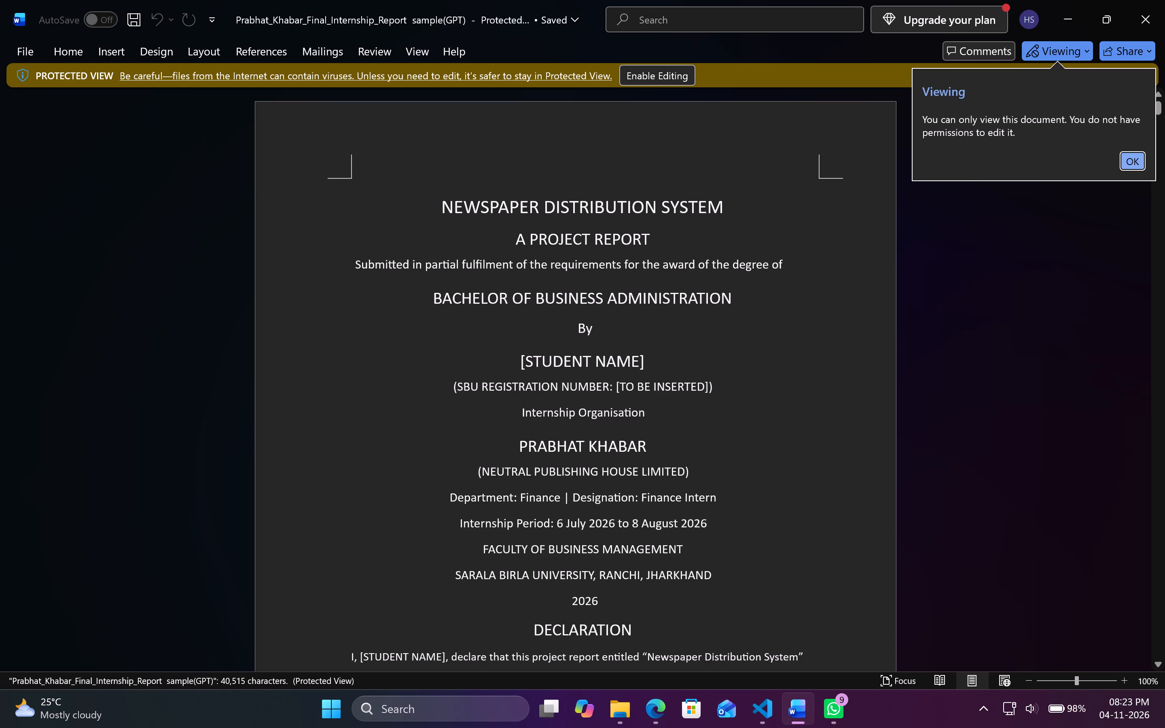
# Enable editing of the protected report and accept the PDF conversion, opting not to show that message again.
pyautogui.click(634, 80)
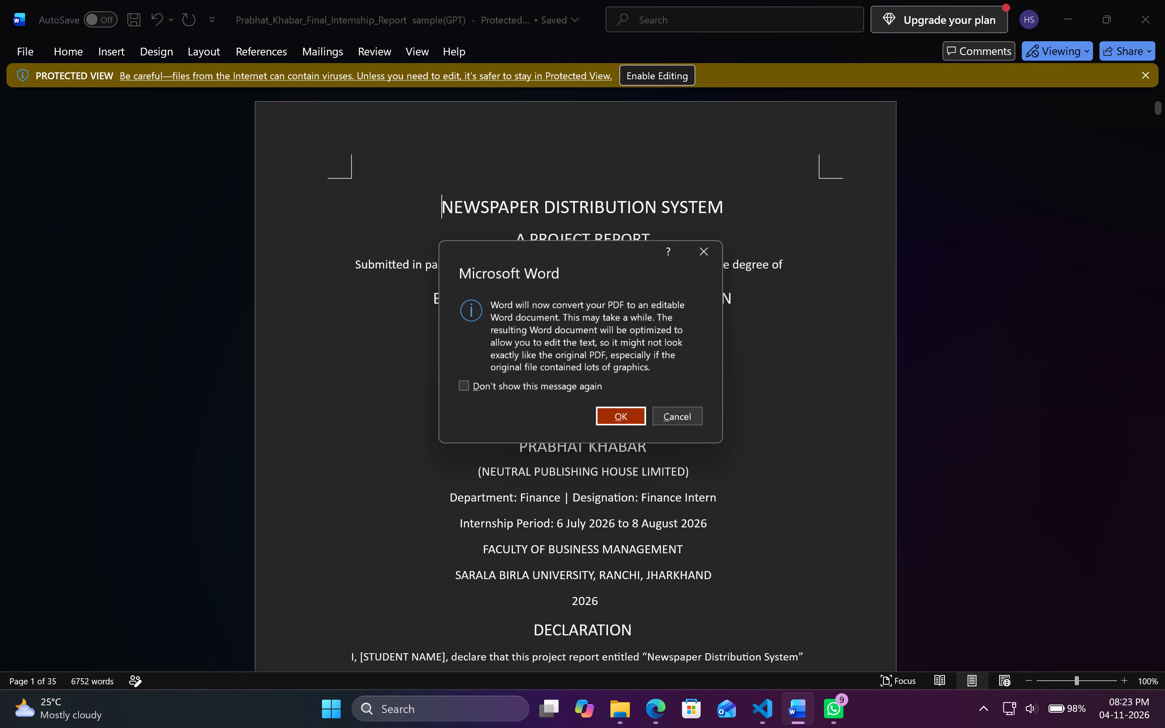
pyautogui.click(563, 391)
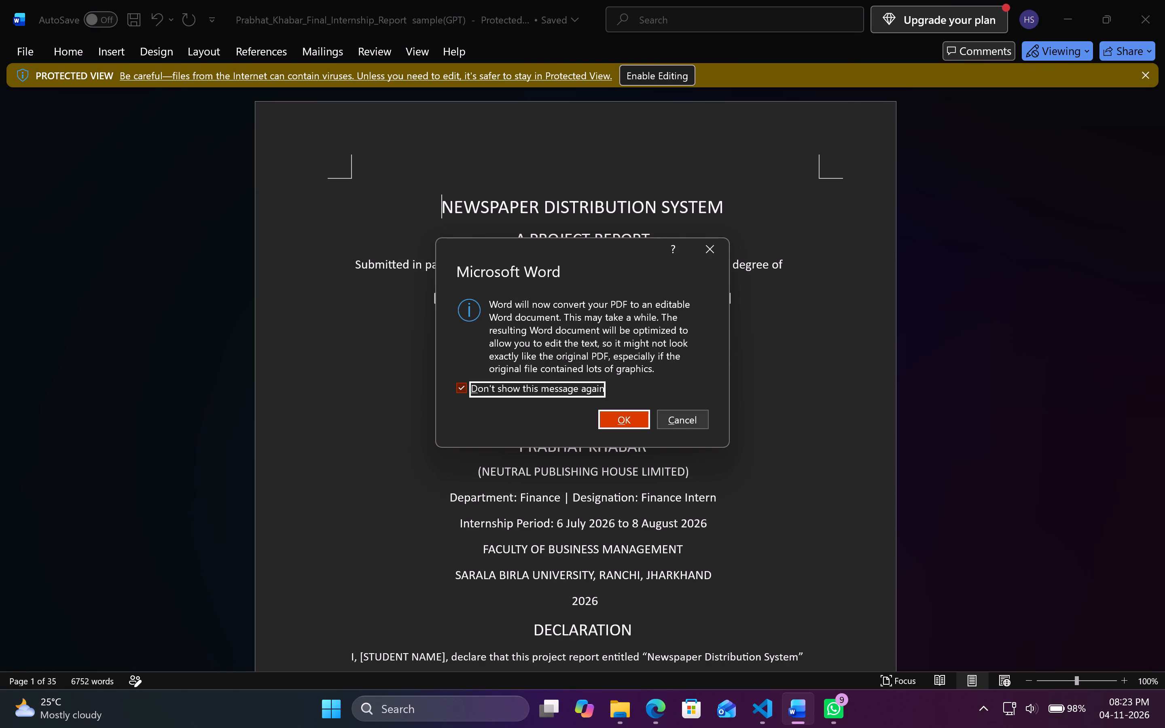
pyautogui.click(614, 421)
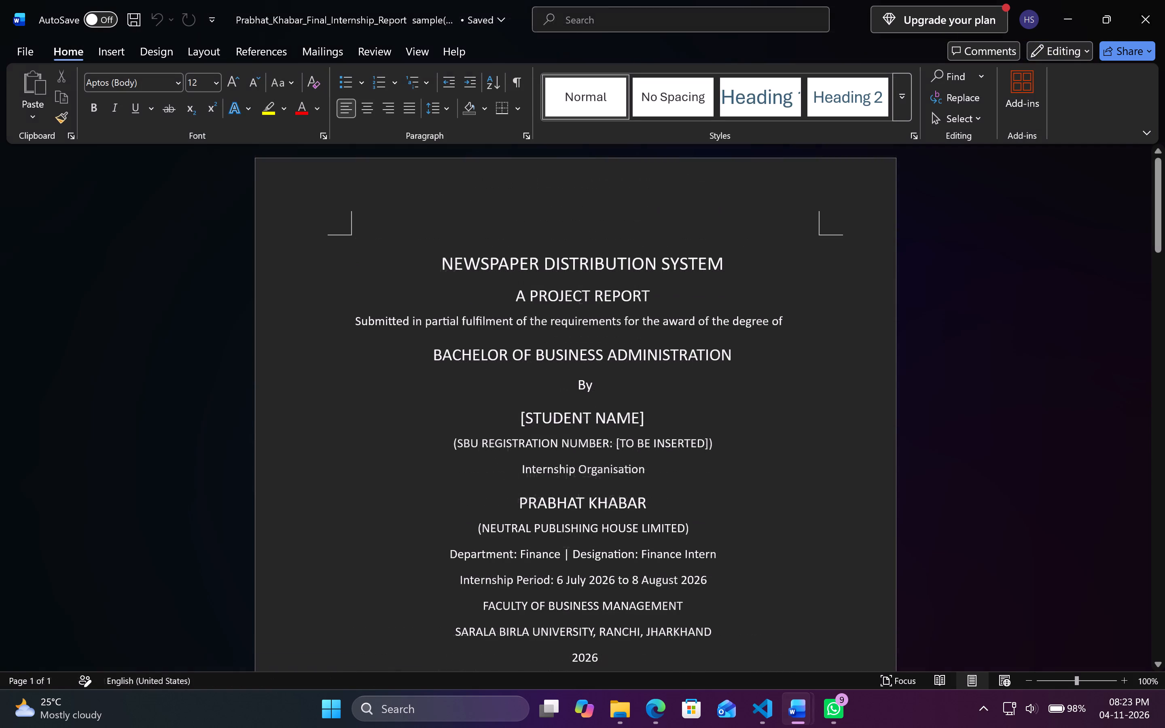
# Look through the report's opening pages, from the cover page to the certificate of approval.
pyautogui.scroll(-1, 765, 515)
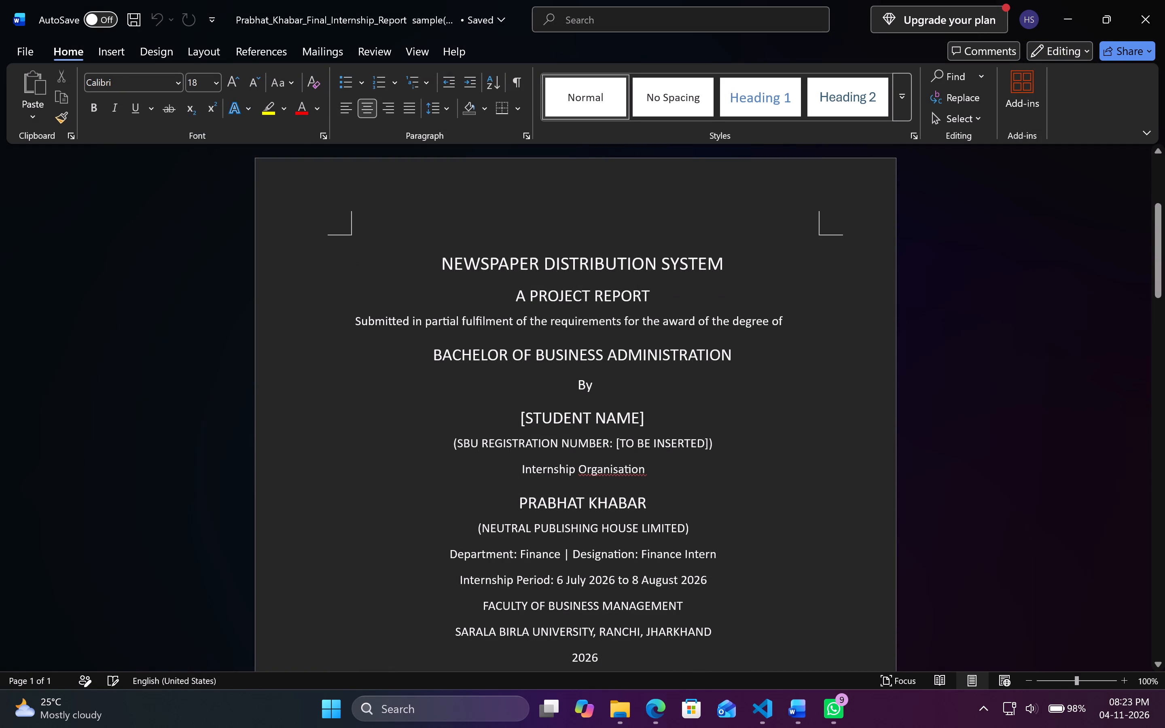
pyautogui.scroll(-1, 765, 515)
pyautogui.scroll(4, 765, 515)
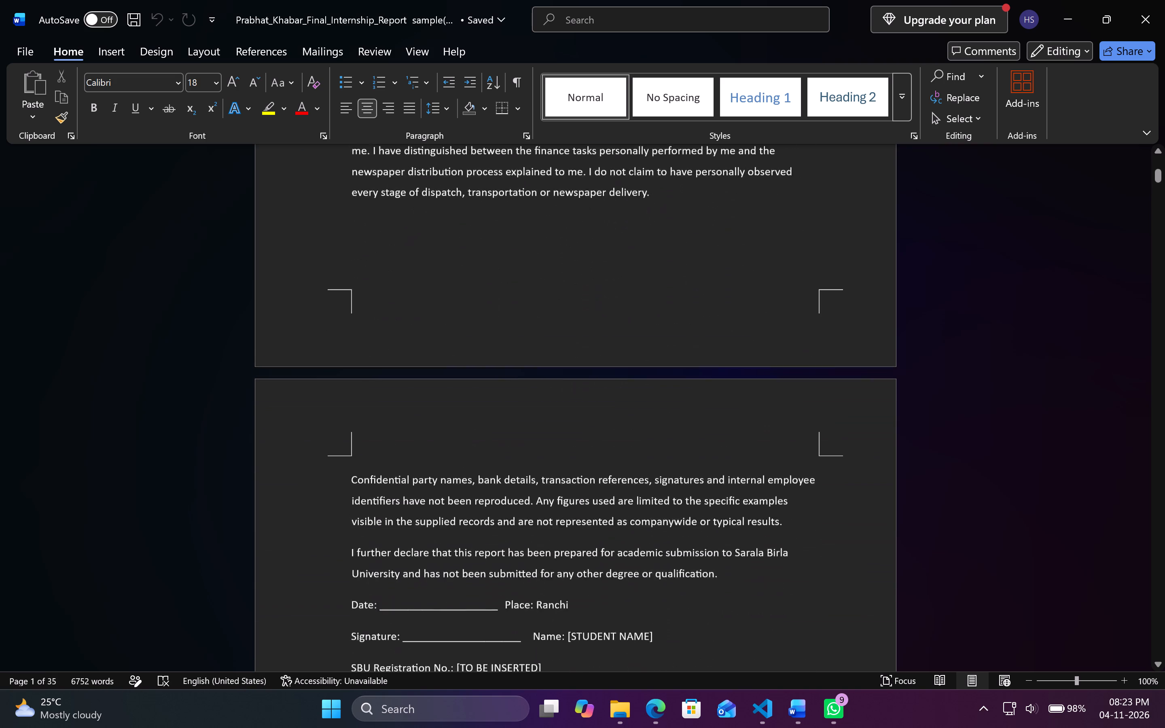
pyautogui.click(68, 218)
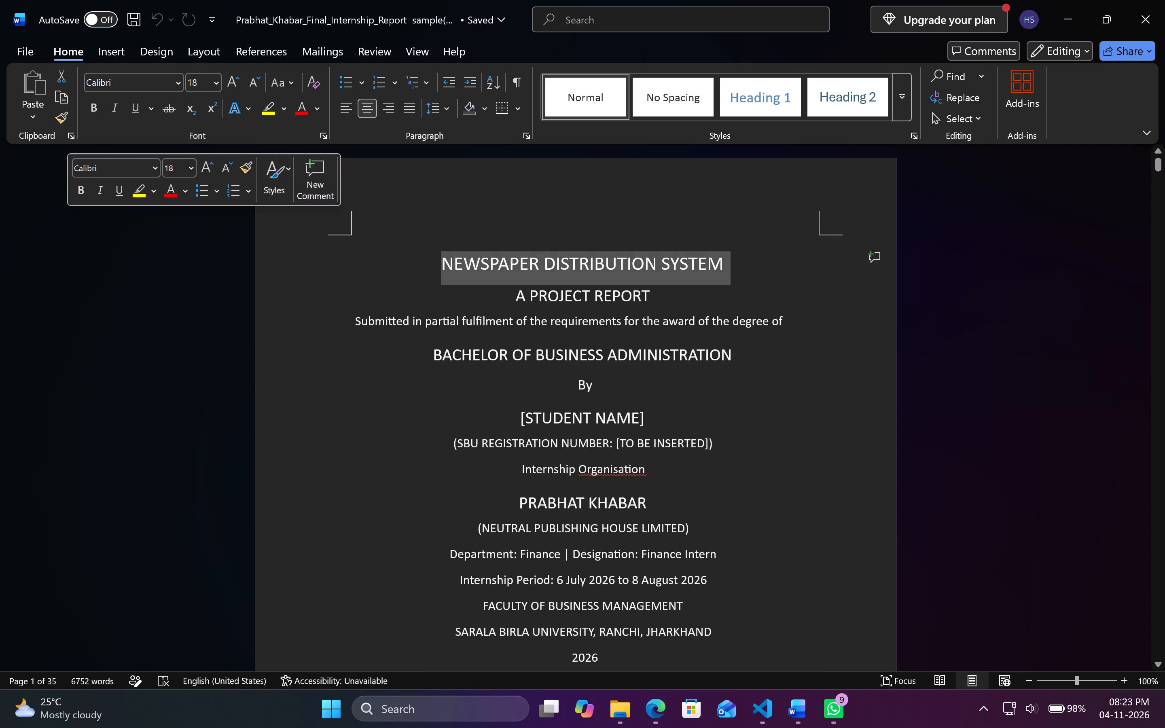
pyautogui.click(4, 241)
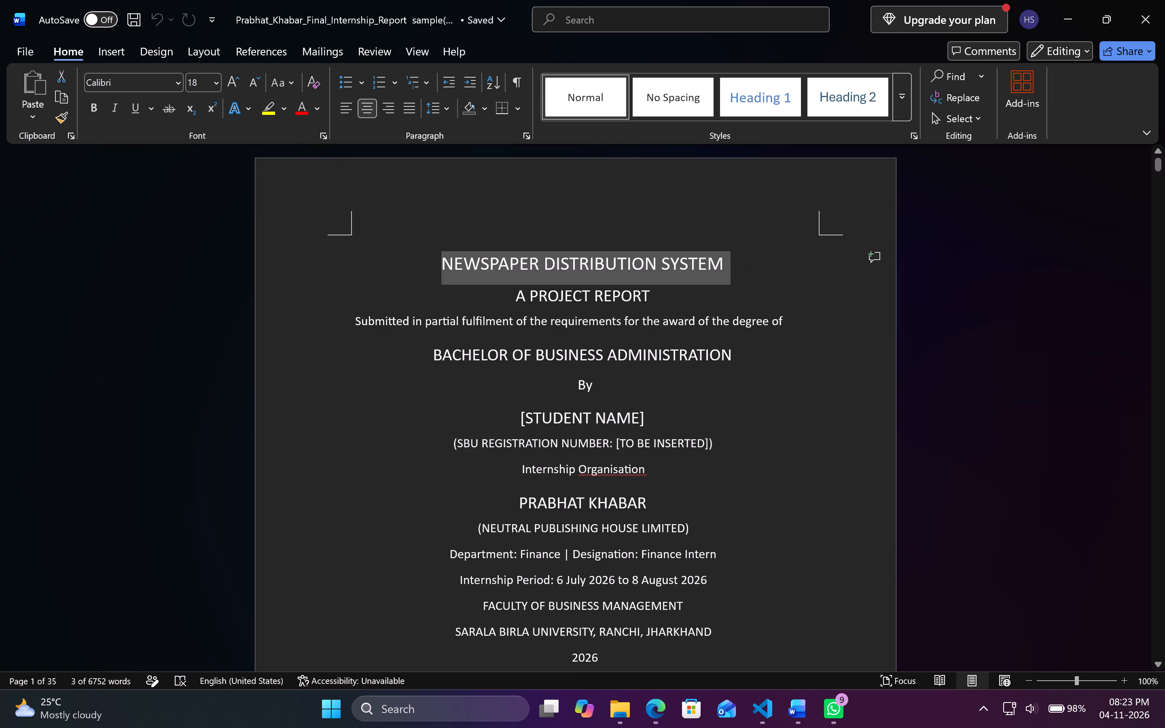
pyautogui.click(859, 366)
pyautogui.scroll(-2, 859, 366)
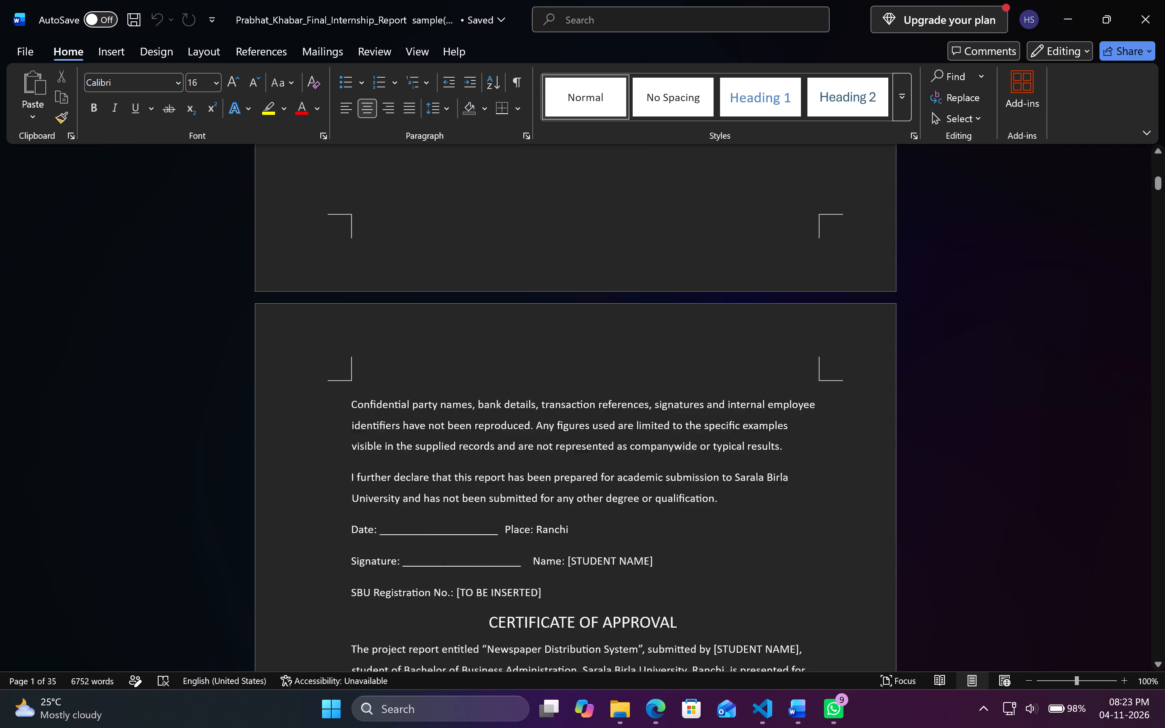
pyautogui.scroll(-1, 859, 366)
pyautogui.scroll(12, 859, 366)
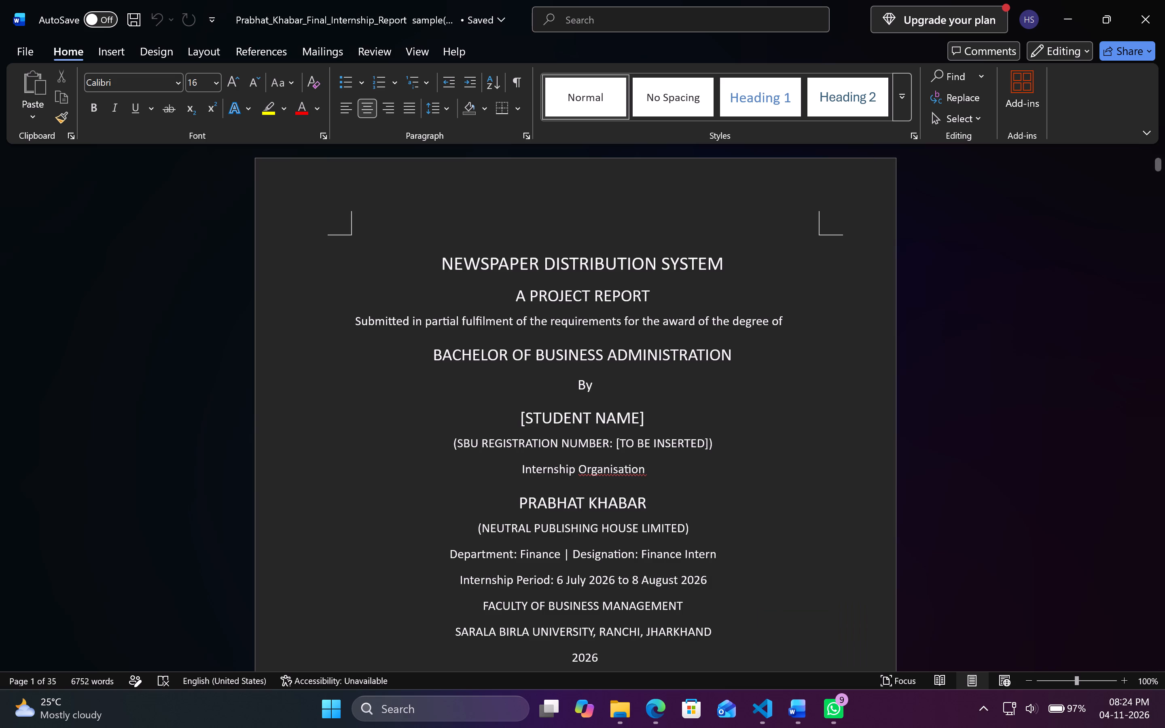
# Create a new blank Word document alongside the converted report.
pyautogui.click(342, 720)
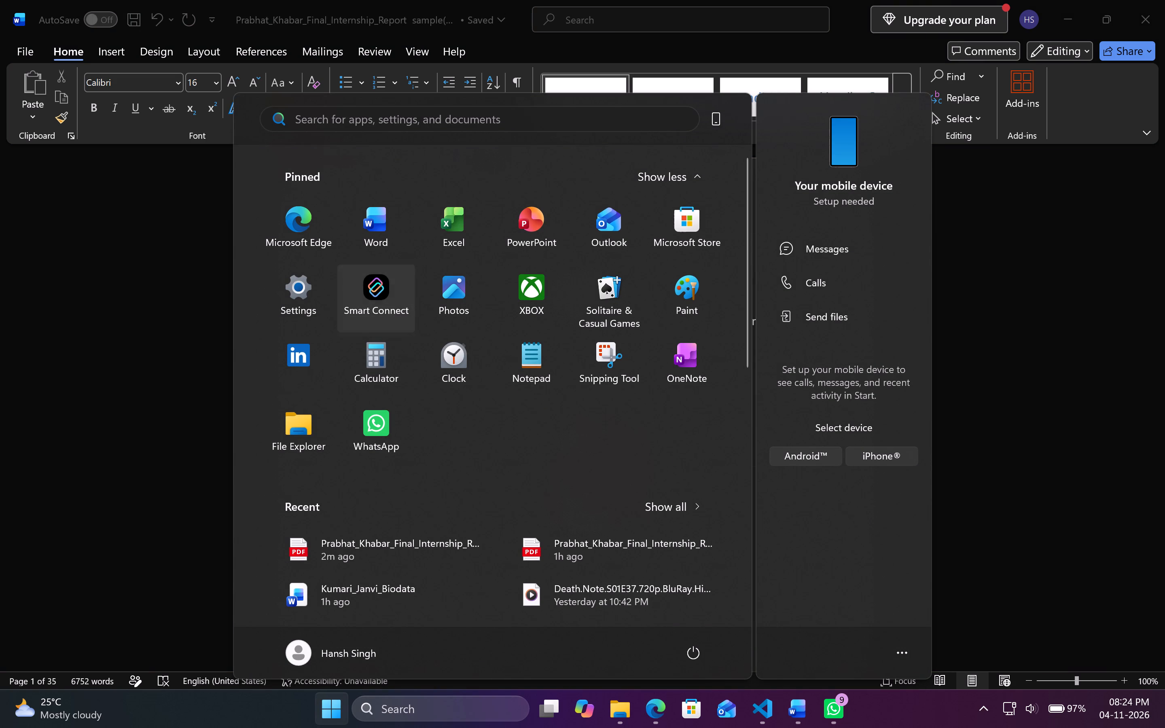
pyautogui.click(375, 250)
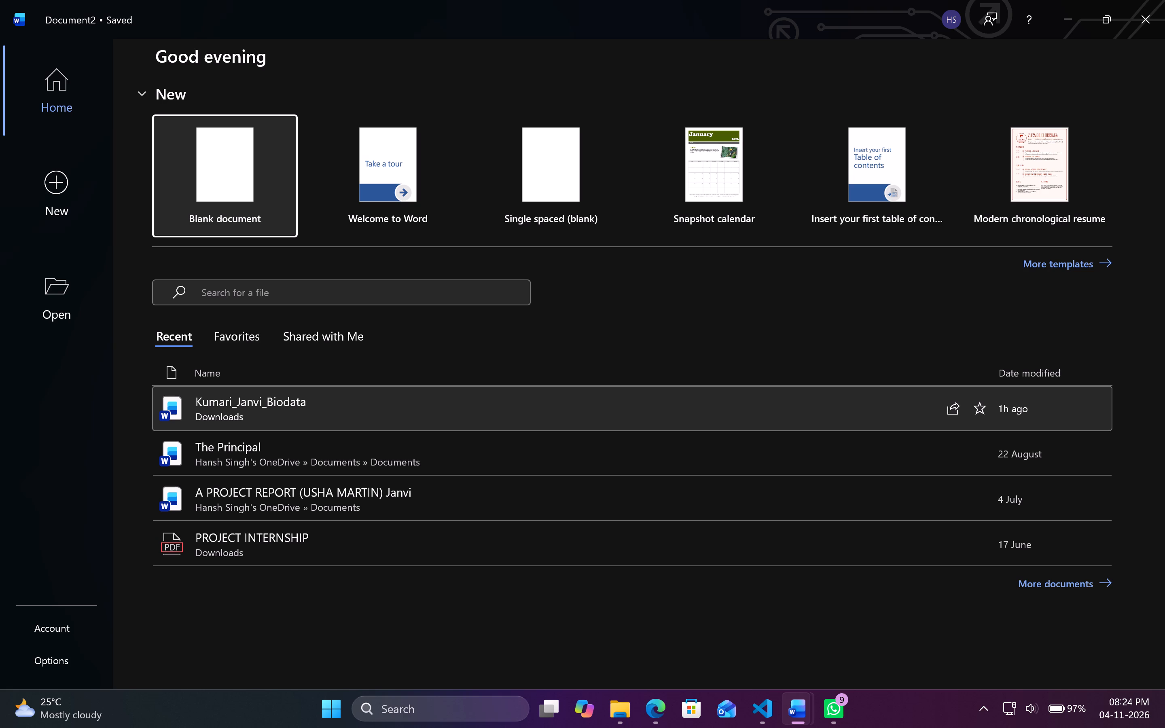
pyautogui.click(223, 209)
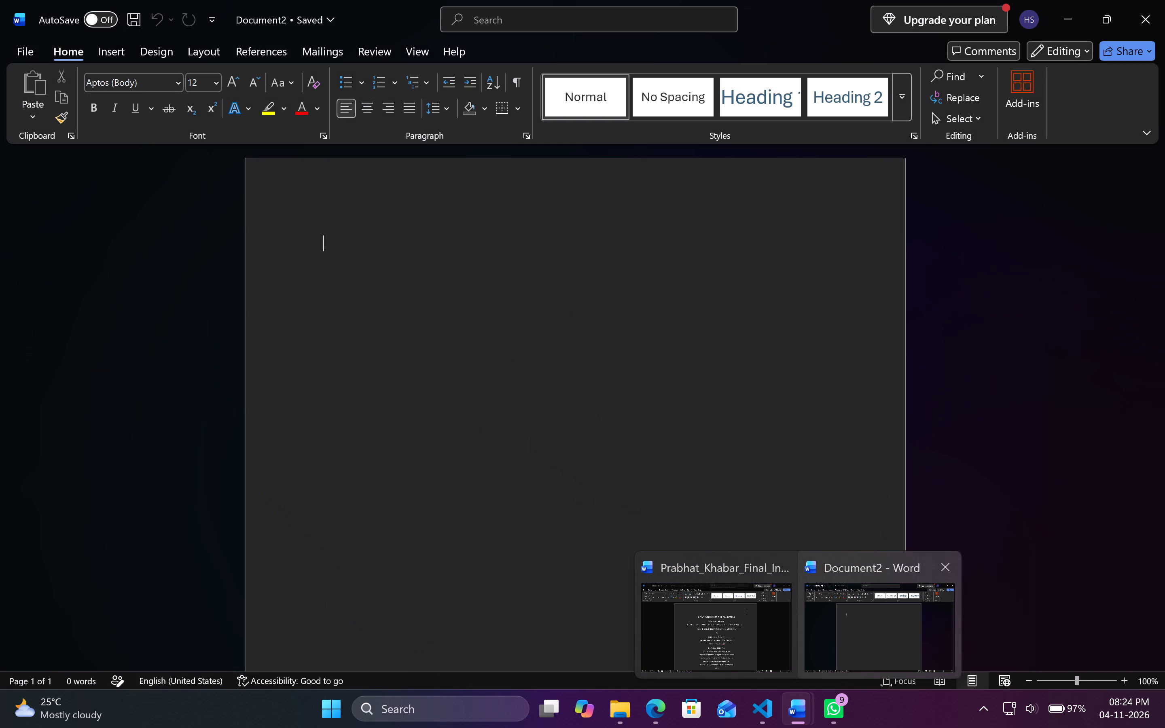
# Switch back to the internship report and review its cover page and declaration.
pyautogui.click(749, 629)
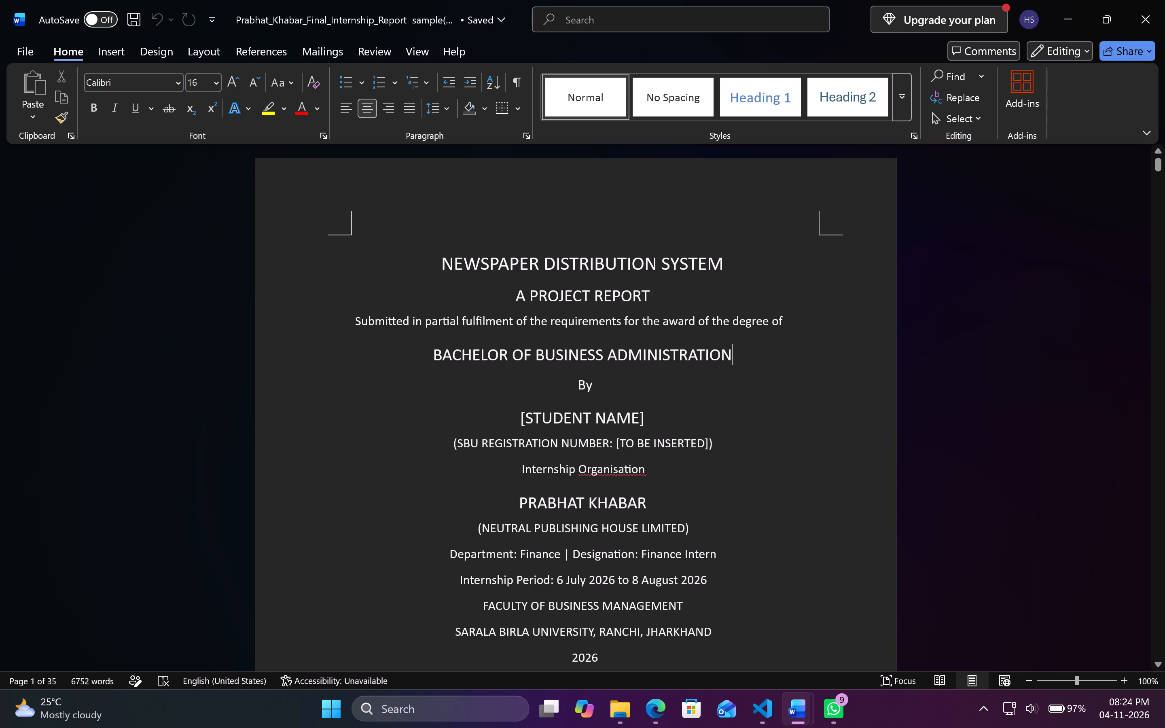
pyautogui.scroll(-1, 679, 455)
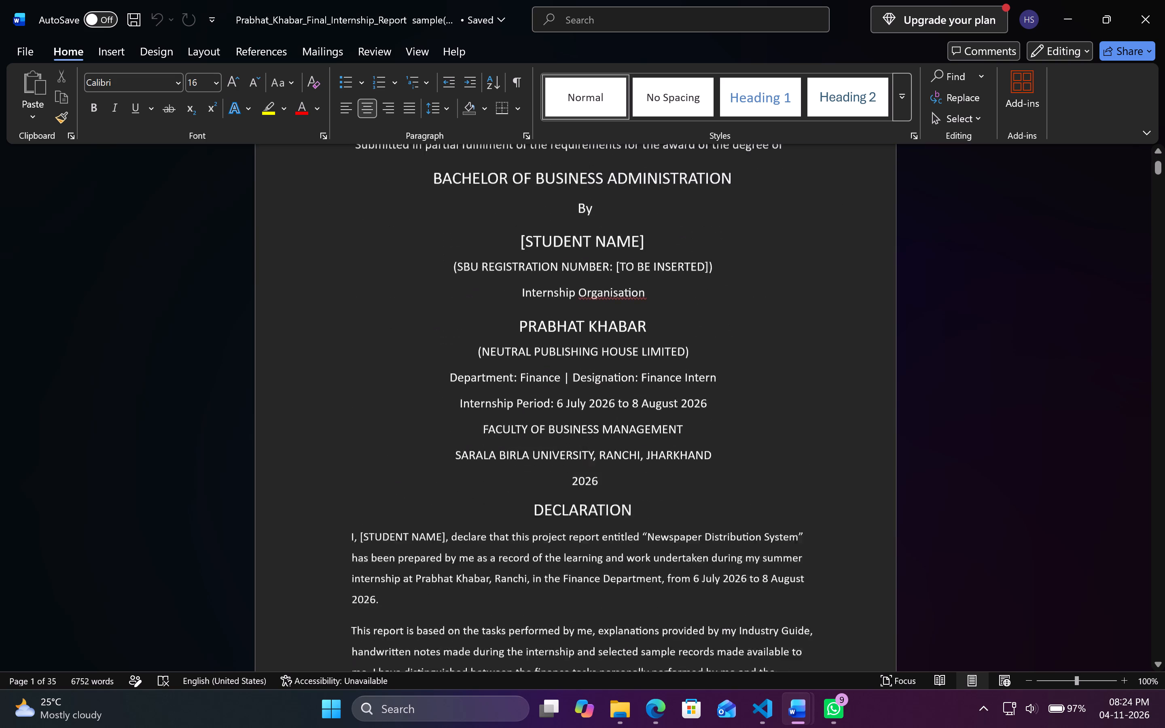
pyautogui.scroll(-1, 679, 455)
pyautogui.scroll(1, 679, 455)
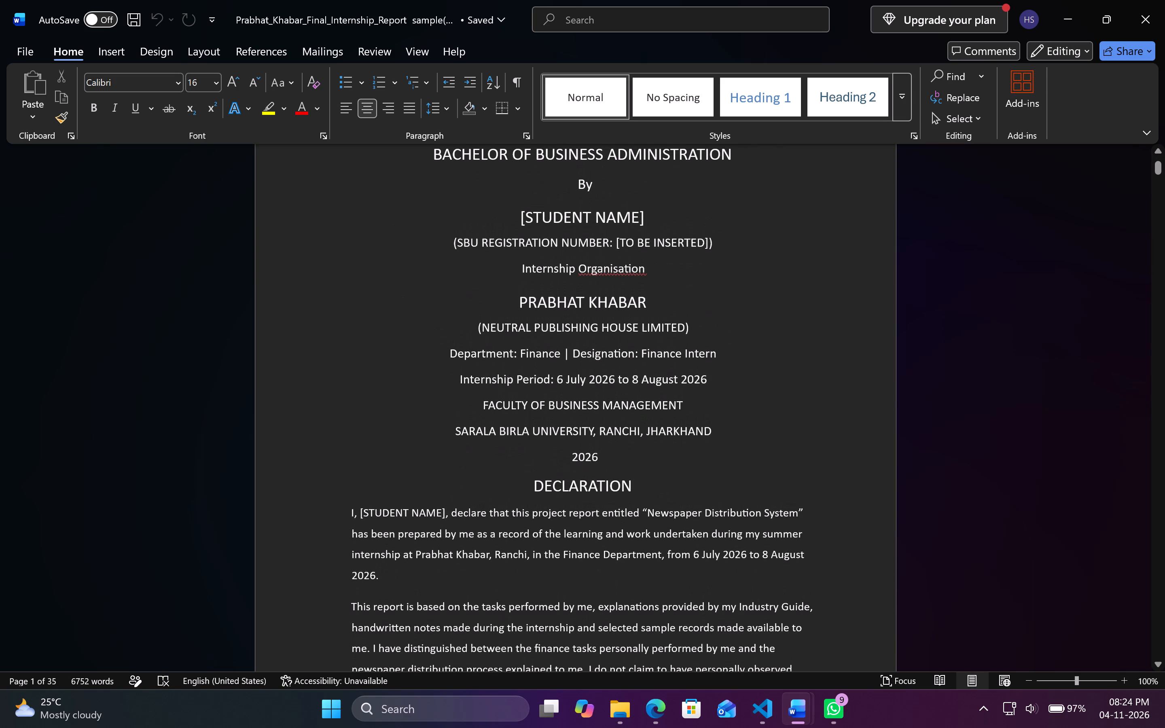
pyautogui.scroll(1, 679, 455)
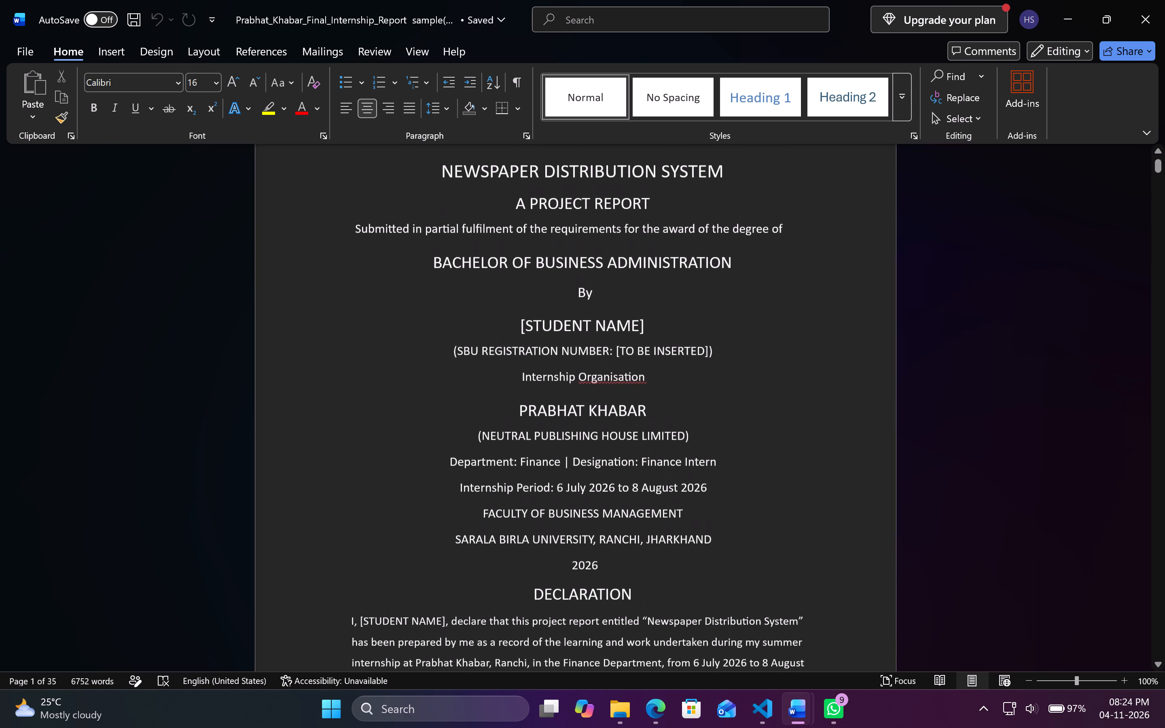
pyautogui.scroll(2, 679, 455)
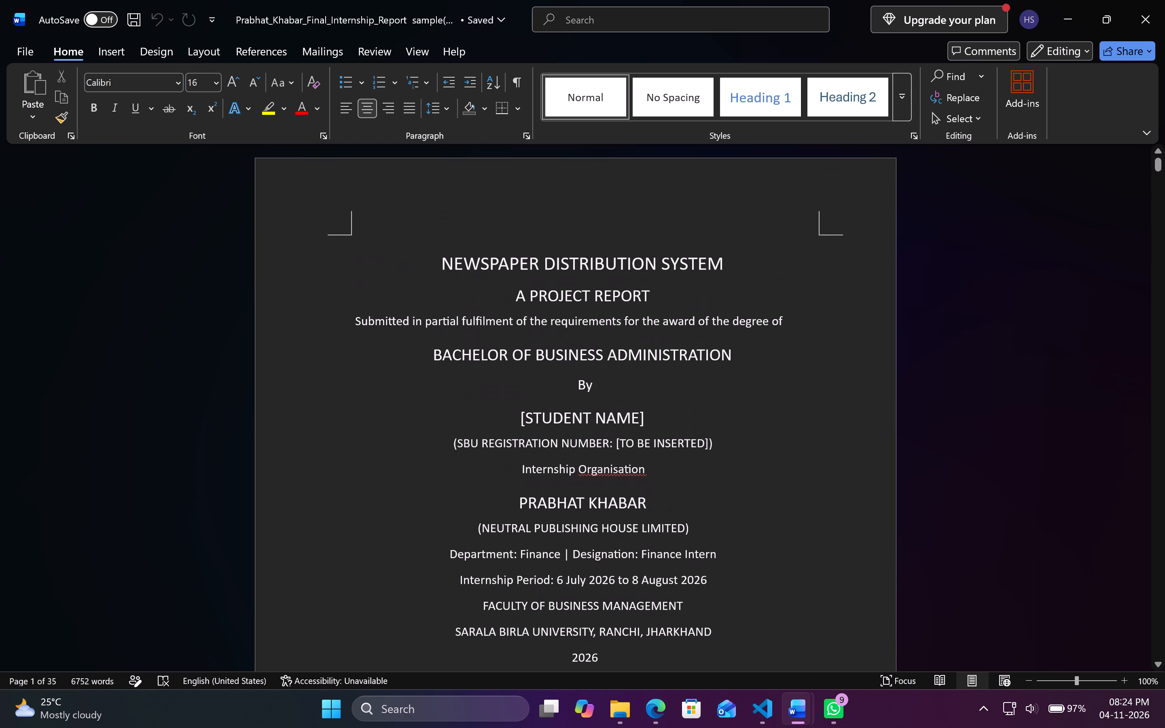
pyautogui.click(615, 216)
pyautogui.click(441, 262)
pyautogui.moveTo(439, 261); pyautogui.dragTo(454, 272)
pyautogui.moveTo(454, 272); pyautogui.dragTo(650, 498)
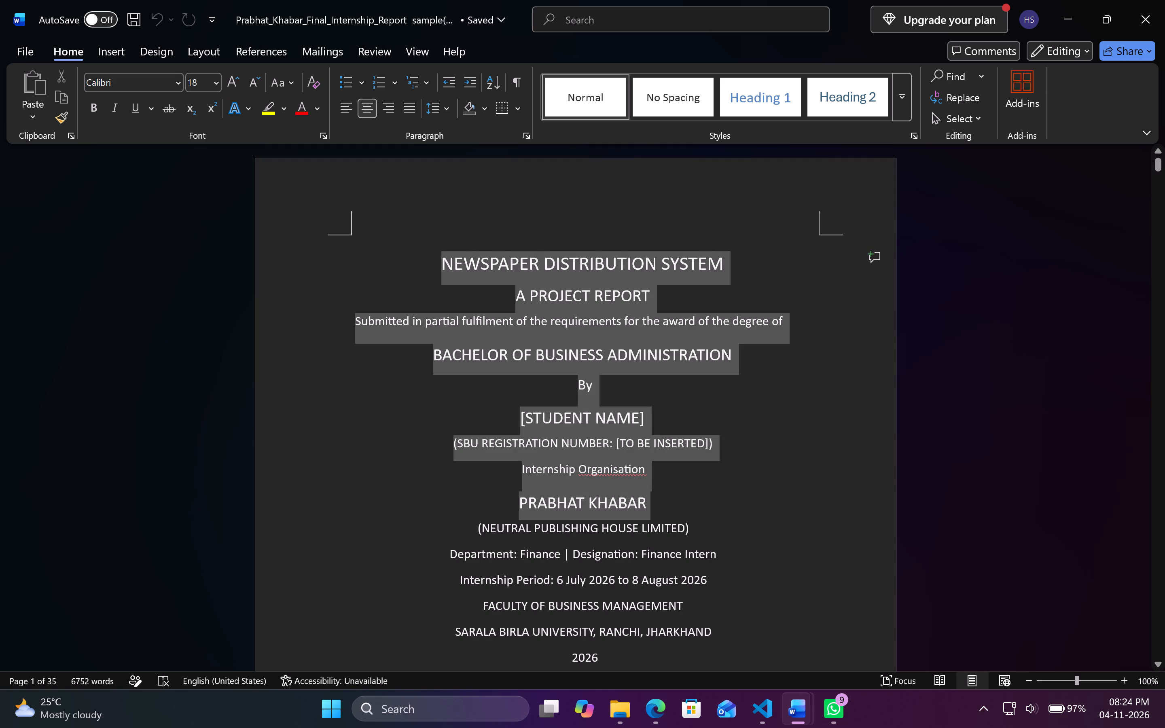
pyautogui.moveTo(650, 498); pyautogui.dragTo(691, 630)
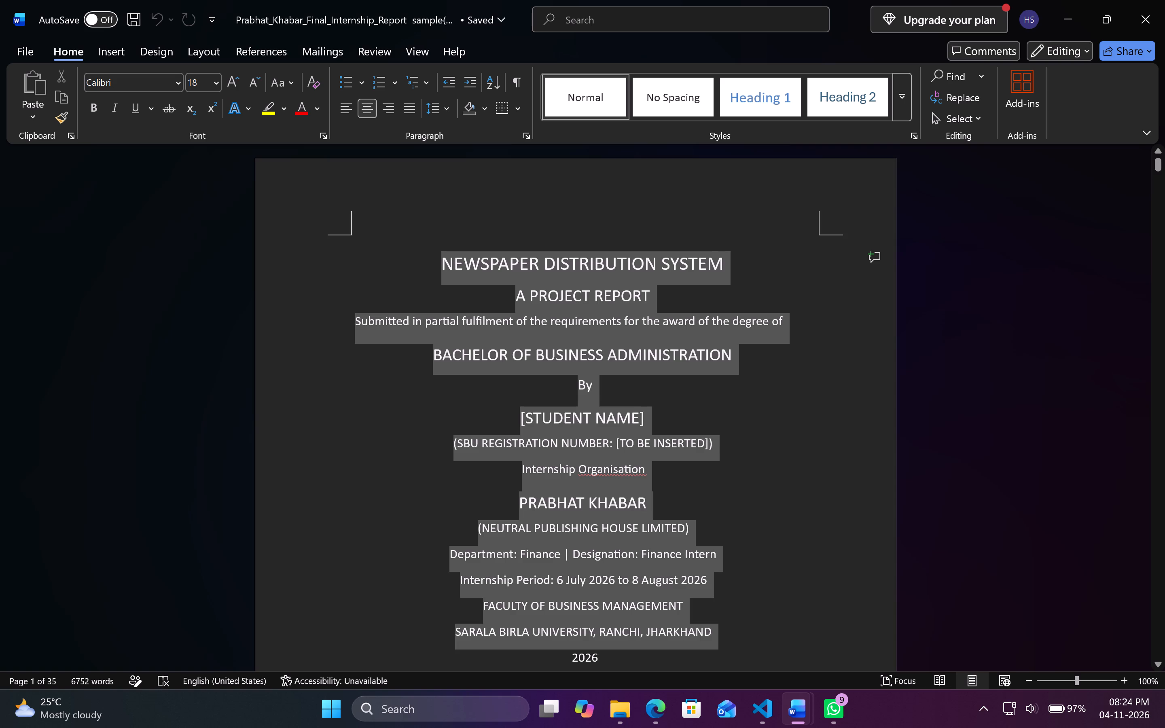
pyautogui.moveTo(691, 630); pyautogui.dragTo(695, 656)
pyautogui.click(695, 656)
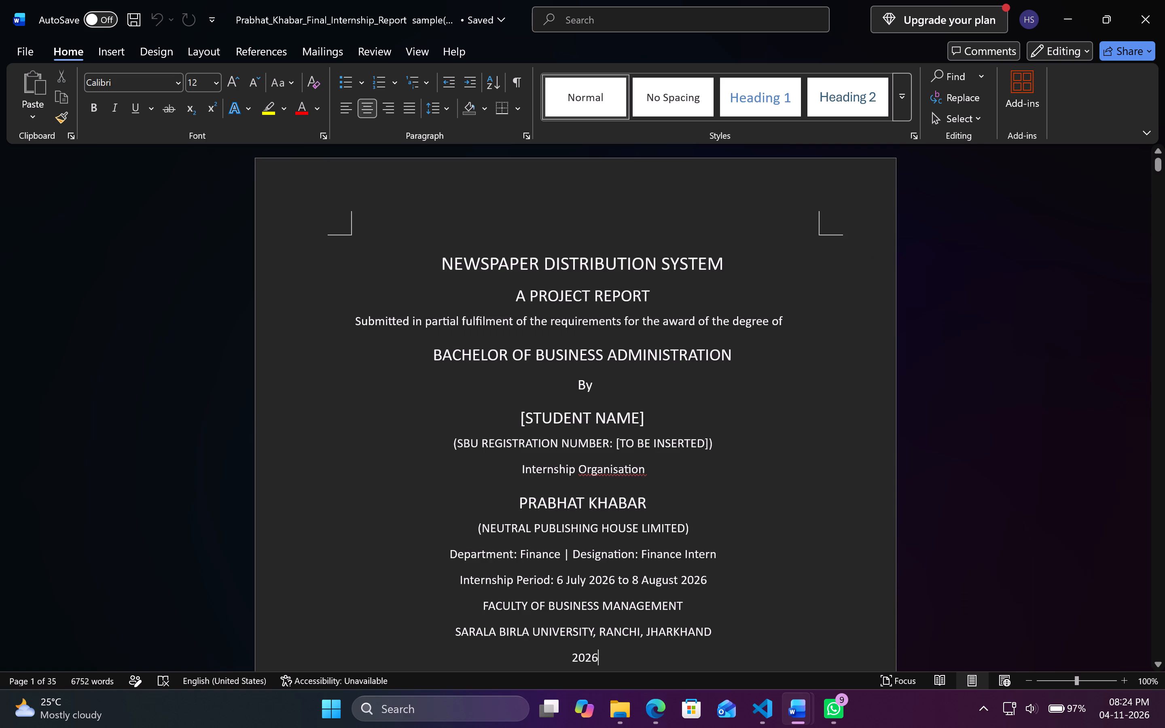
# Insert nine blank lines before the DECLARATION heading to move it from the cover page onto page 2.
pyautogui.scroll(-1, 695, 656)
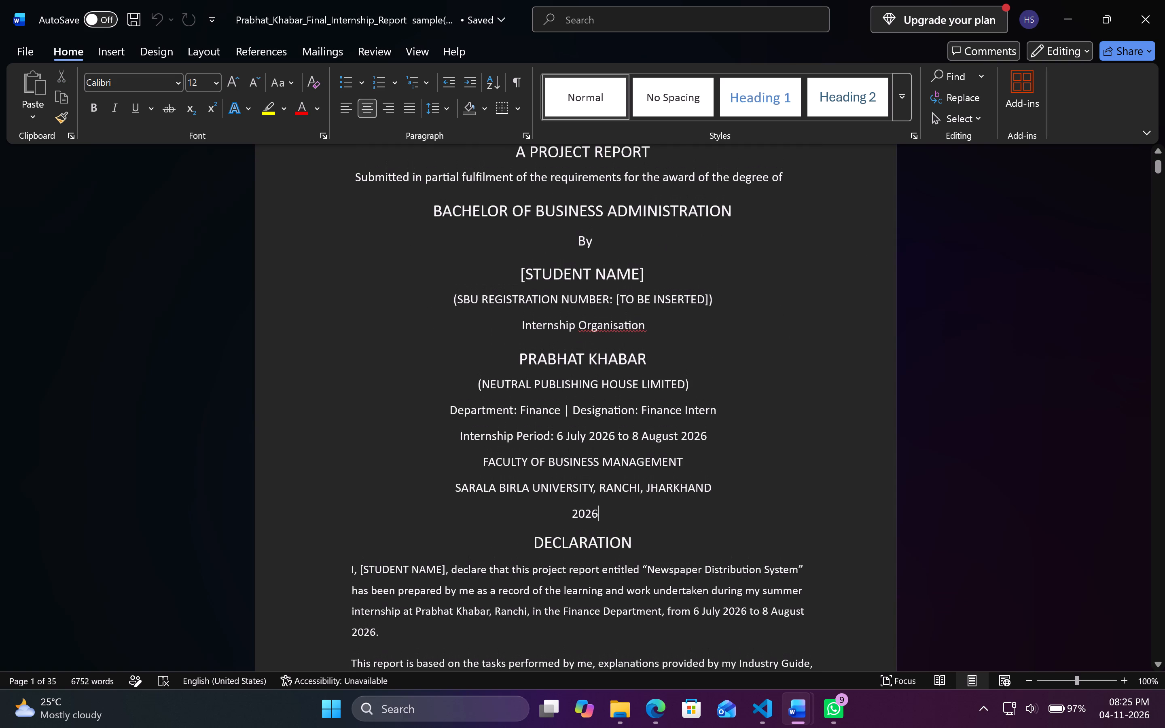
pyautogui.scroll(1, 695, 656)
pyautogui.click(530, 551)
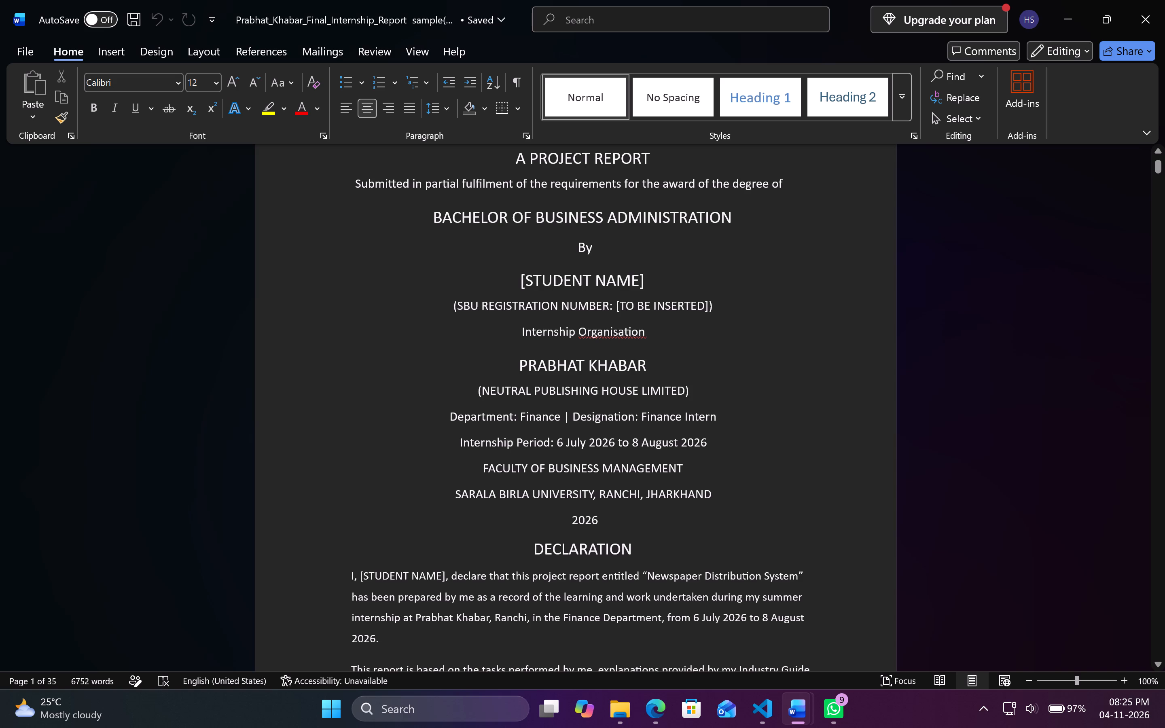
pyautogui.press('Return')
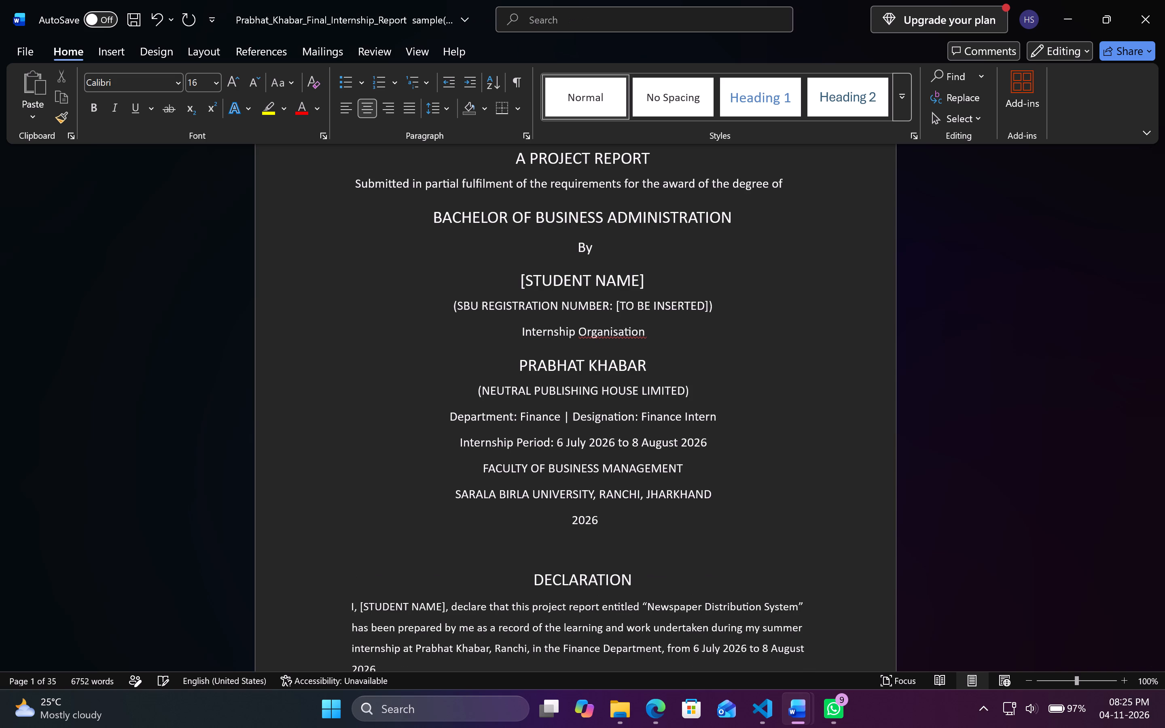
pyautogui.press('Return')
pyautogui.press('Return')
pyautogui.press('Return')
pyautogui.press('Return')
pyautogui.press('Return')
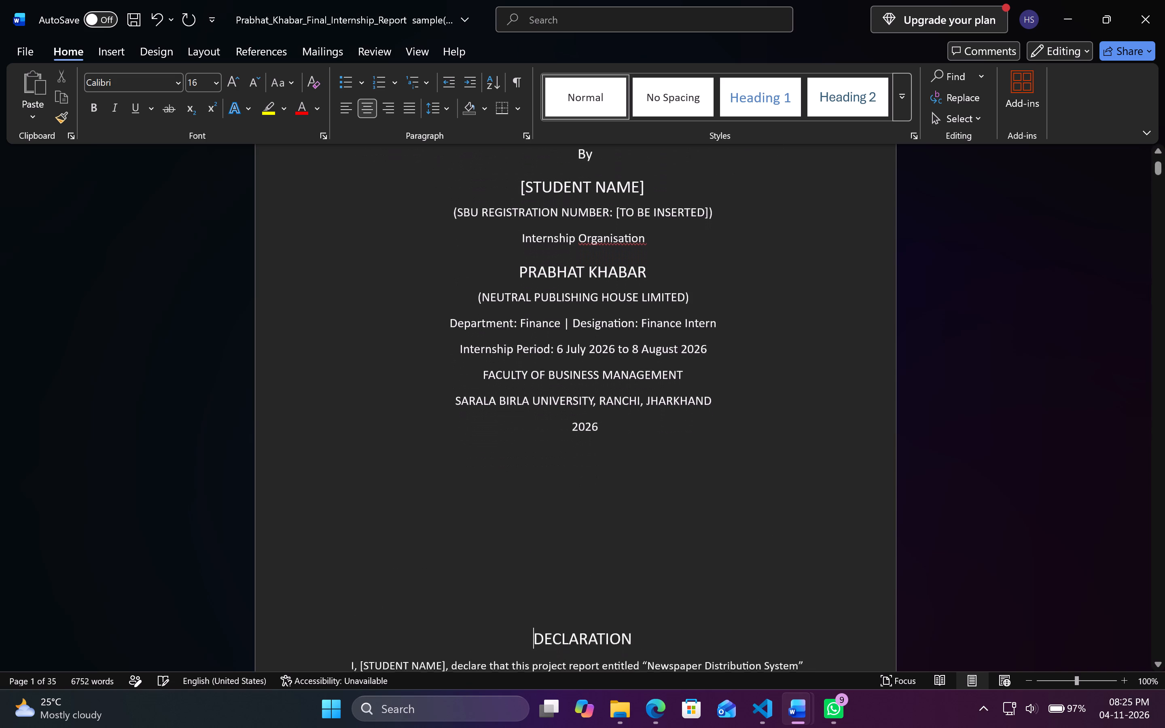
pyautogui.press('Return')
pyautogui.press('Return')
pyautogui.press('Return')
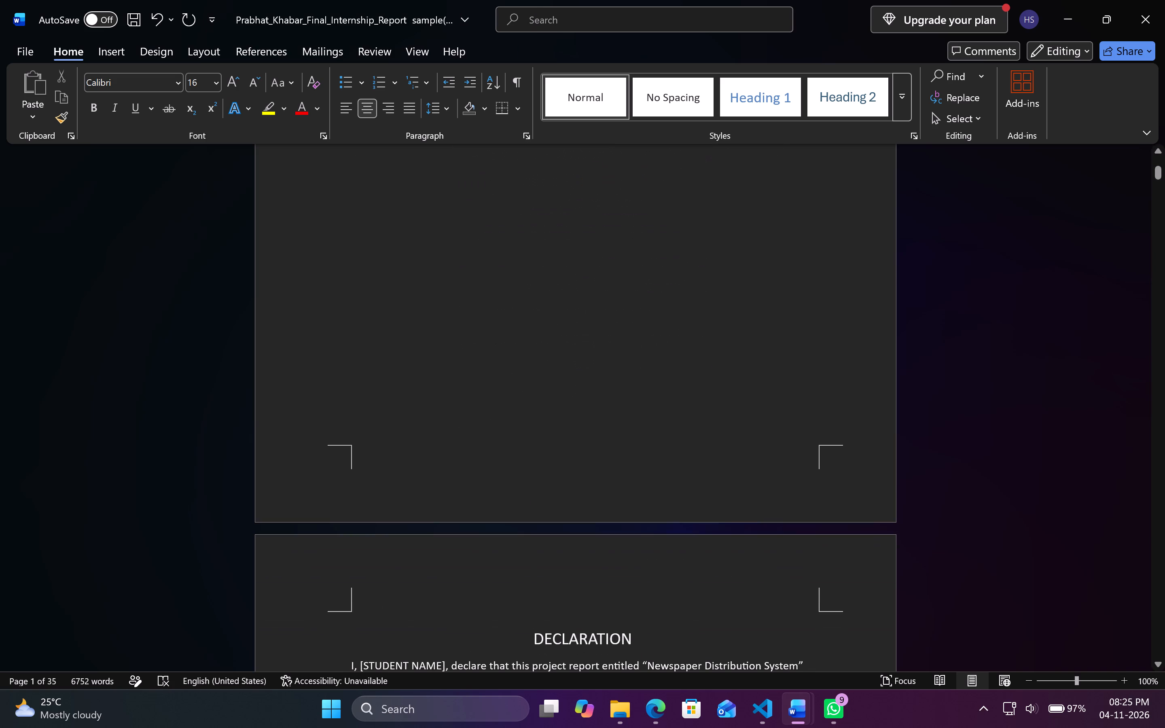
pyautogui.scroll(2, 565, 437)
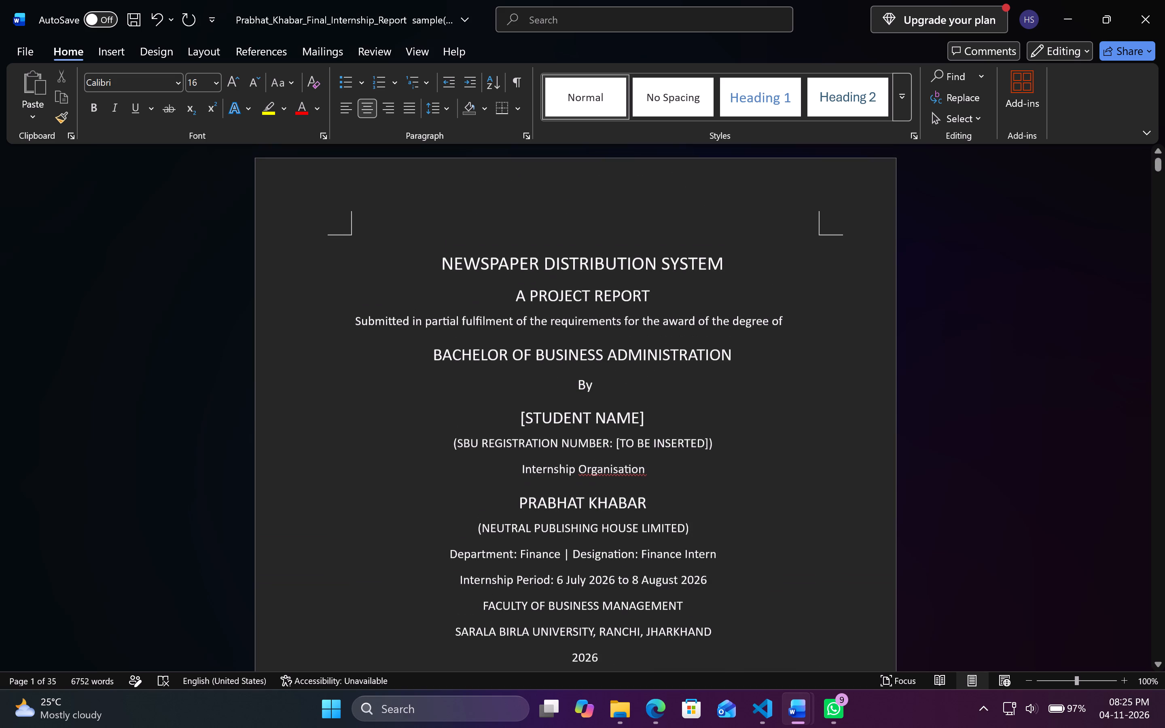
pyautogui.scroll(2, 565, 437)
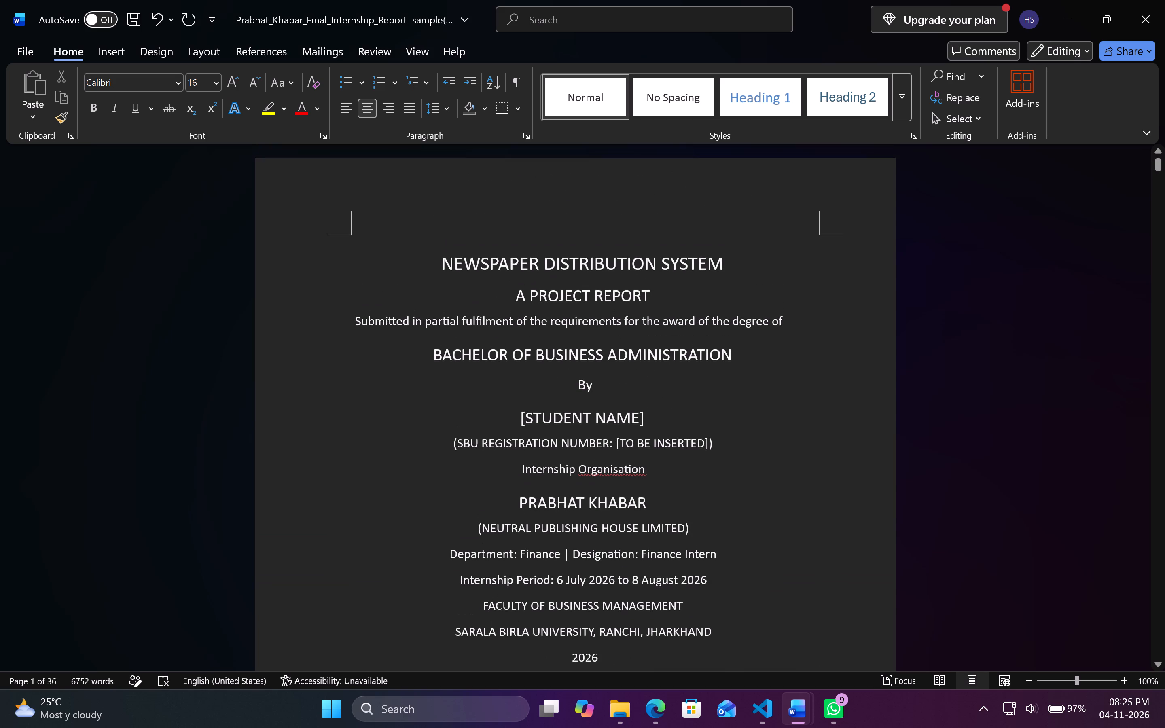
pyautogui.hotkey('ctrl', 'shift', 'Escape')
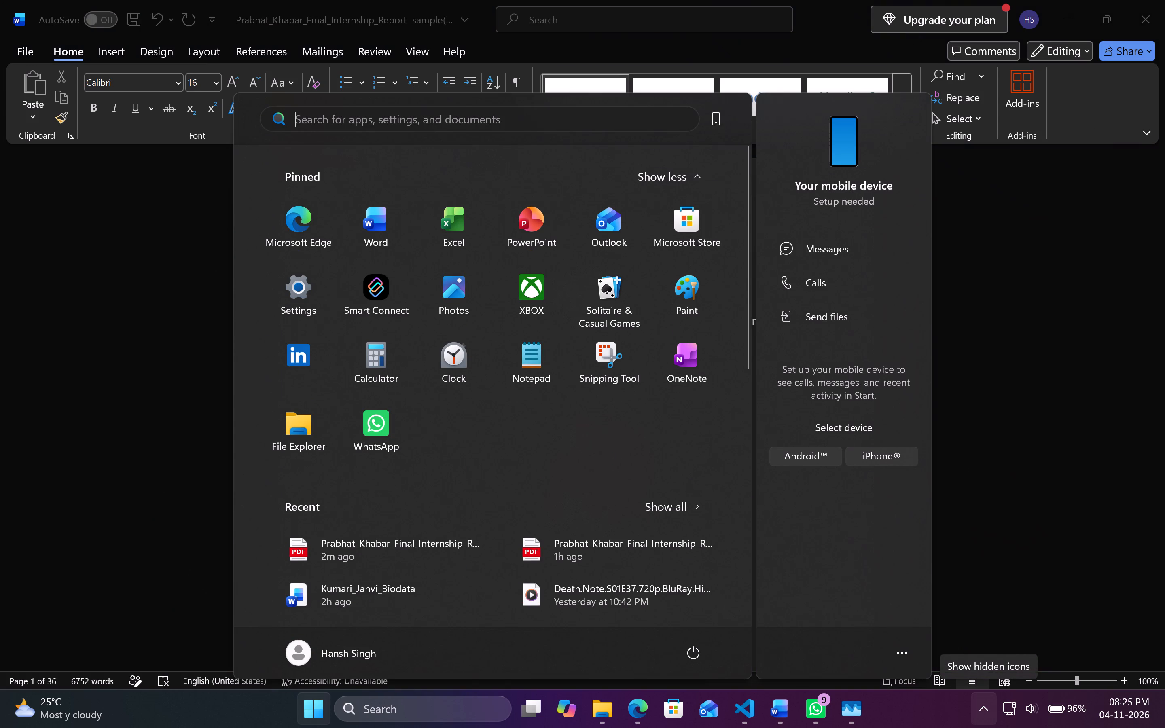
# Disconnect the Cloudflare One Client from its private connection, close it and return to the internship report.
pyautogui.write('cl')
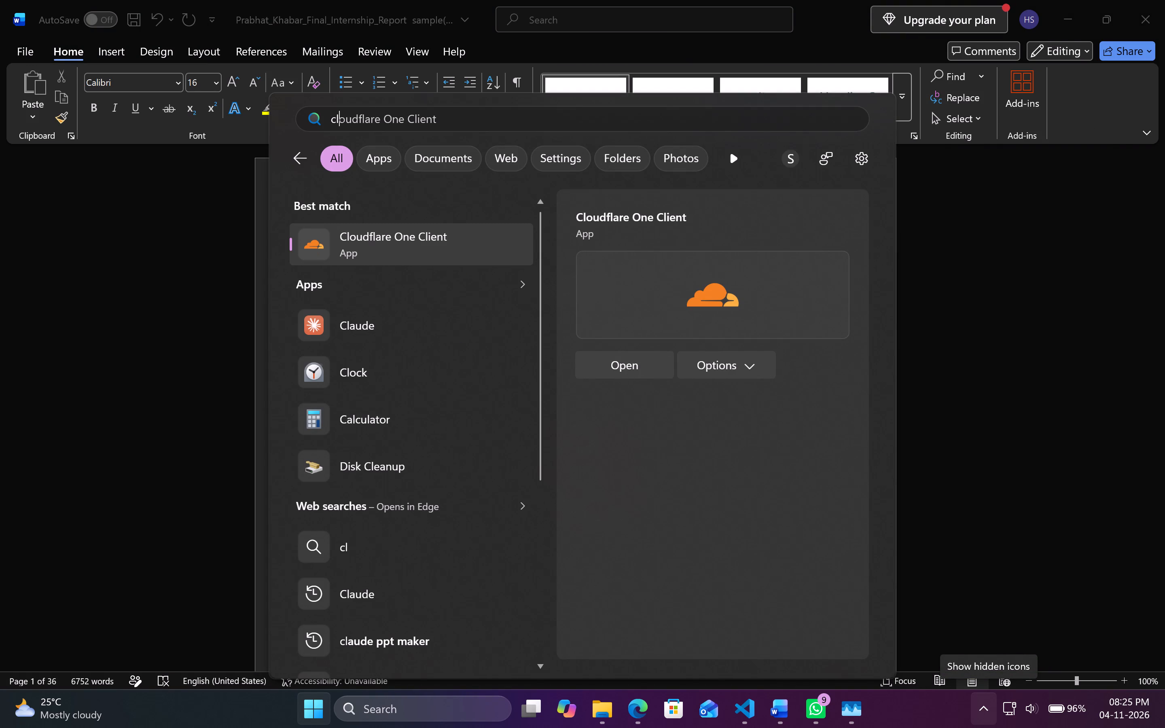
pyautogui.click(396, 241)
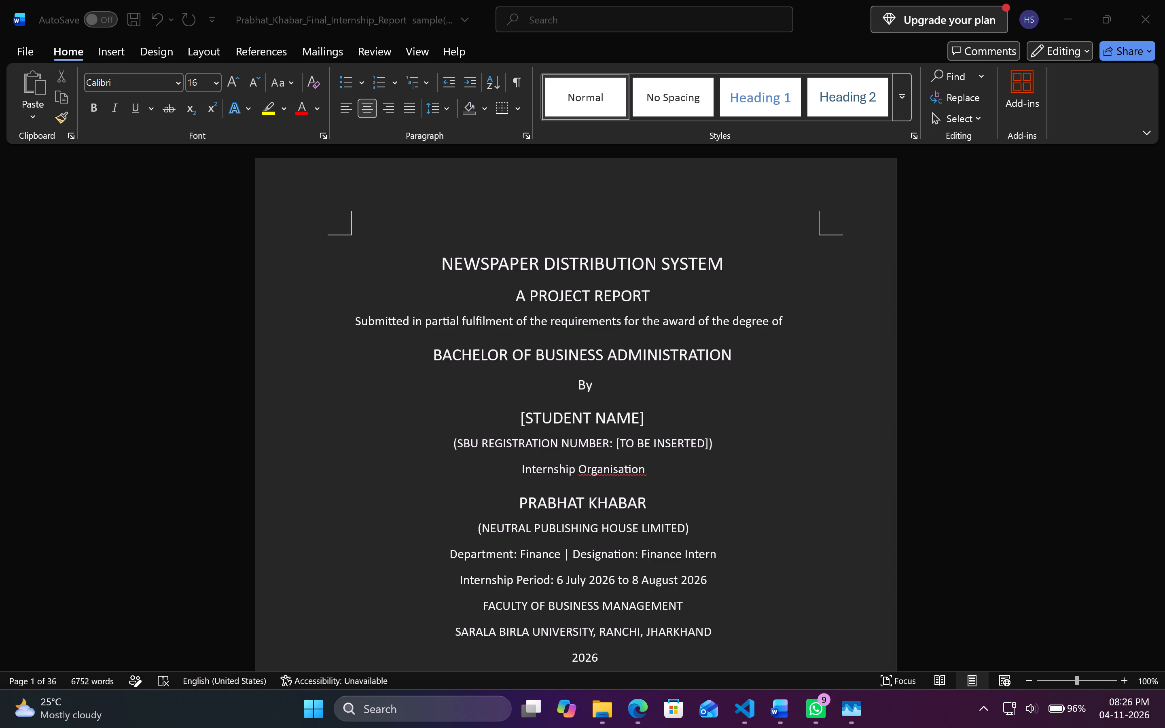
pyautogui.write('clo')
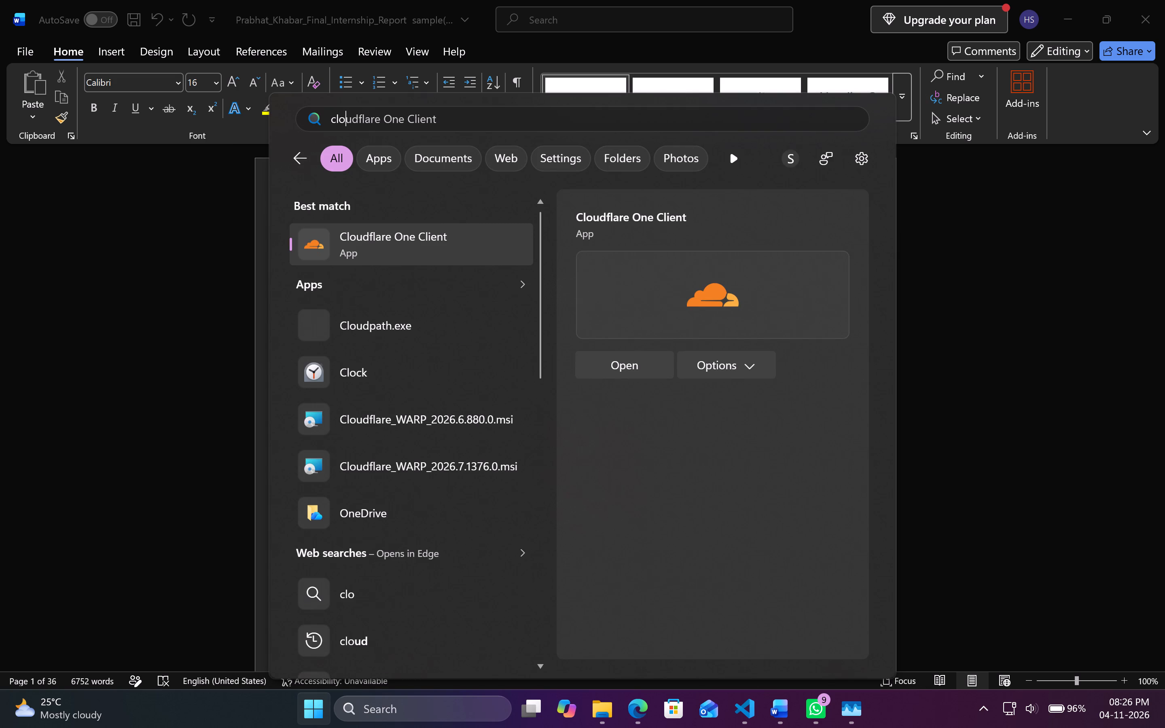
pyautogui.click(383, 244)
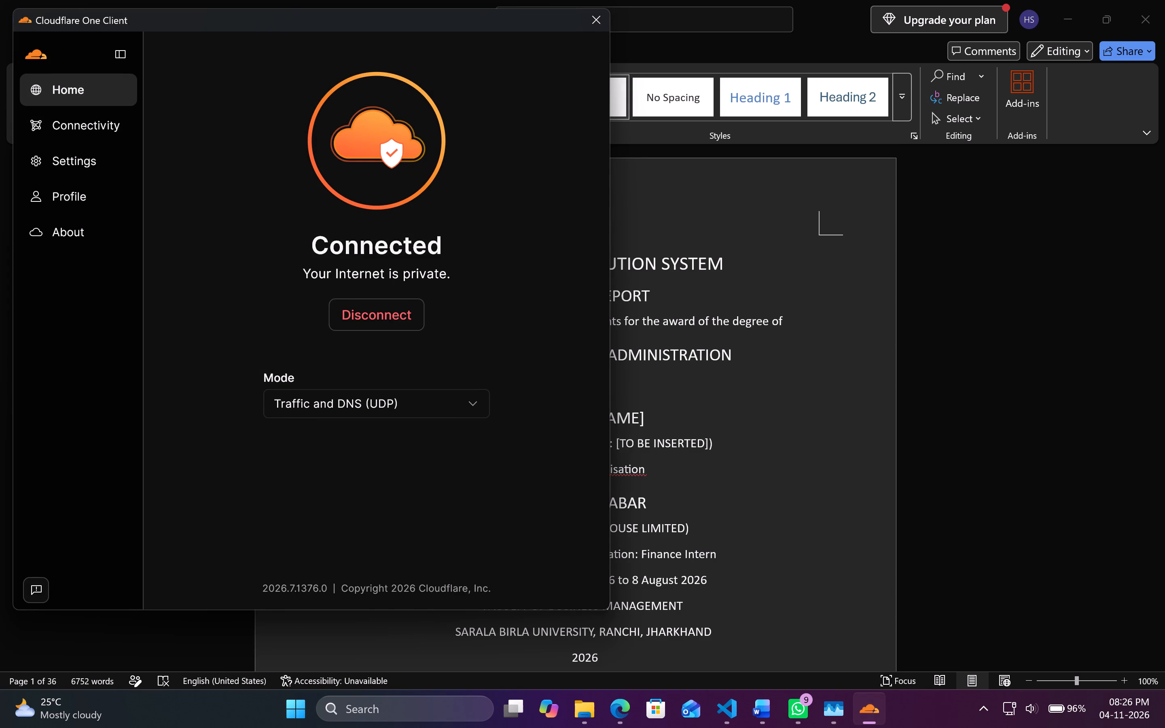
pyautogui.click(375, 333)
pyautogui.moveTo(375, 333); pyautogui.dragTo(375, 325)
pyautogui.click(375, 325)
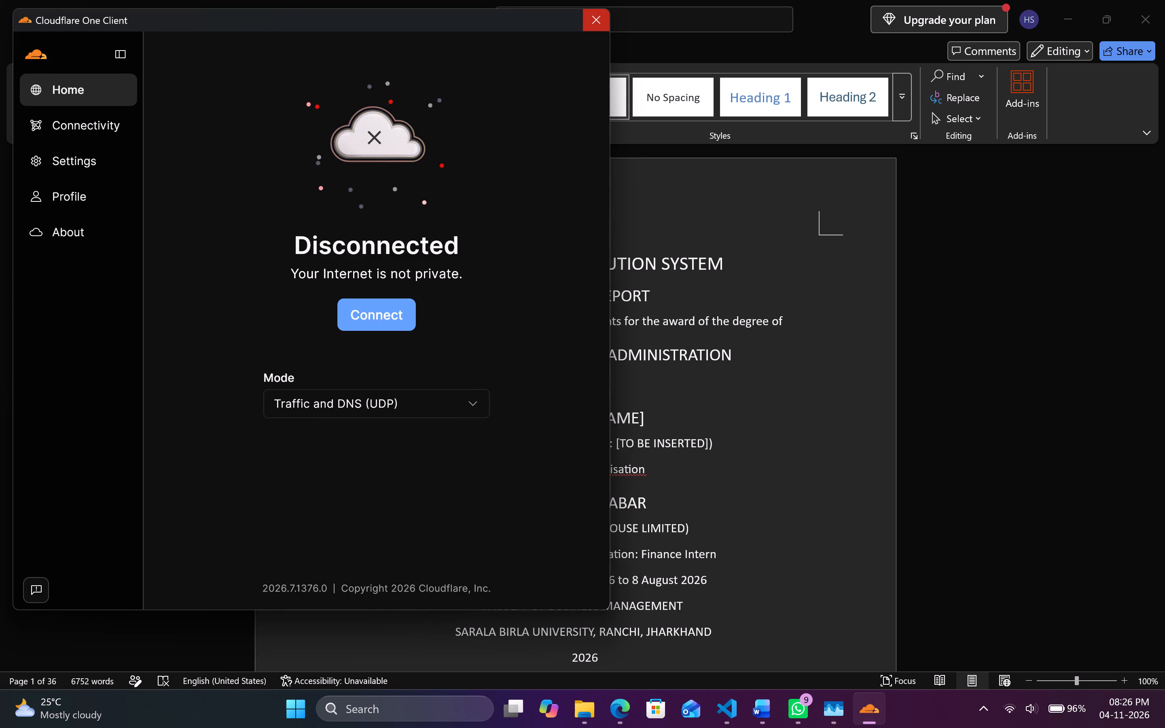
pyautogui.click(596, 16)
pyautogui.click(350, 343)
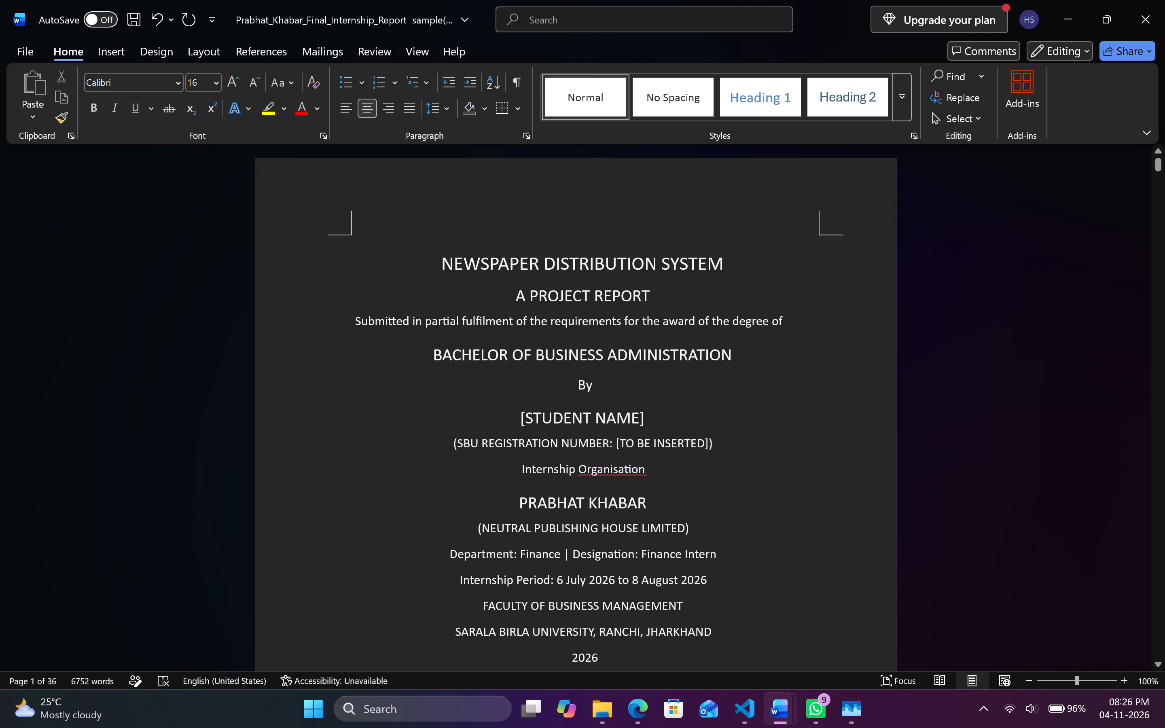
pyautogui.scroll(1, 350, 343)
# Turn on the Windows Energy saver and return to the report's cover page.
pyautogui.click(1060, 711)
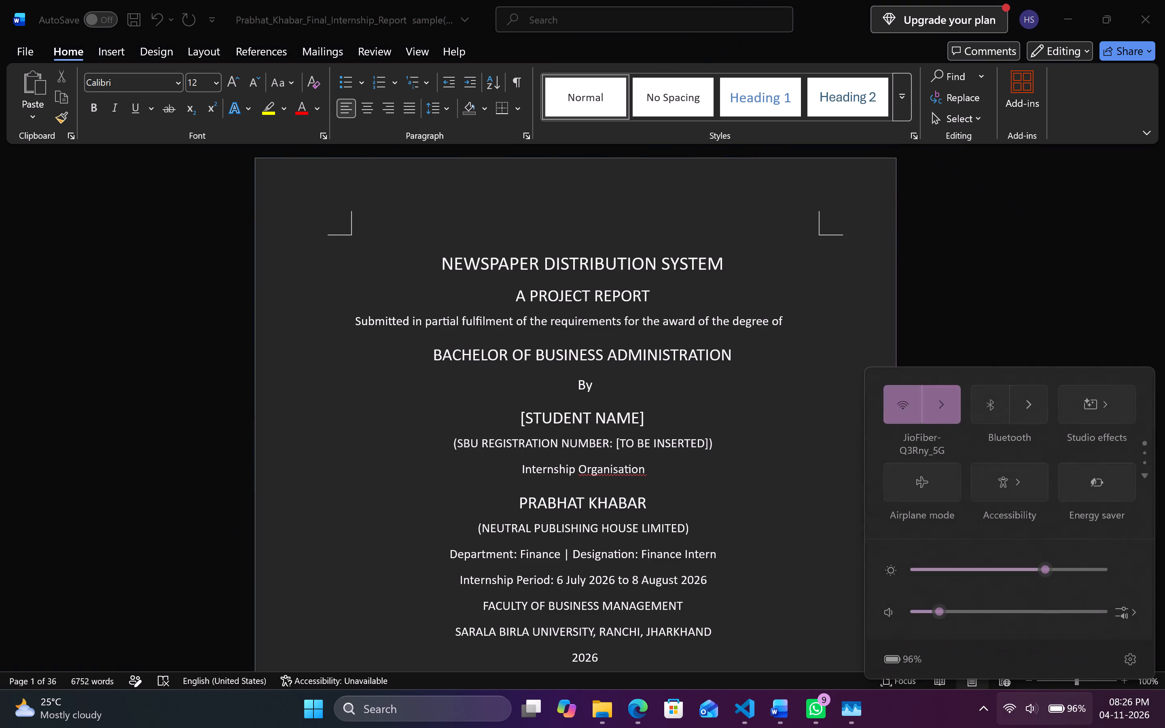
pyautogui.click(1090, 494)
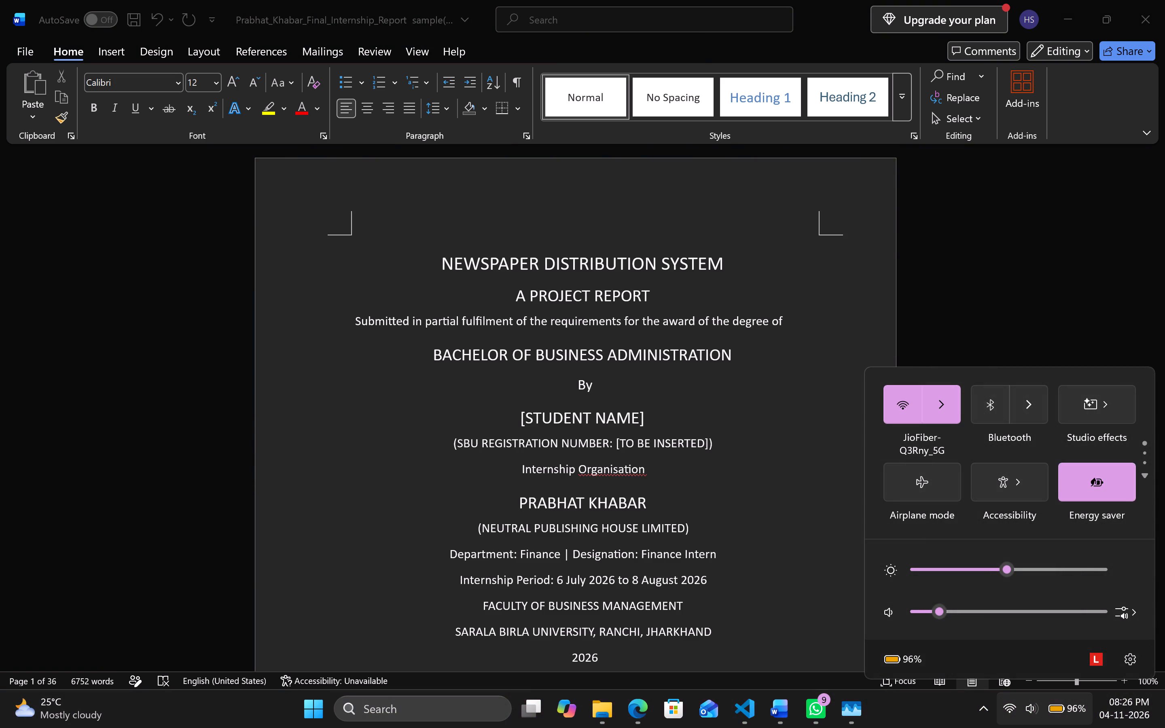
pyautogui.click(784, 369)
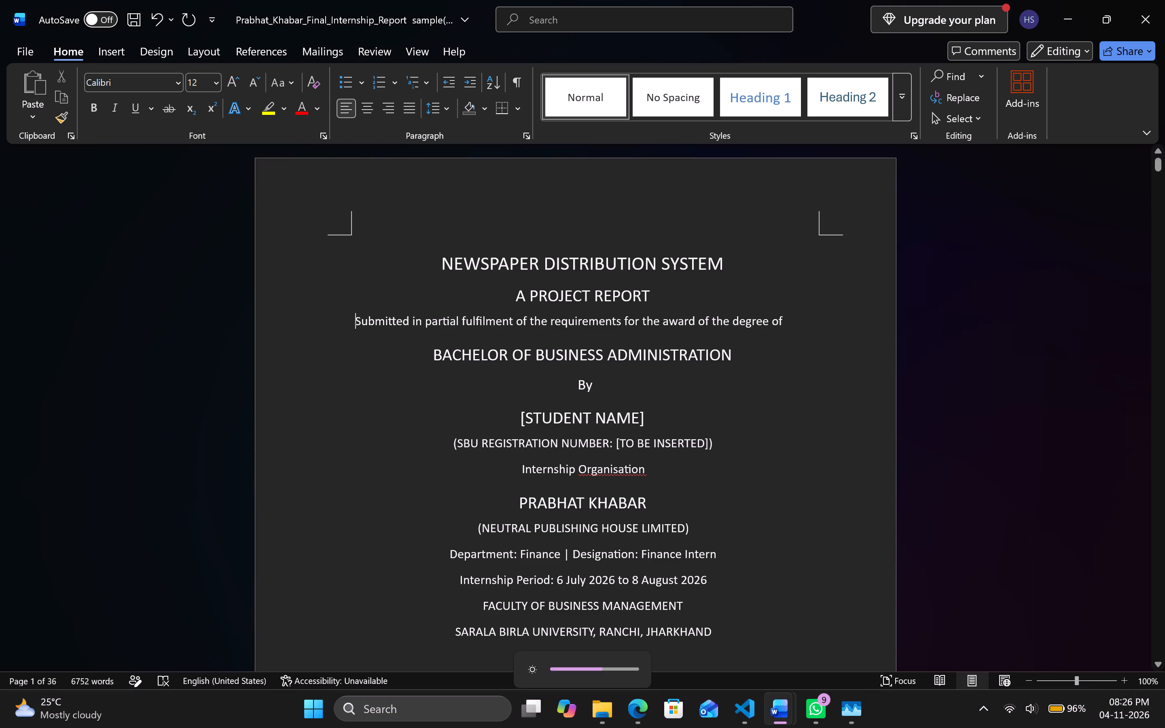
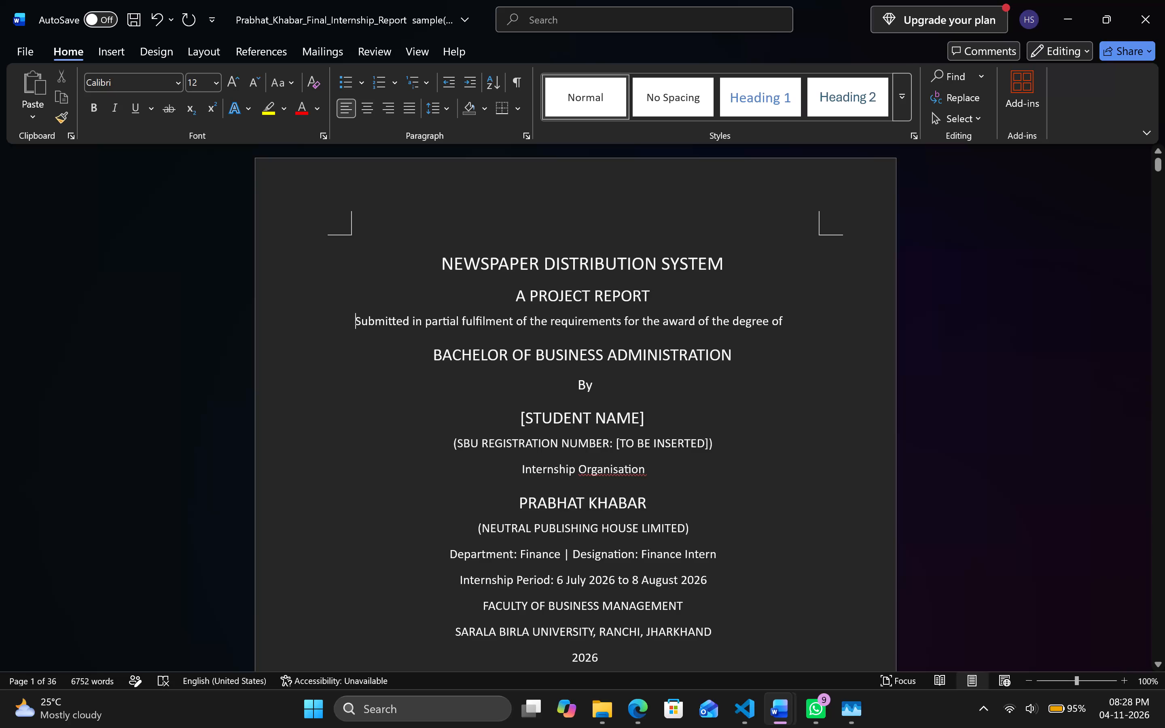
# Copy the cover page text from NEWSPAPER DISTRIBUTION SYSTEM through 2026 into the blank Document2.
pyautogui.click(443, 262)
pyautogui.moveTo(443, 262); pyautogui.dragTo(601, 606)
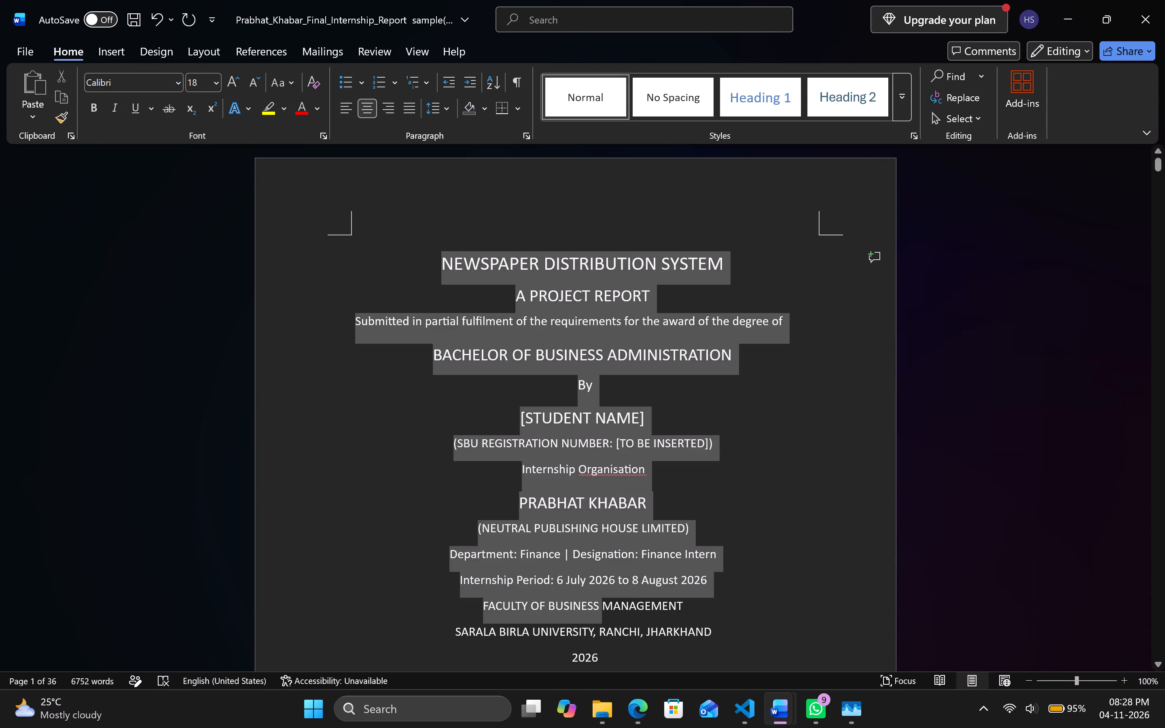
pyautogui.moveTo(601, 606); pyautogui.dragTo(632, 663)
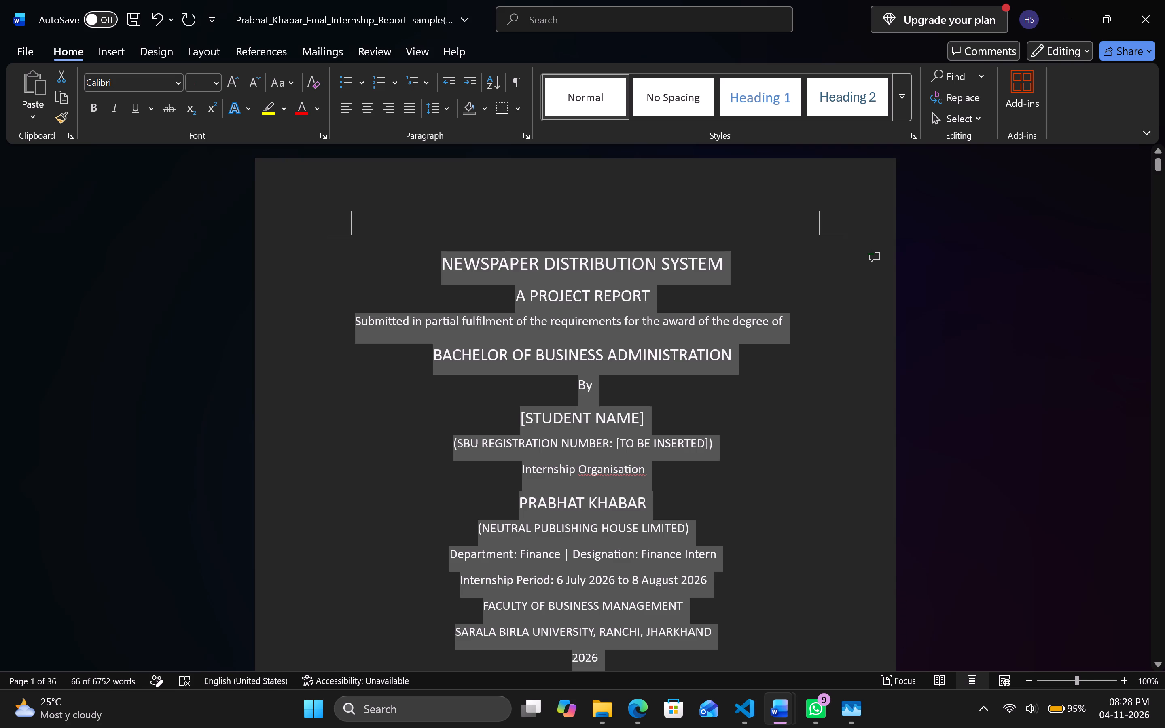
pyautogui.hotkey('ctrl', 'c')
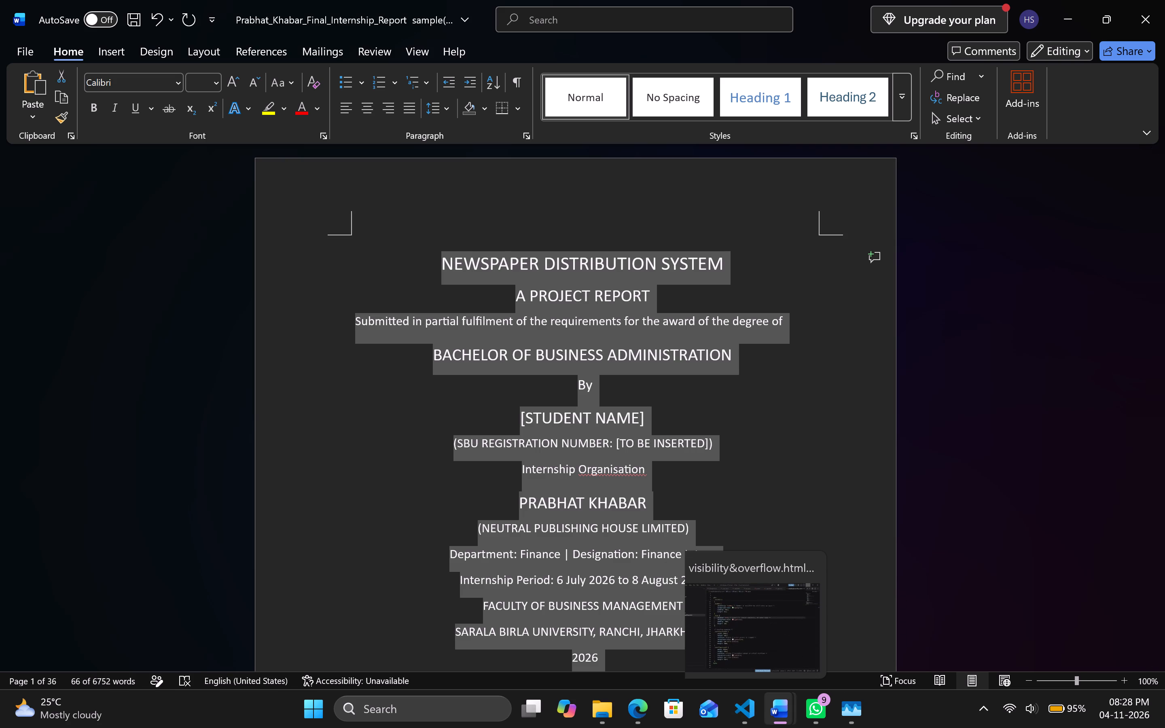
pyautogui.click(815, 664)
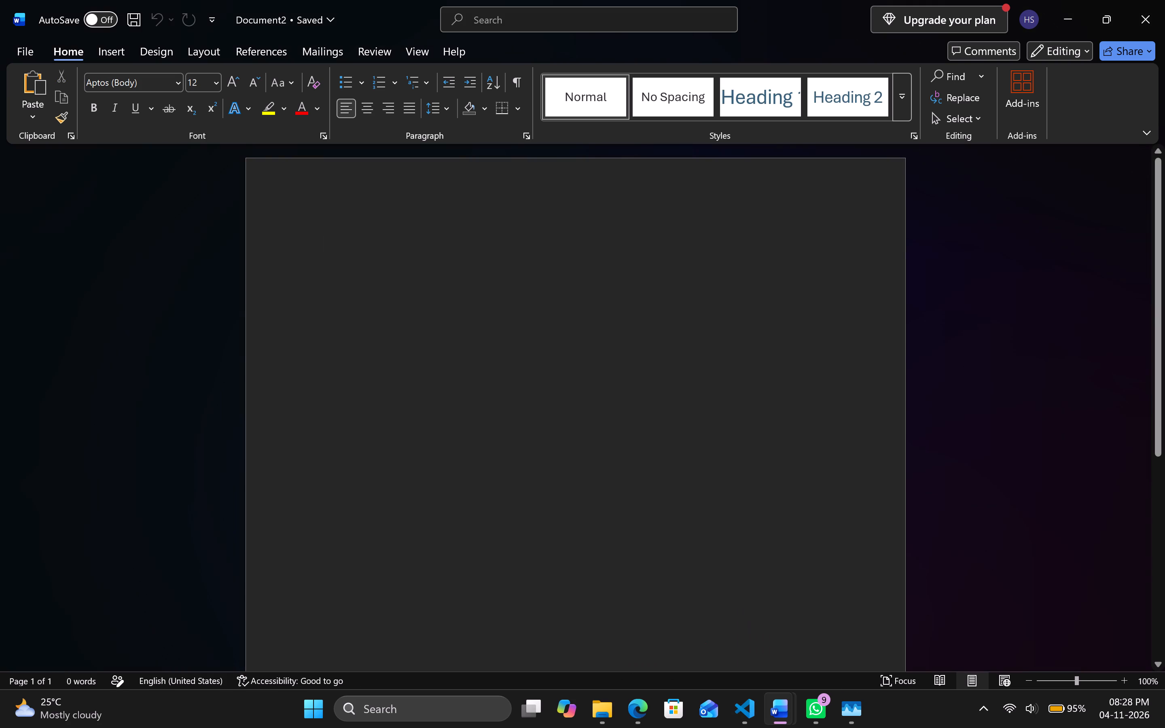
pyautogui.hotkey('ctrl', 'v')
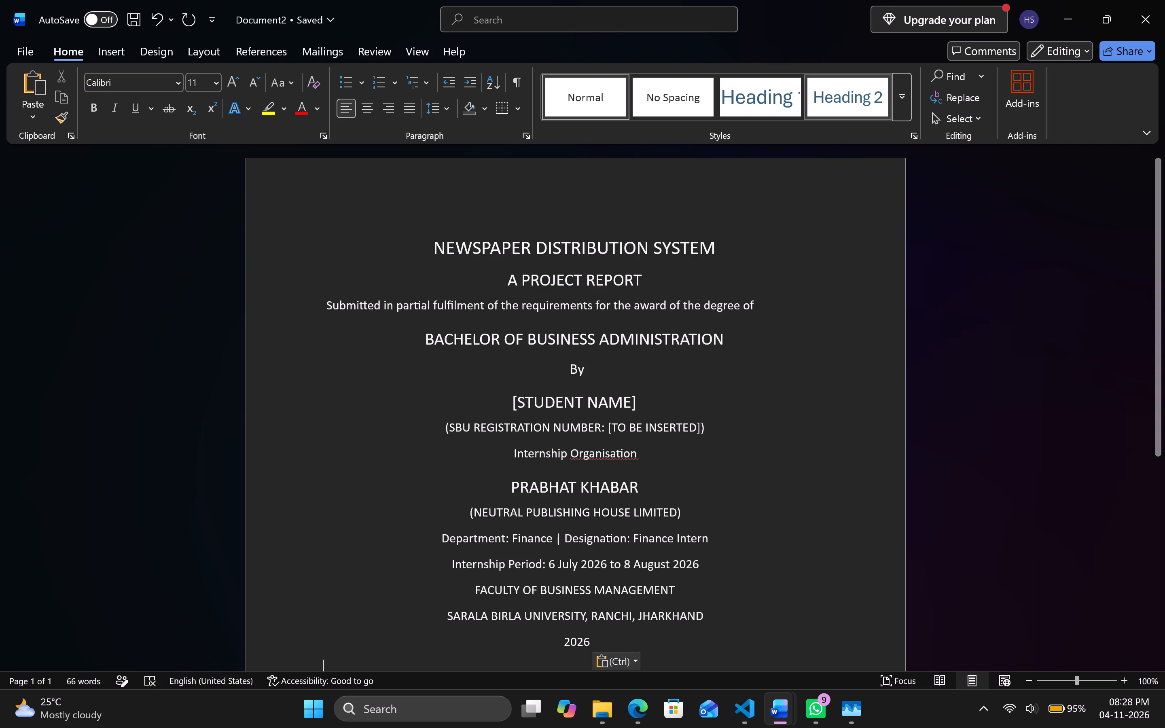
# Set the font size of the NEWSPAPER DISTRIBUTION SYSTEM and A PROJECT REPORT lines to 16 in Document2.
pyautogui.click(667, 258)
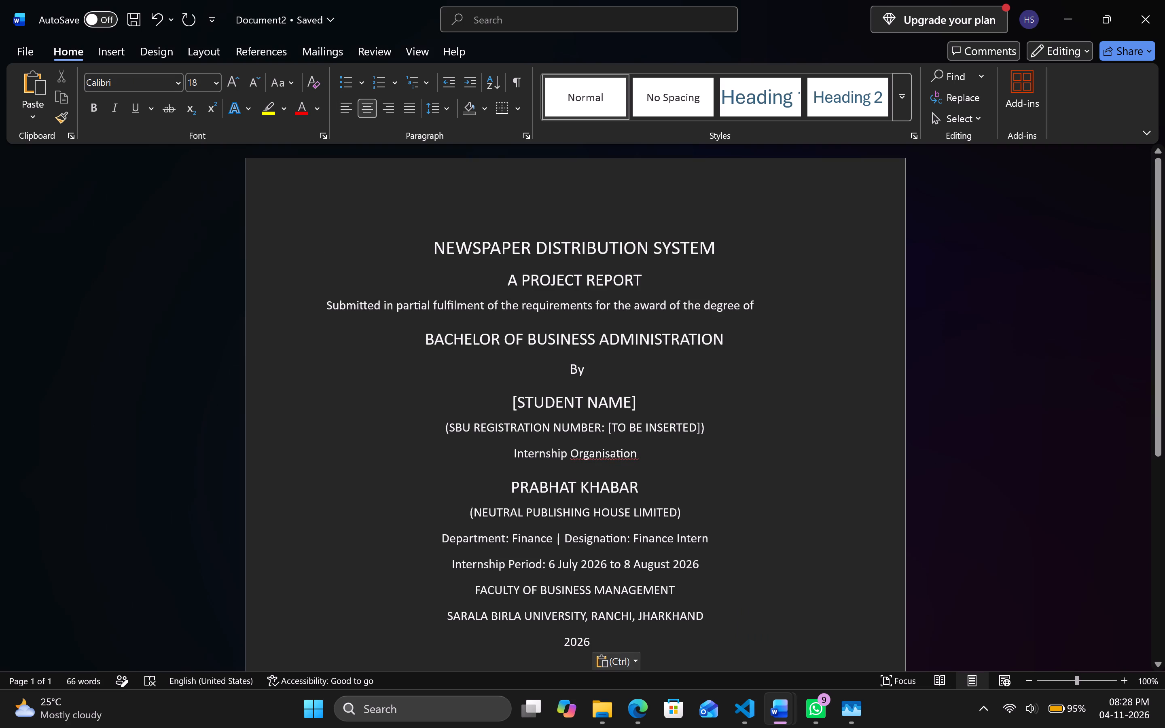
pyautogui.click(436, 244)
pyautogui.moveTo(436, 244); pyautogui.dragTo(581, 279)
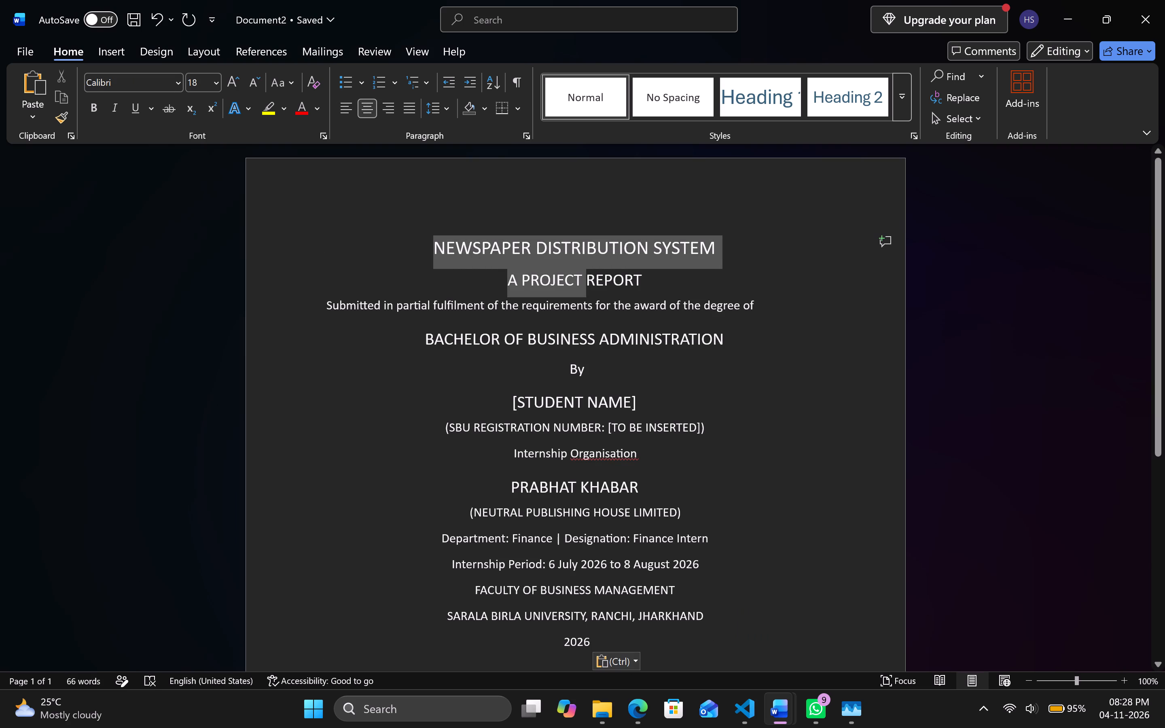
pyautogui.moveTo(581, 279); pyautogui.dragTo(611, 281)
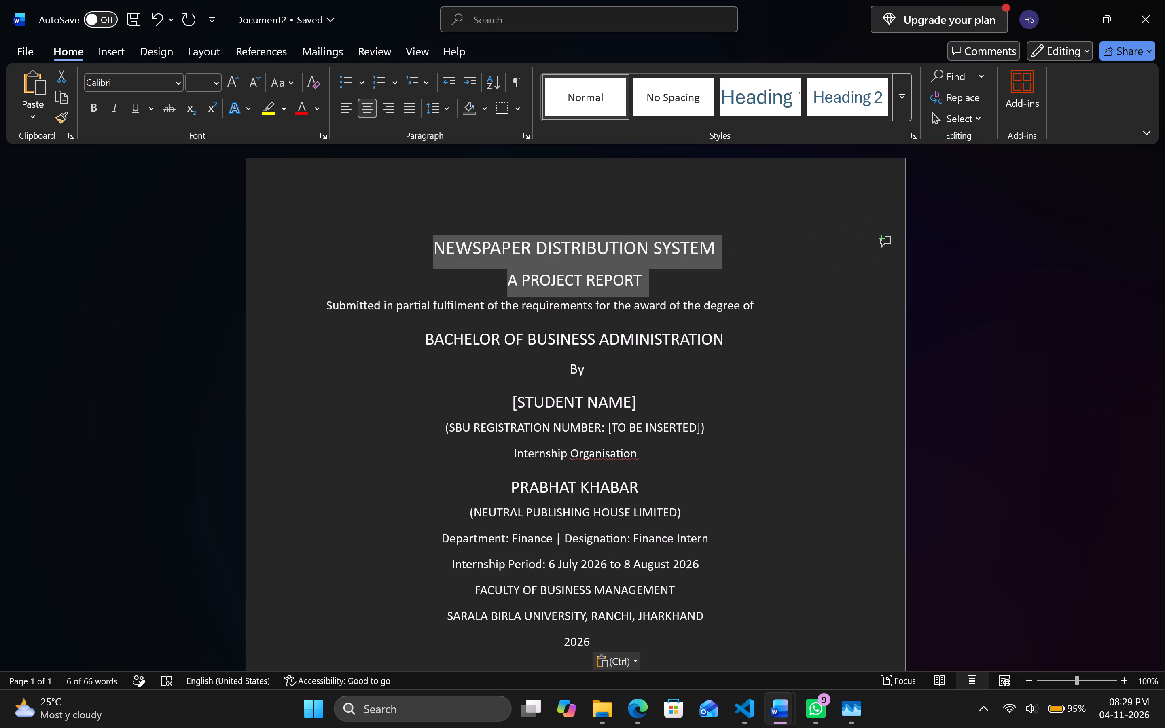
pyautogui.click(217, 83)
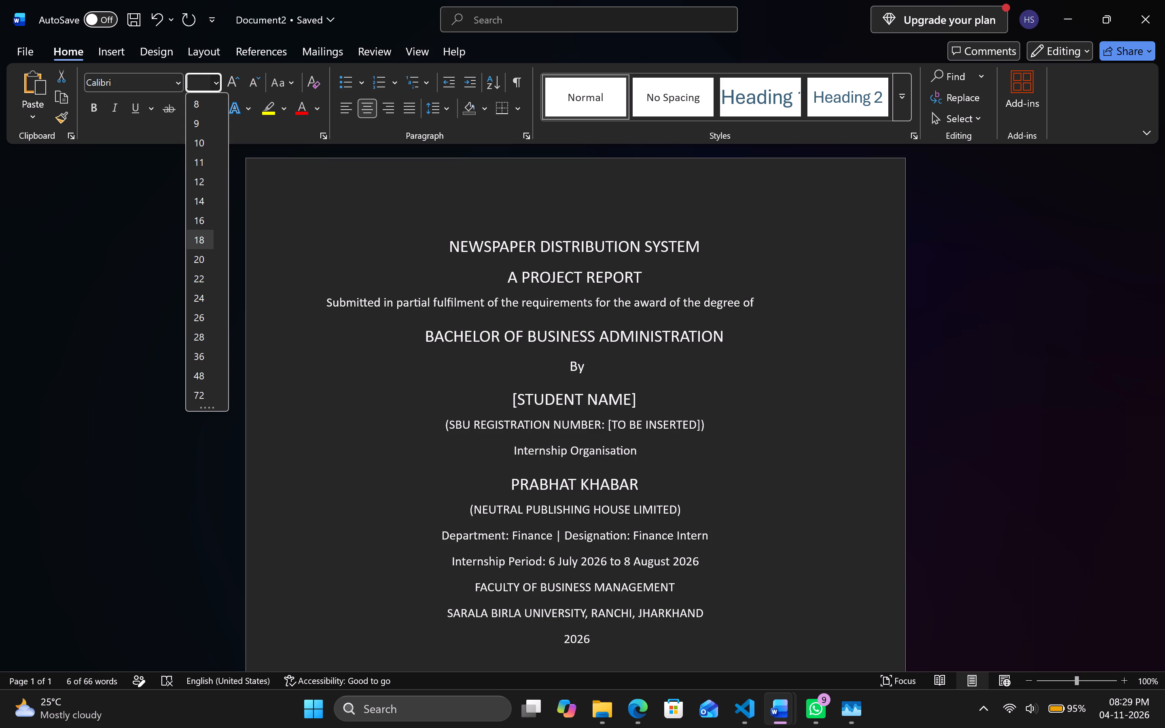
pyautogui.click(200, 221)
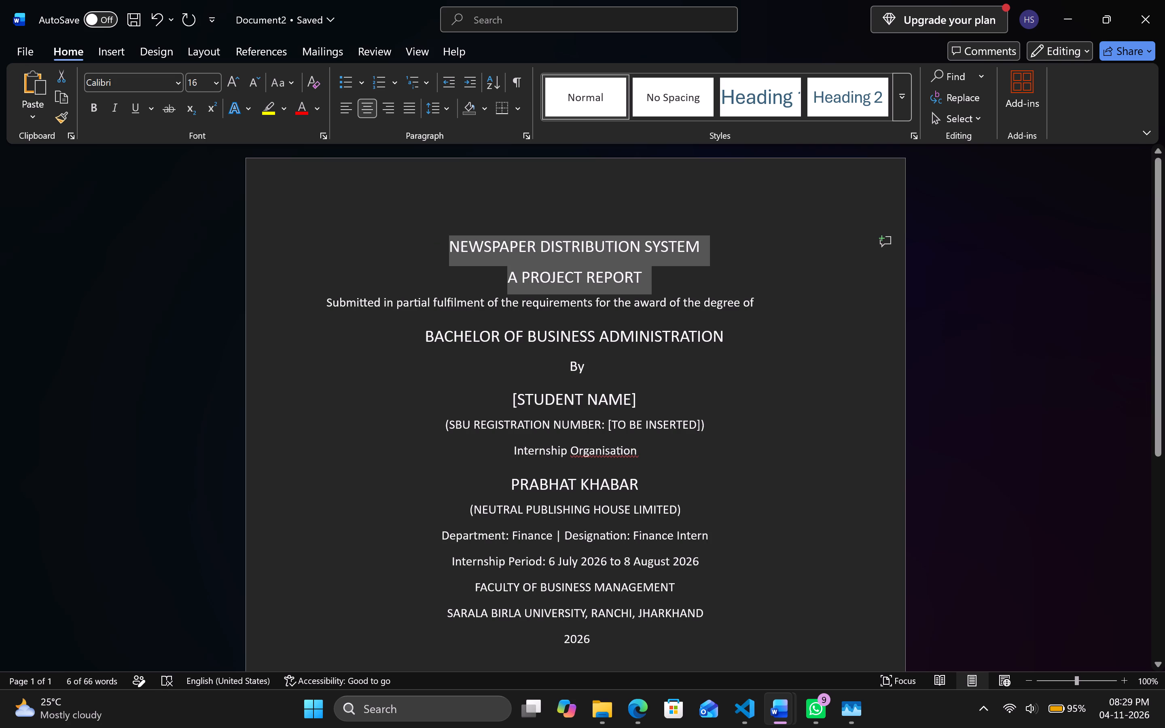
# Change the font of the NEWSPAPER DISTRIBUTION SYSTEM and A PROJECT REPORT lines, looking beyond the Segoe UI fonts for the replacement.
pyautogui.click(183, 88)
pyautogui.click(179, 84)
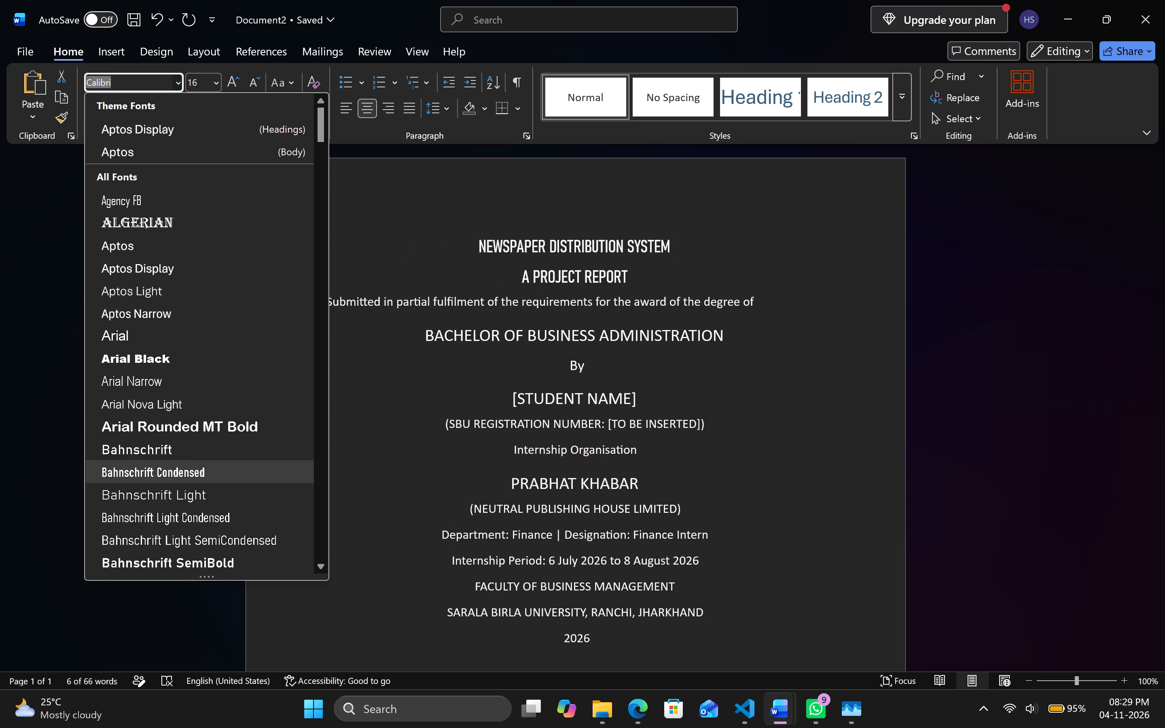
pyautogui.tripleClick(317, 565)
pyautogui.tripleClick(317, 565)
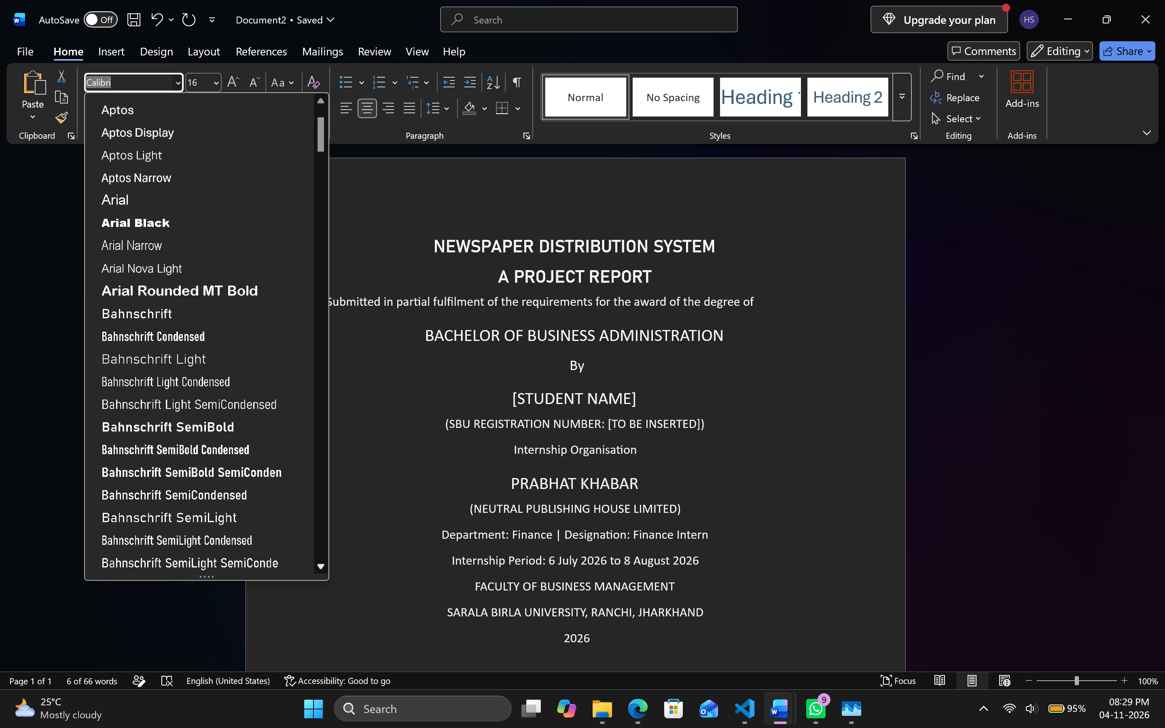
pyautogui.tripleClick(317, 565)
pyautogui.tripleClick(317, 565)
pyautogui.tripleClick(317, 565)
pyautogui.tripleClick(317, 565)
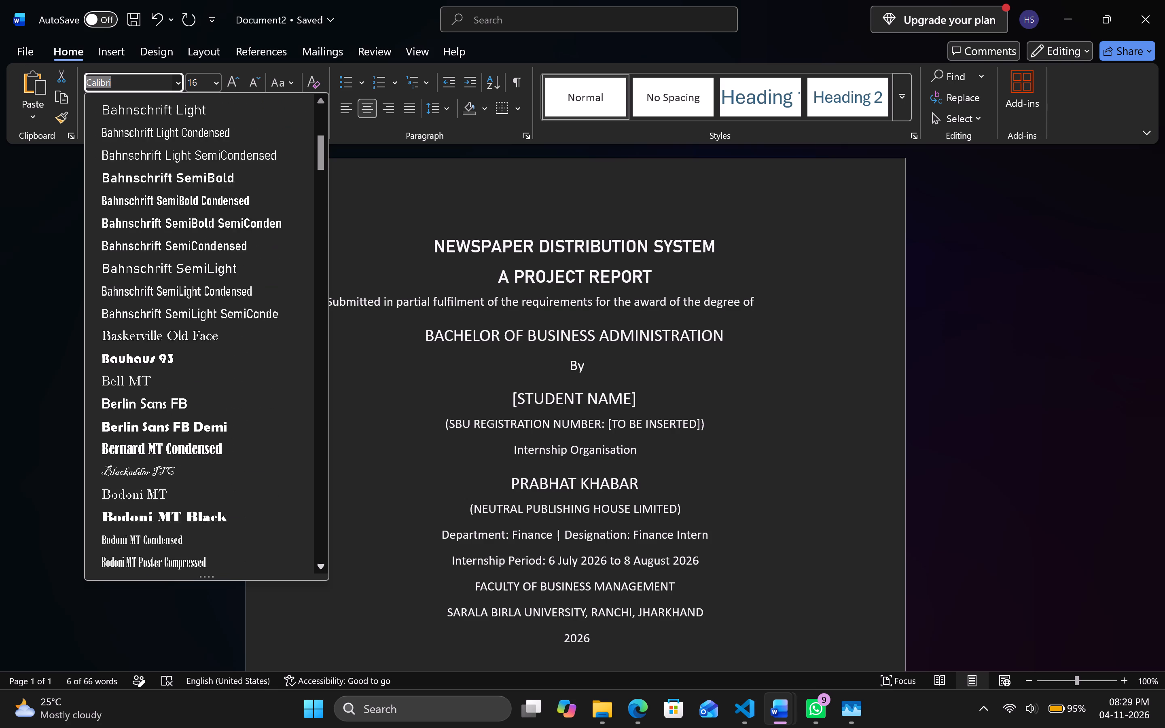
pyautogui.click(317, 565)
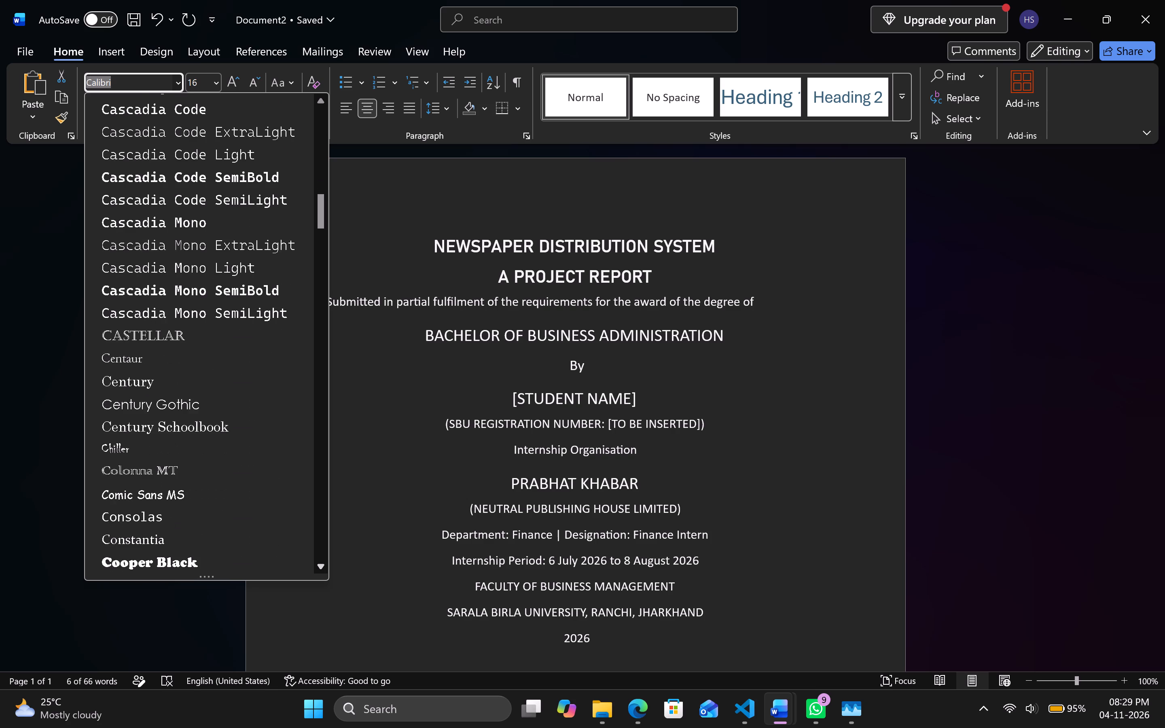
pyautogui.doubleClick(317, 565)
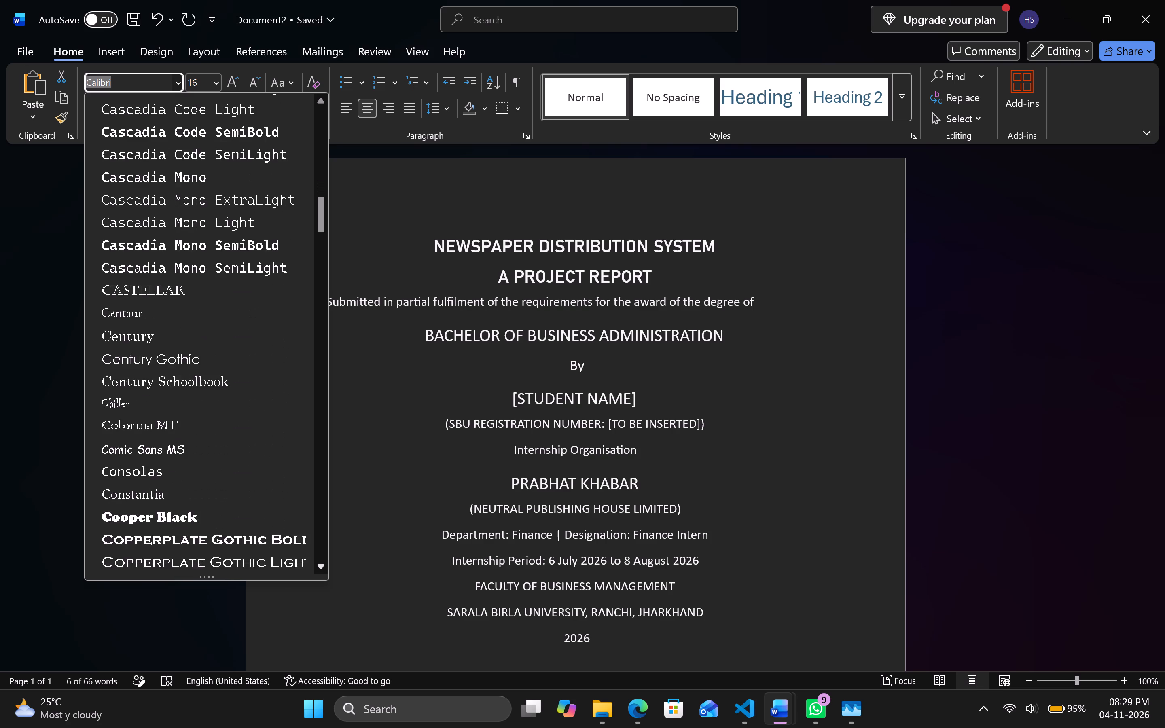
pyautogui.tripleClick(317, 565)
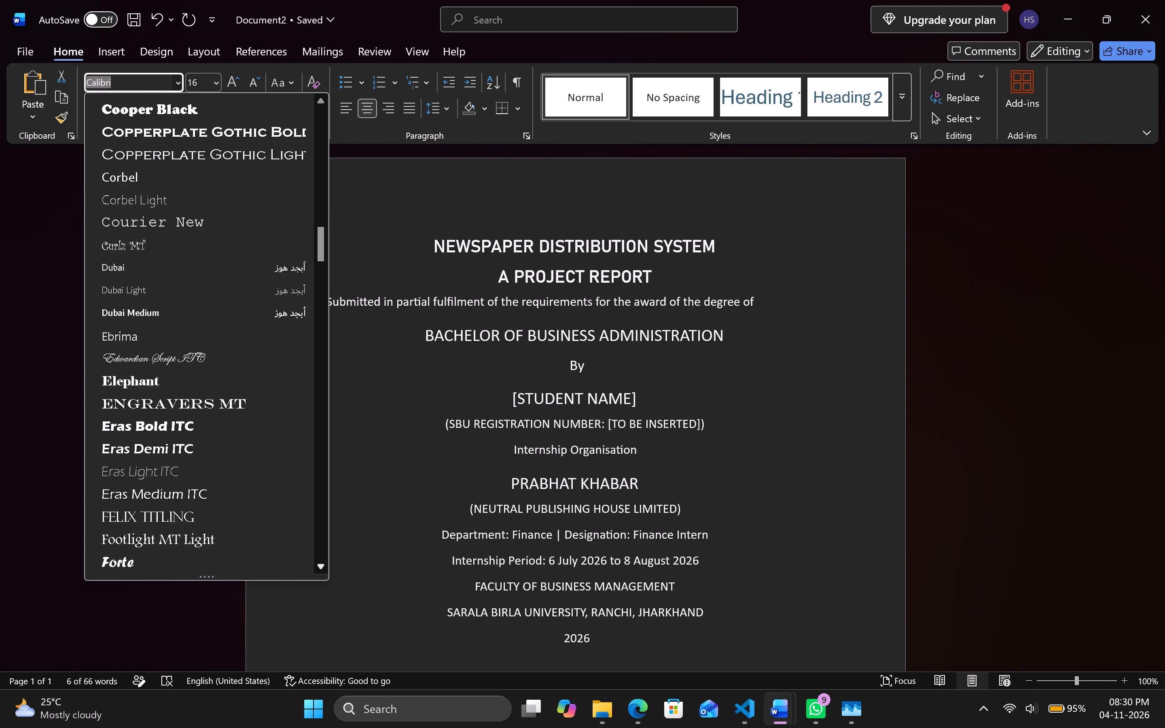
pyautogui.tripleClick(317, 565)
pyautogui.tripleClick(317, 565)
pyautogui.tripleClick(317, 565)
pyautogui.tripleClick(317, 565)
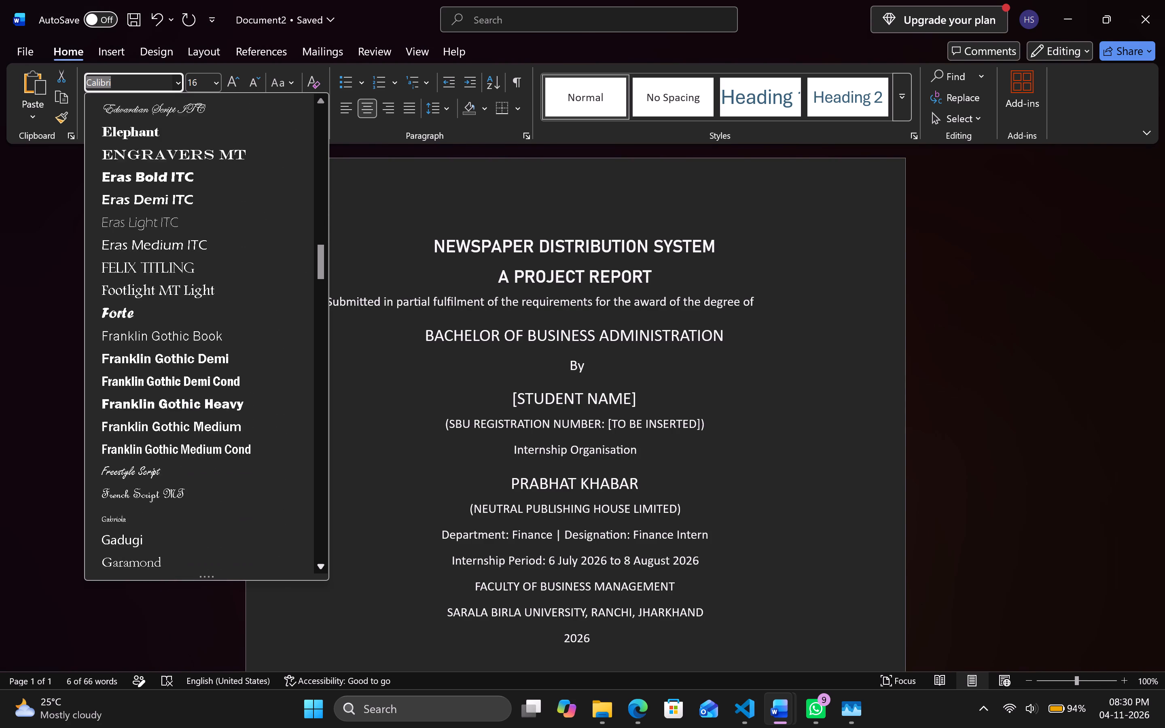
pyautogui.tripleClick(317, 565)
pyautogui.tripleClick(317, 565)
pyautogui.tripleClick(317, 565)
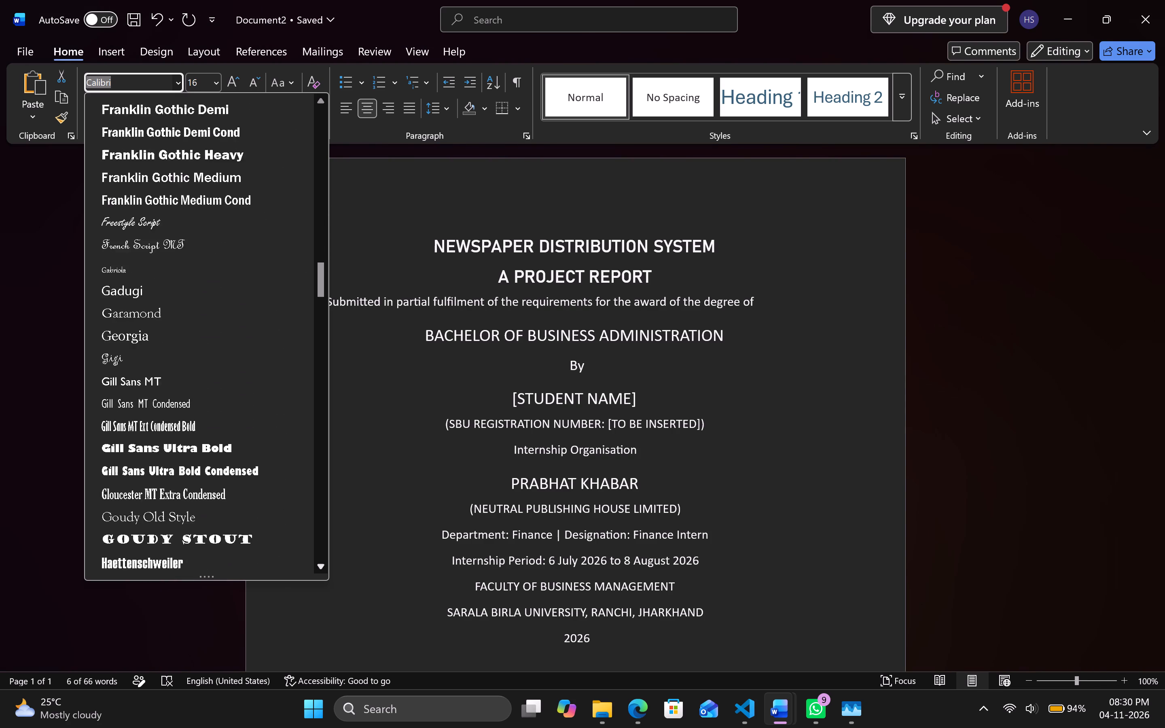
pyautogui.tripleClick(317, 565)
pyautogui.tripleClick(317, 565)
pyautogui.tripleClick(317, 565)
pyautogui.tripleClick(317, 565)
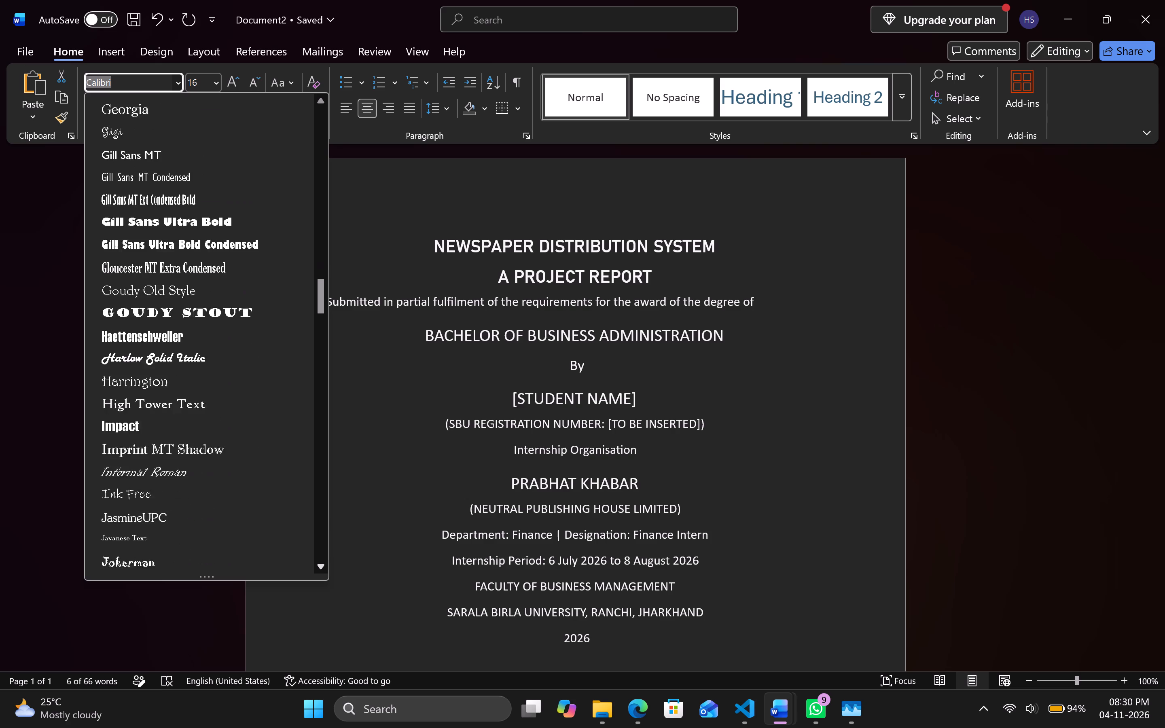
pyautogui.tripleClick(317, 565)
pyautogui.tripleClick(317, 565)
pyautogui.tripleClick(317, 565)
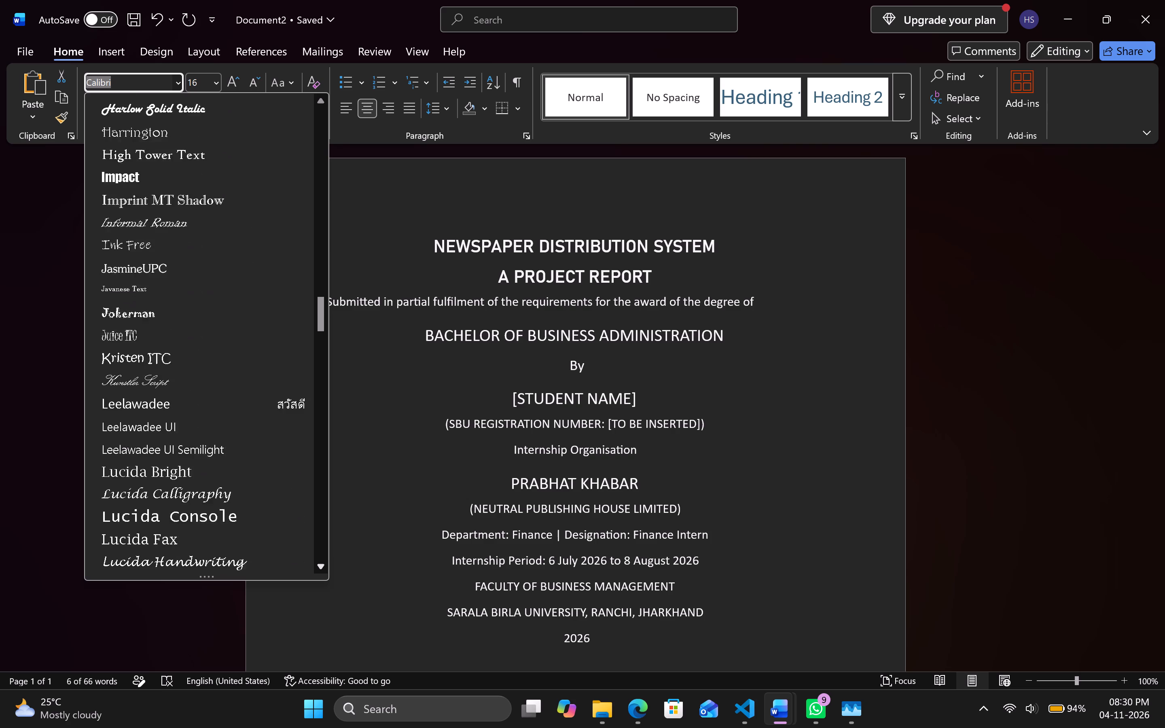
pyautogui.click(317, 565)
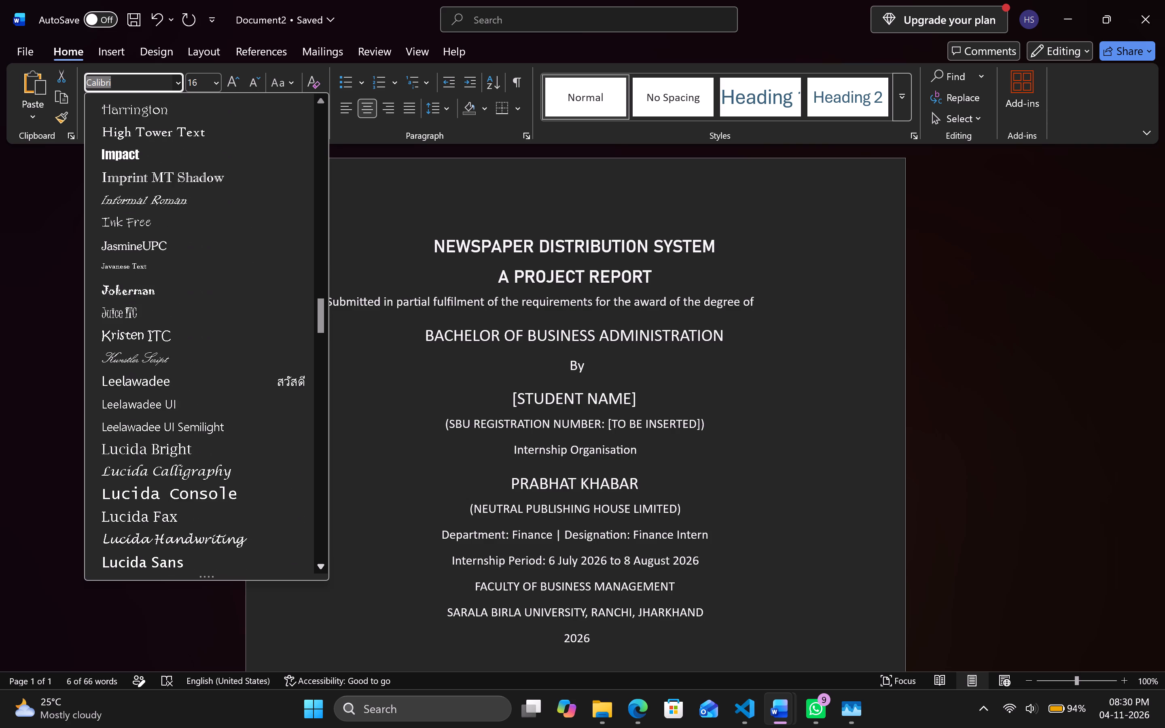
pyautogui.tripleClick(317, 565)
pyautogui.tripleClick(317, 565)
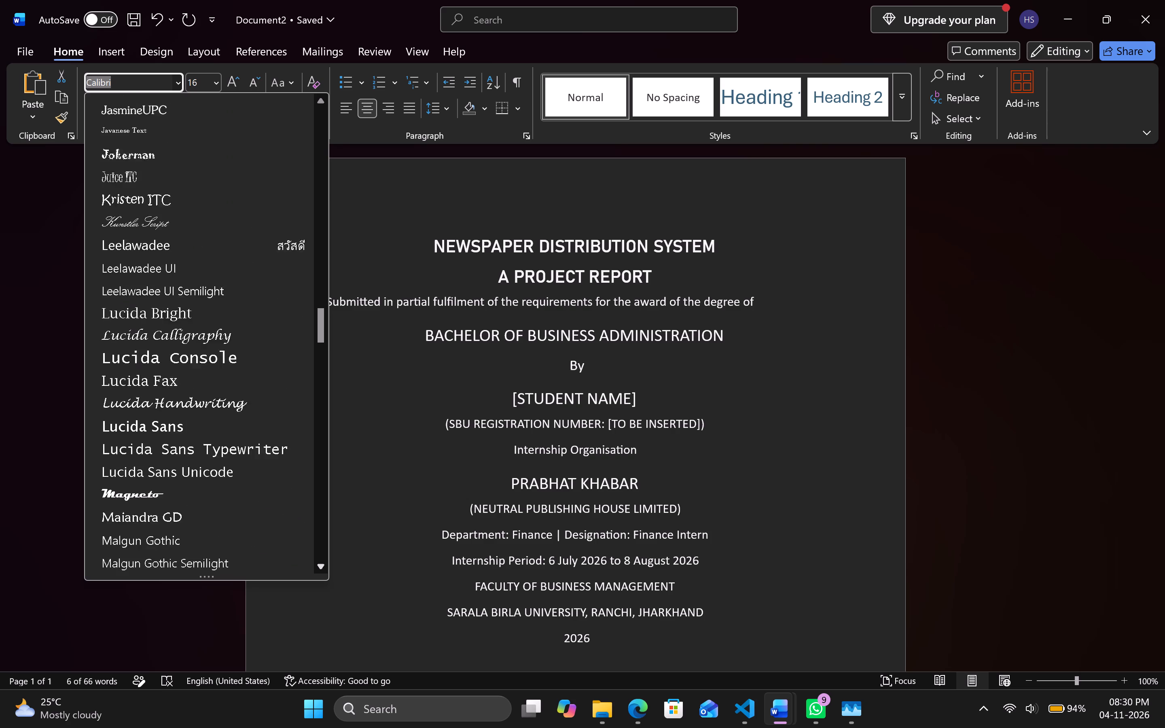
pyautogui.tripleClick(317, 565)
pyautogui.tripleClick(317, 565)
pyautogui.tripleClick(317, 565)
pyautogui.tripleClick(317, 565)
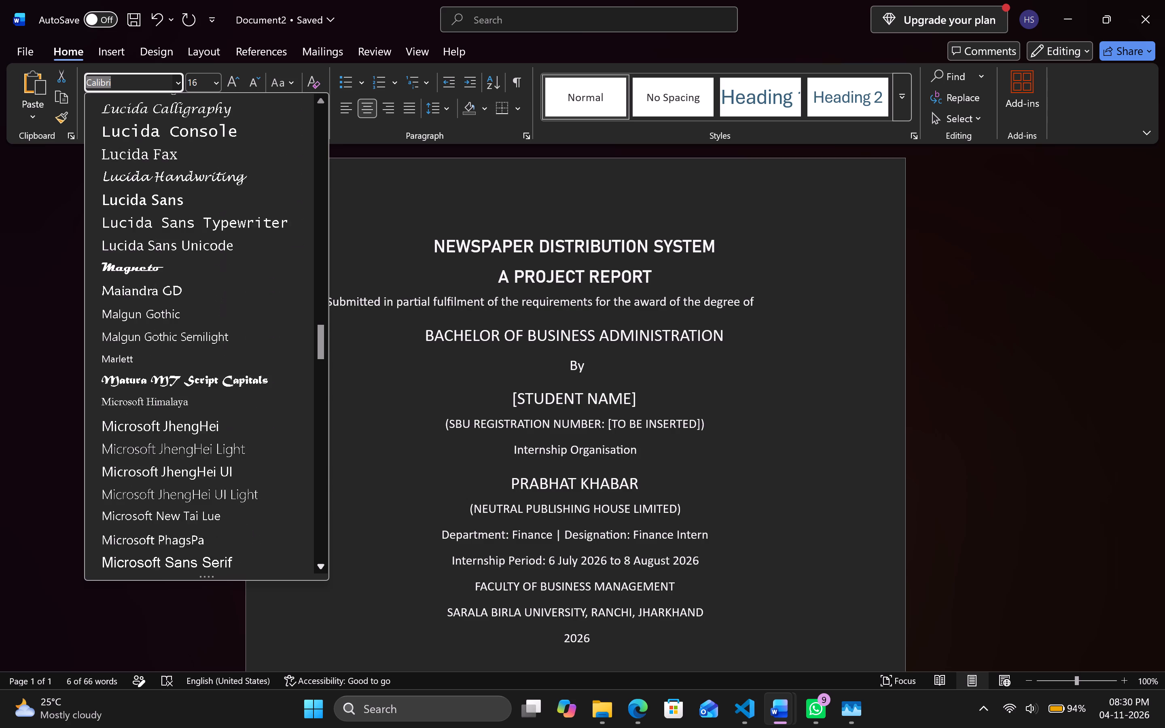
pyautogui.tripleClick(317, 565)
pyautogui.tripleClick(317, 565)
pyautogui.tripleClick(317, 565)
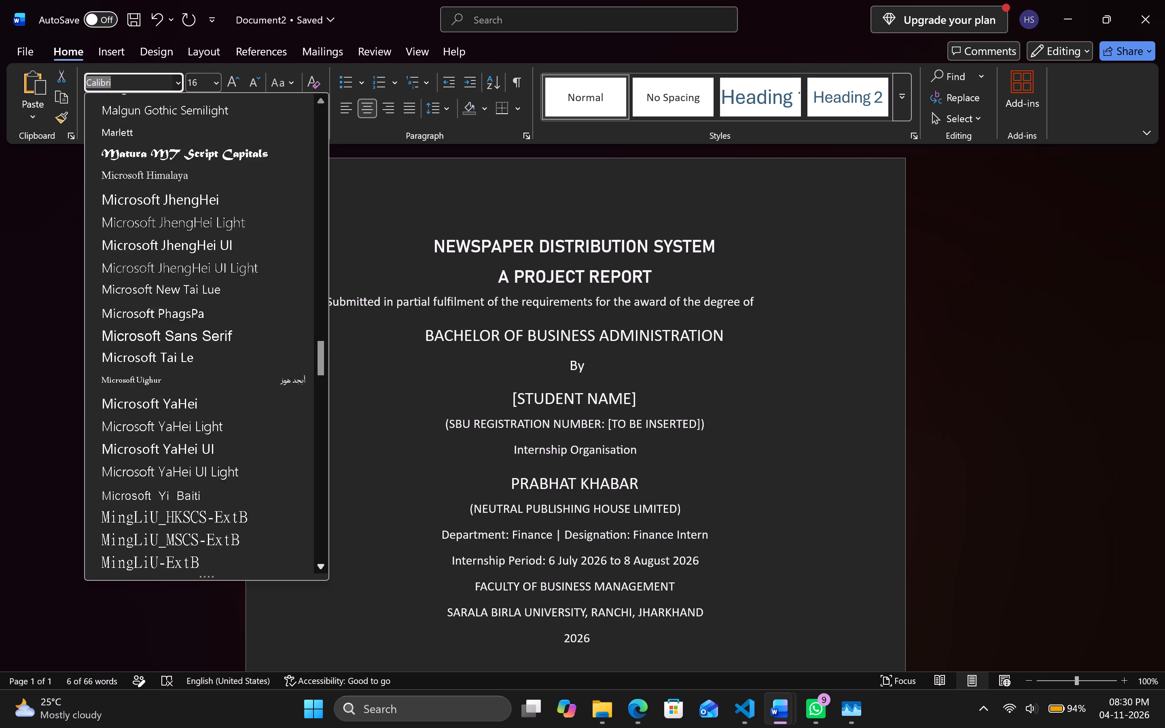
pyautogui.tripleClick(317, 565)
pyautogui.tripleClick(317, 565)
pyautogui.tripleClick(317, 565)
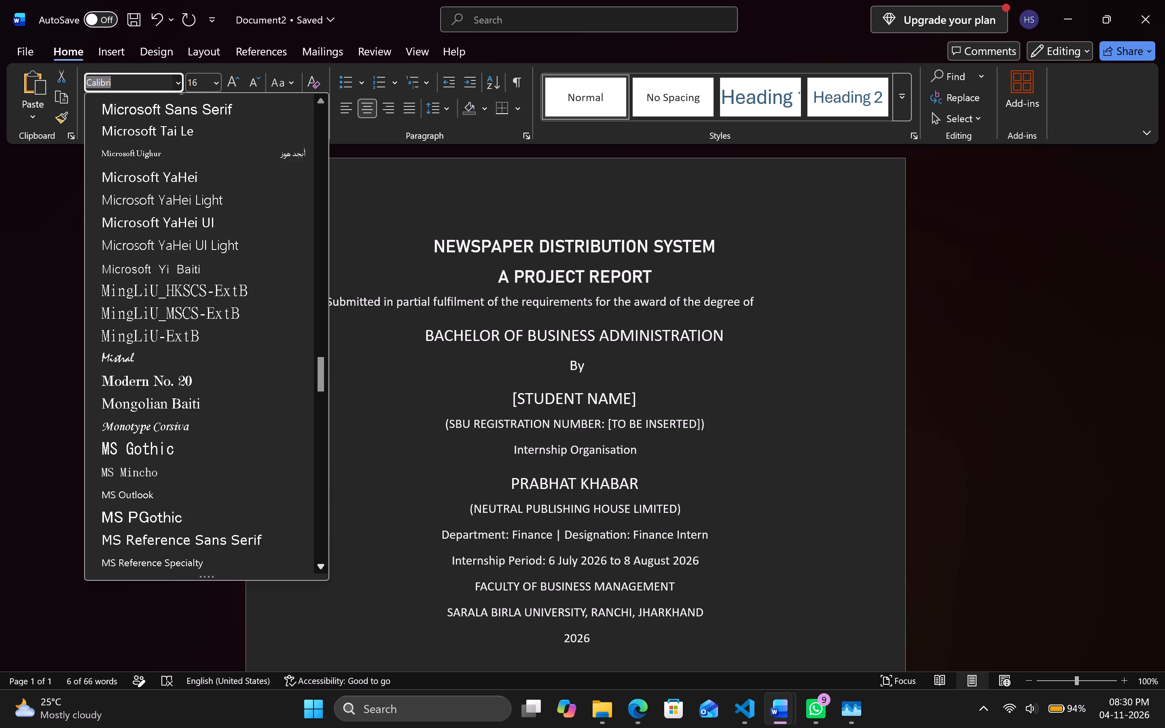
pyautogui.tripleClick(317, 565)
pyautogui.tripleClick(317, 565)
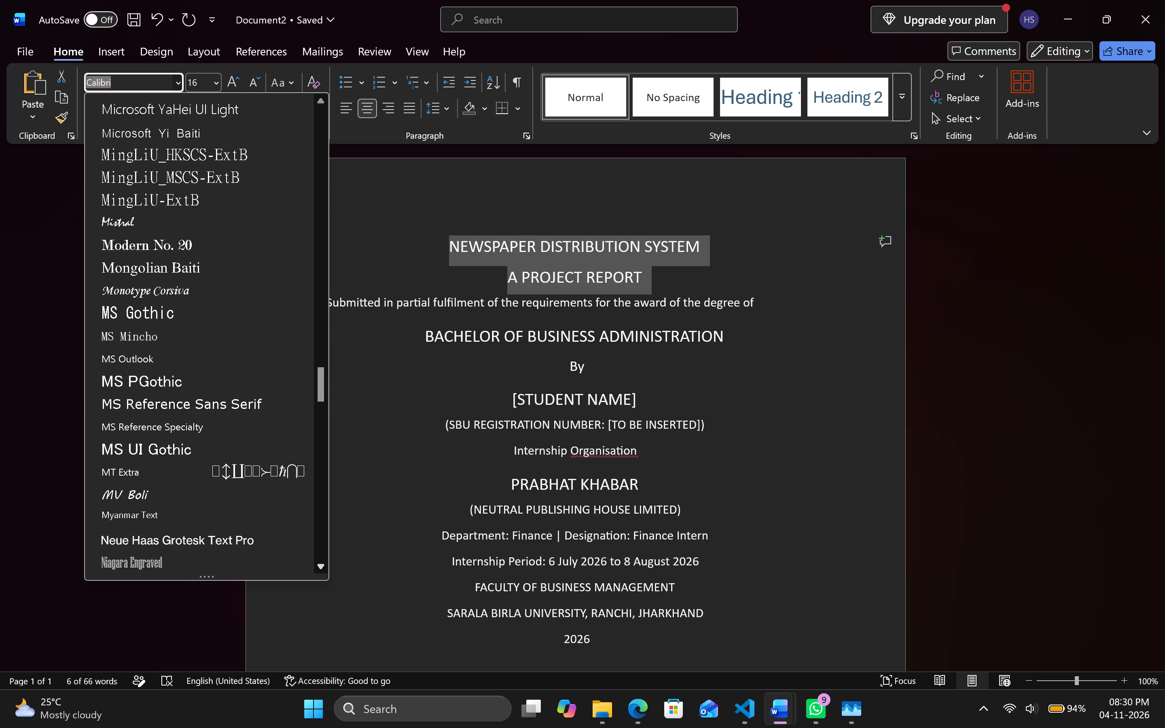
pyautogui.click(317, 565)
pyautogui.tripleClick(317, 565)
pyautogui.click(317, 565)
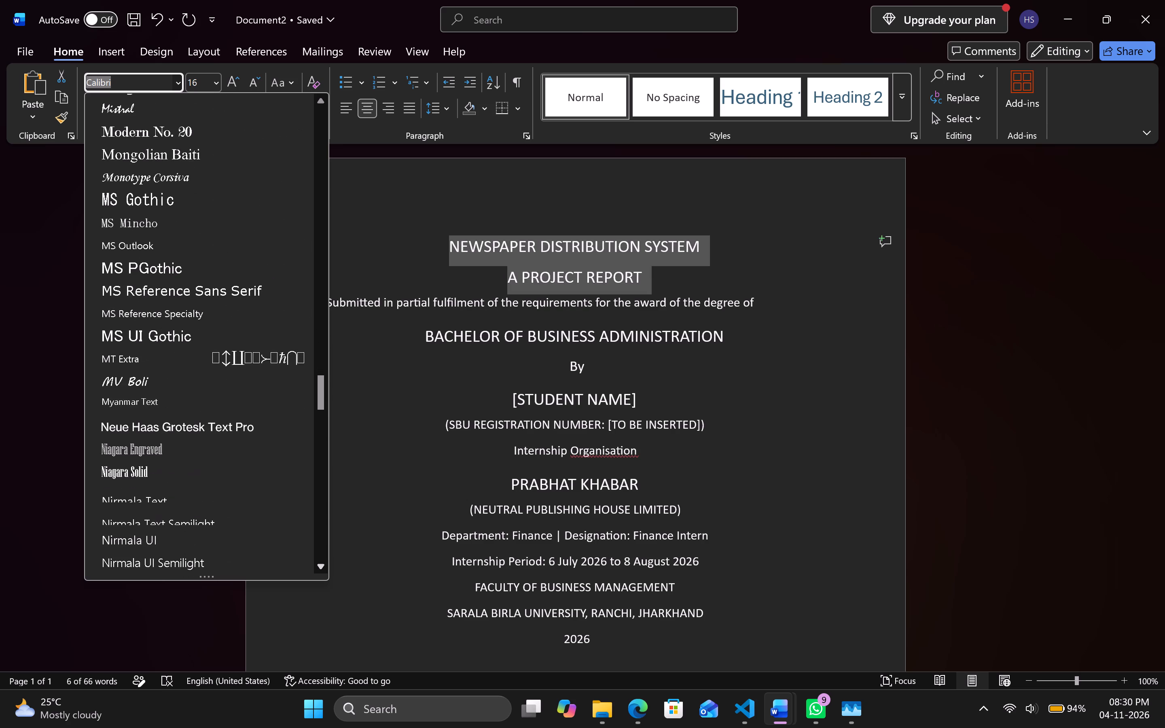
pyautogui.tripleClick(317, 565)
pyautogui.click(317, 565)
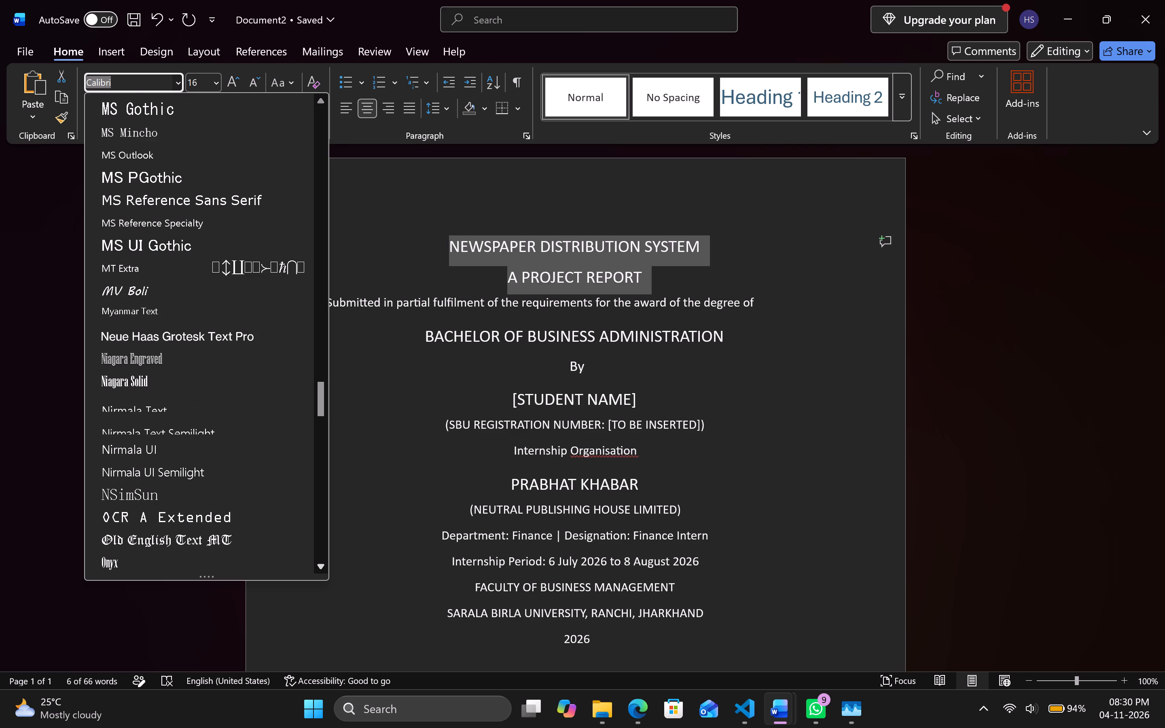
pyautogui.tripleClick(317, 565)
pyautogui.tripleClick(317, 565)
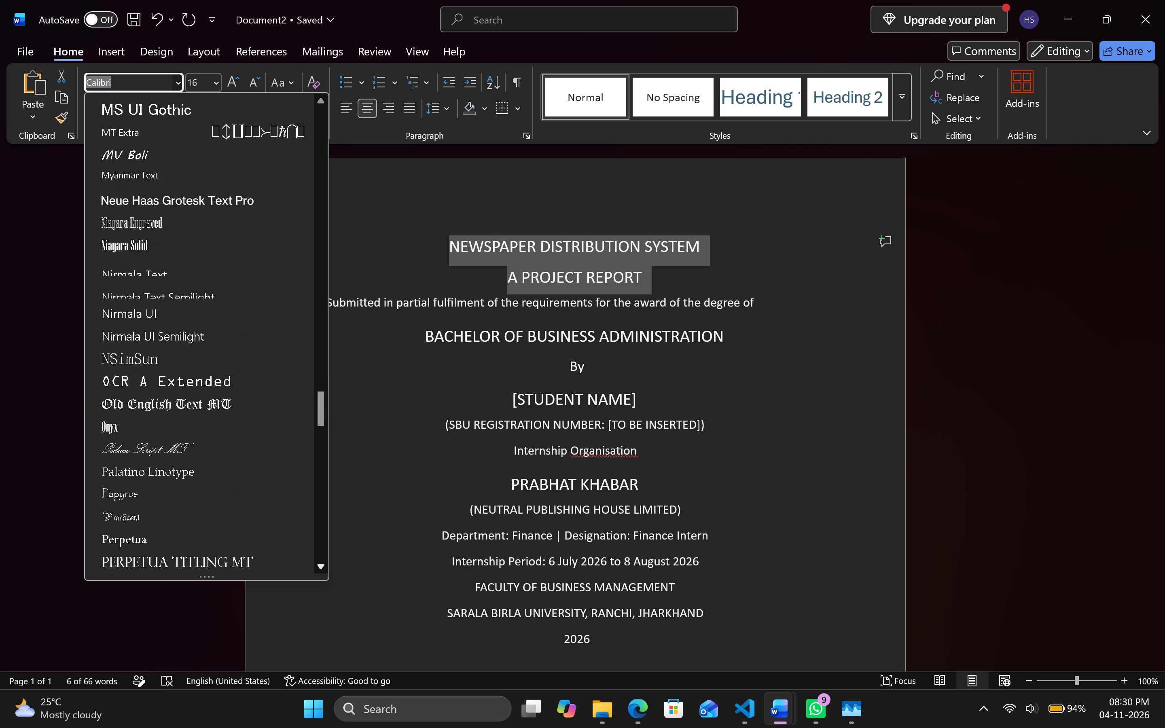
pyautogui.tripleClick(317, 565)
pyautogui.tripleClick(317, 565)
pyautogui.tripleClick(317, 565)
pyautogui.doubleClick(317, 565)
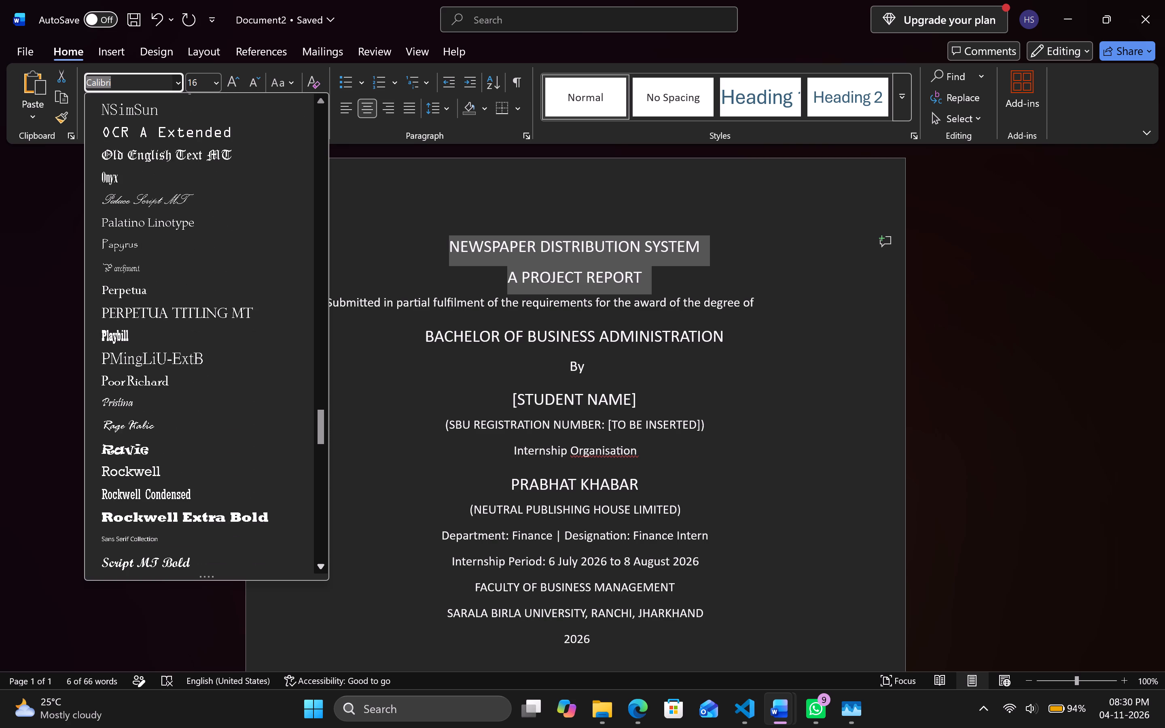
pyautogui.click(317, 565)
pyautogui.click(317, 565)
pyautogui.click(317, 565)
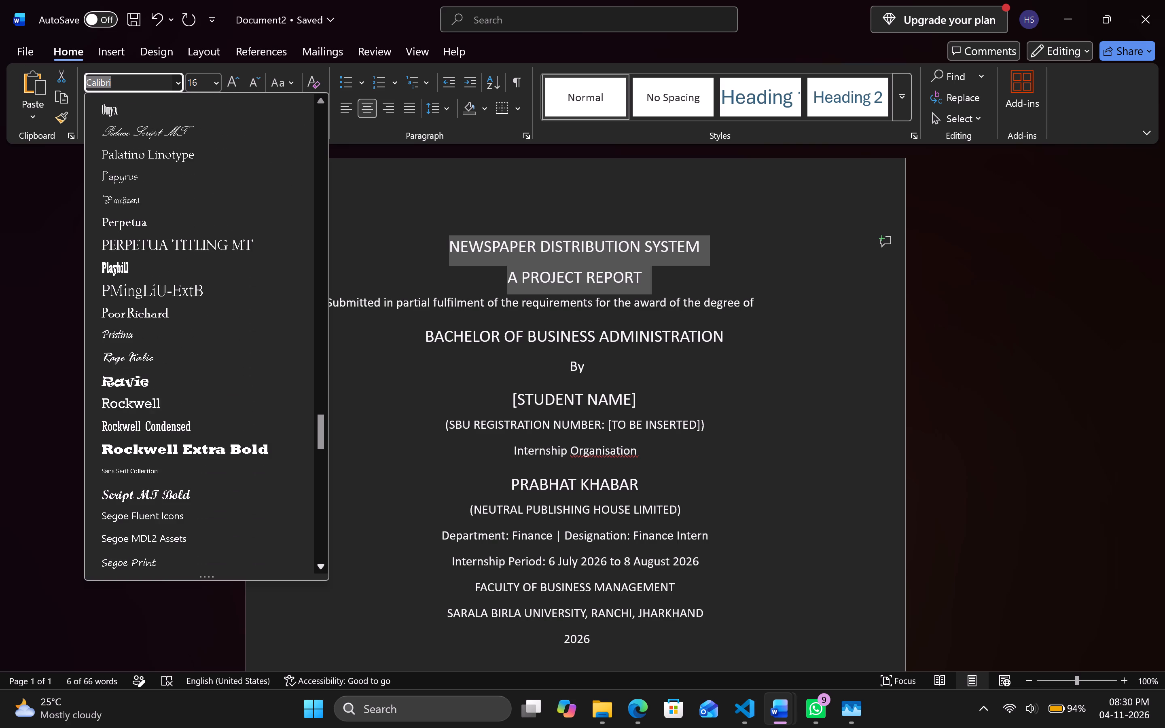
pyautogui.tripleClick(317, 565)
pyautogui.tripleClick(317, 565)
pyautogui.tripleClick(317, 565)
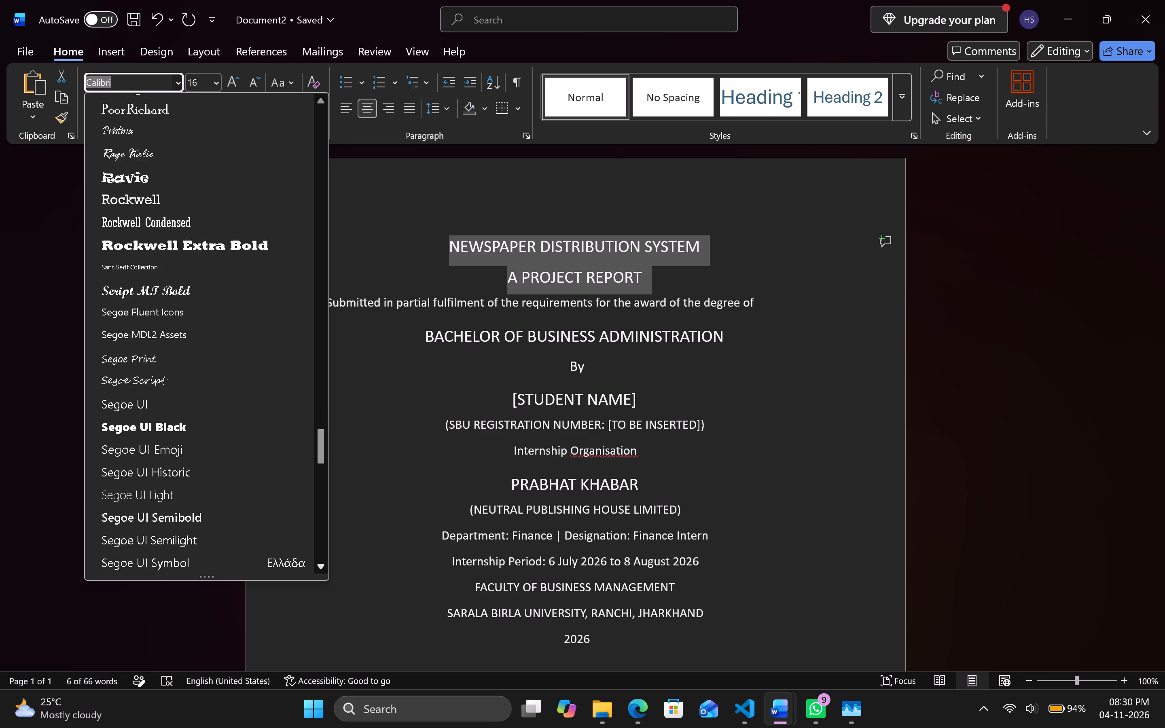
pyautogui.tripleClick(317, 565)
pyautogui.tripleClick(317, 565)
pyautogui.tripleClick(317, 565)
pyautogui.tripleClick(317, 565)
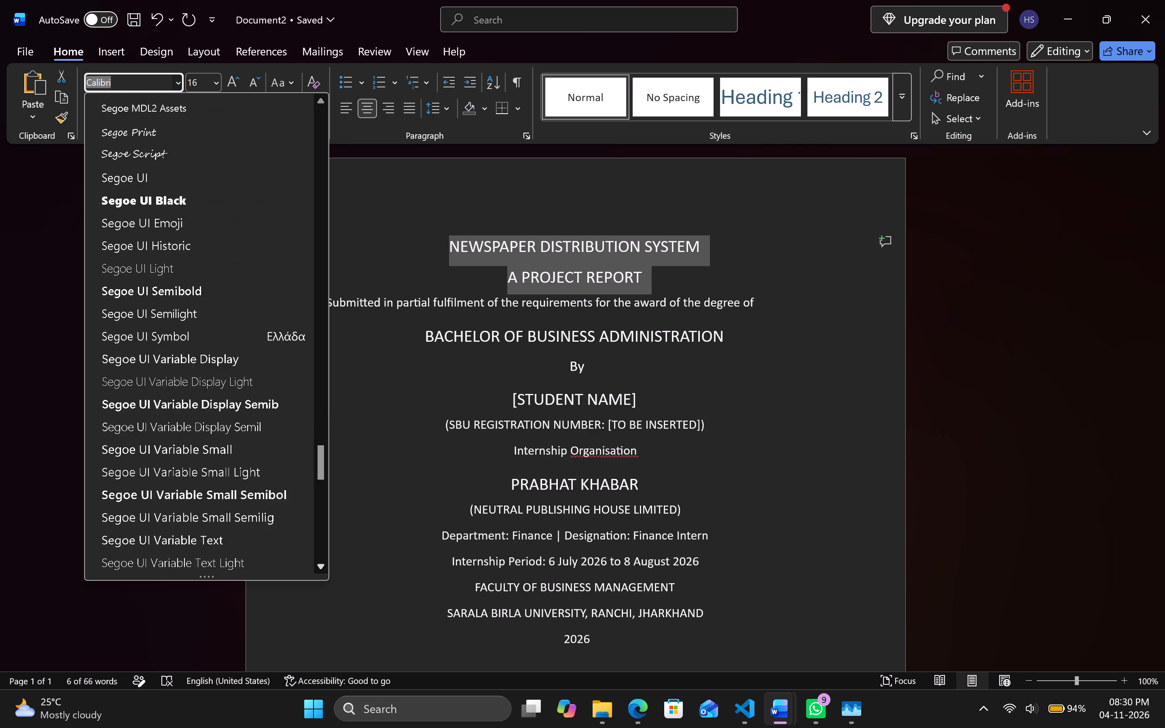
# Set the font of the NEWSPAPER DISTRIBUTION SYSTEM and A PROJECT REPORT lines to Times New Roman.
pyautogui.tripleClick(317, 565)
pyautogui.tripleClick(317, 565)
pyautogui.tripleClick(317, 565)
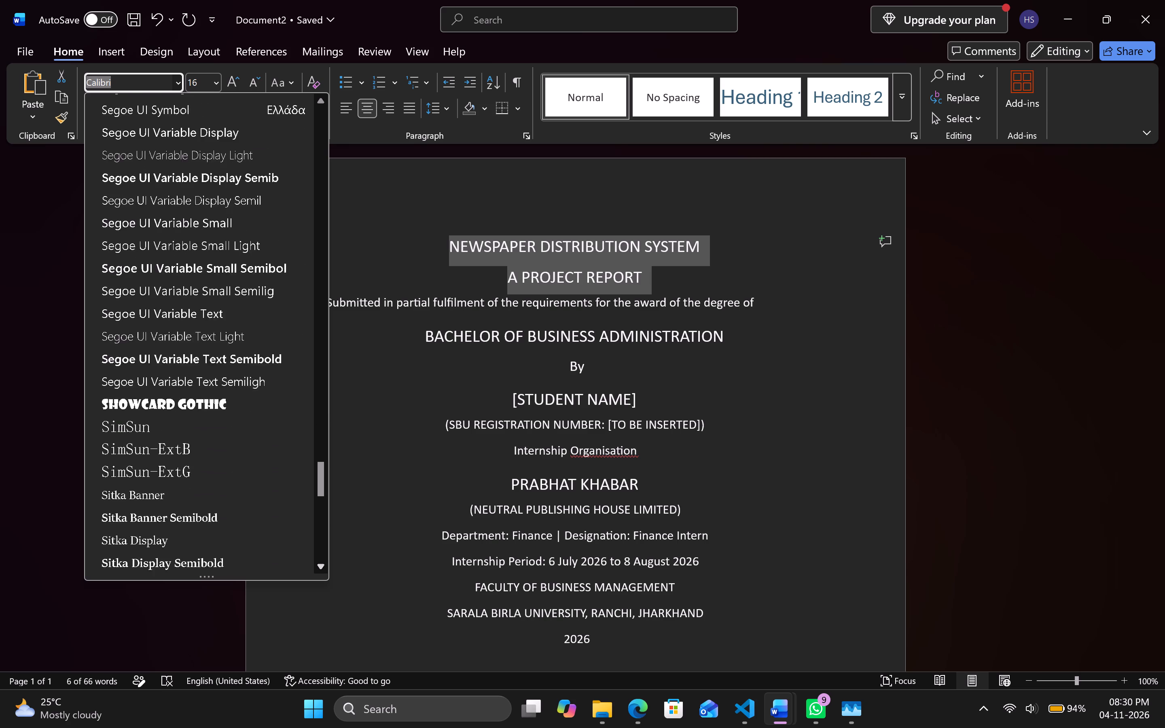
pyautogui.tripleClick(317, 565)
pyautogui.tripleClick(317, 565)
pyautogui.tripleClick(317, 565)
pyautogui.doubleClick(317, 565)
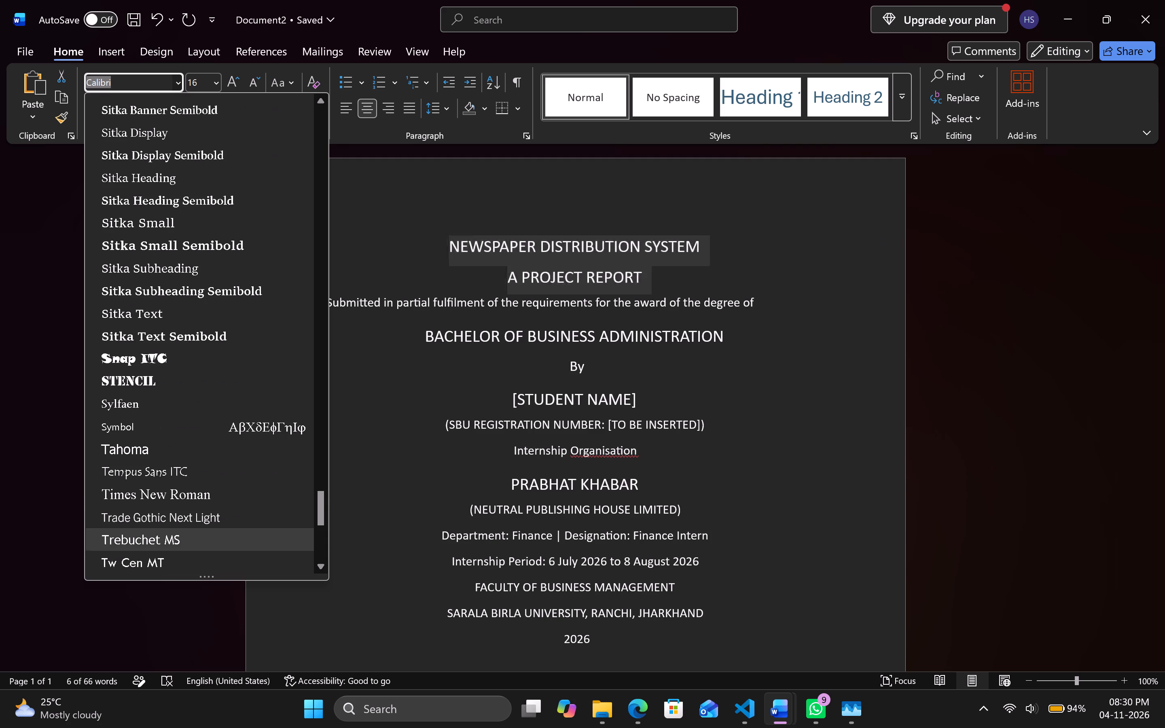
pyautogui.click(245, 499)
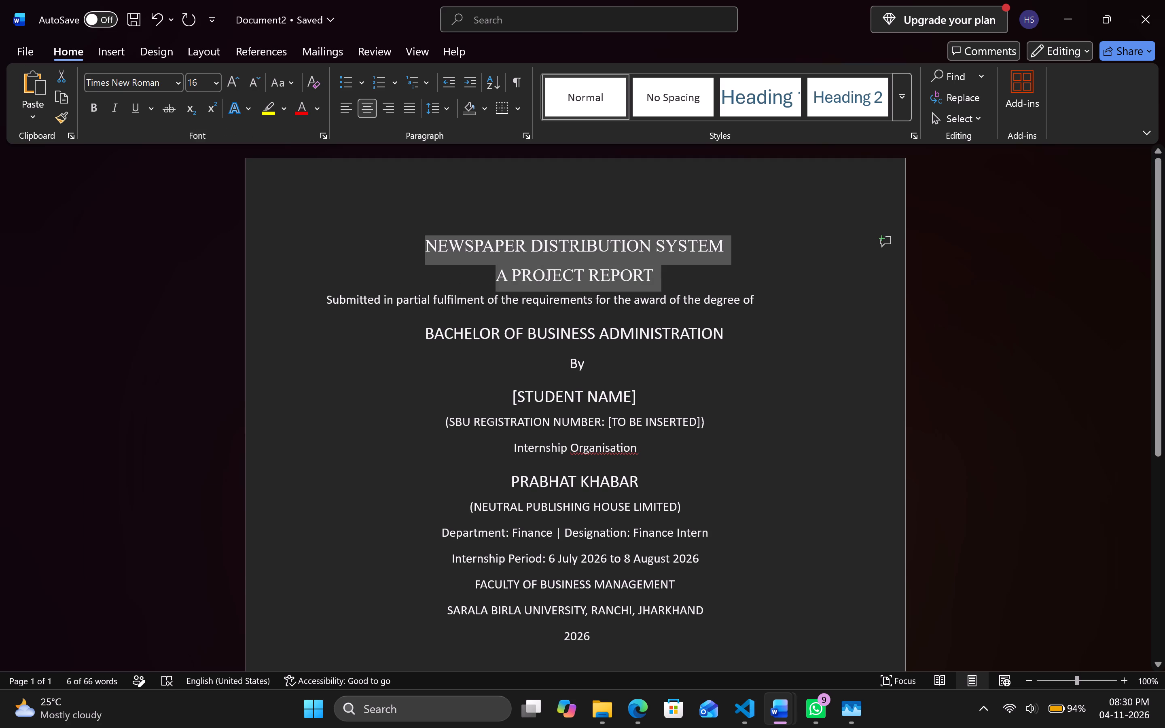
# Set the font size of the "Submitted in partial fulfilment..." line to 14.
pyautogui.click(327, 301)
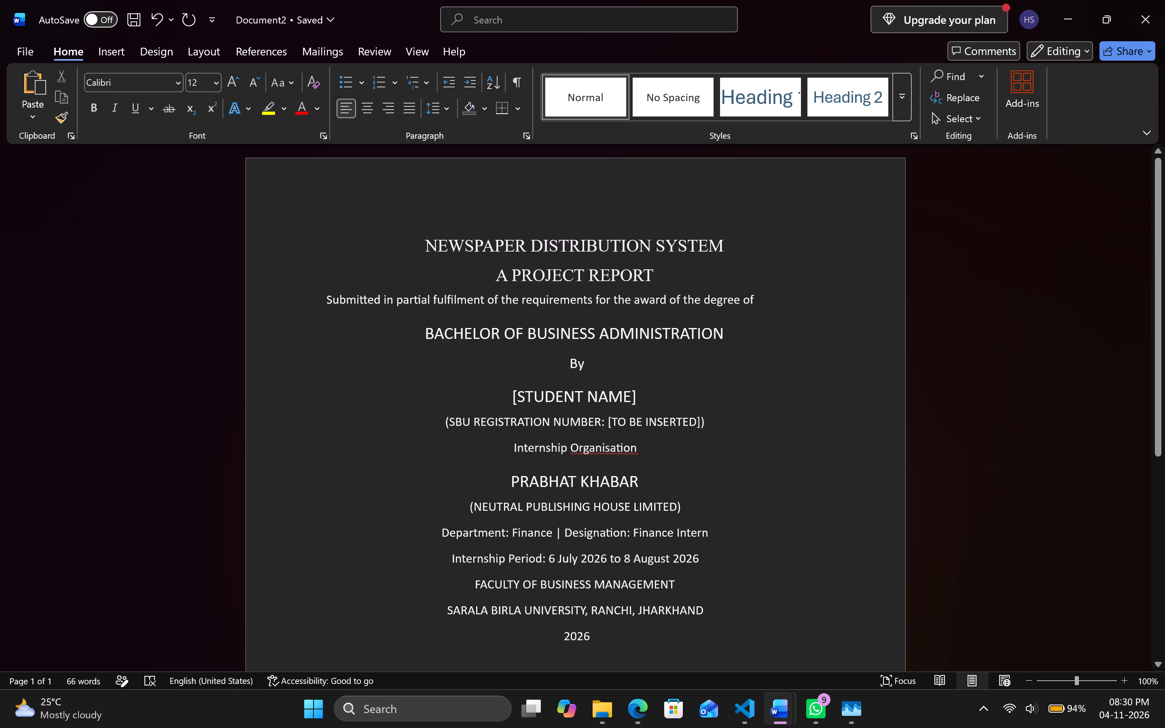
pyautogui.moveTo(327, 301); pyautogui.dragTo(438, 312)
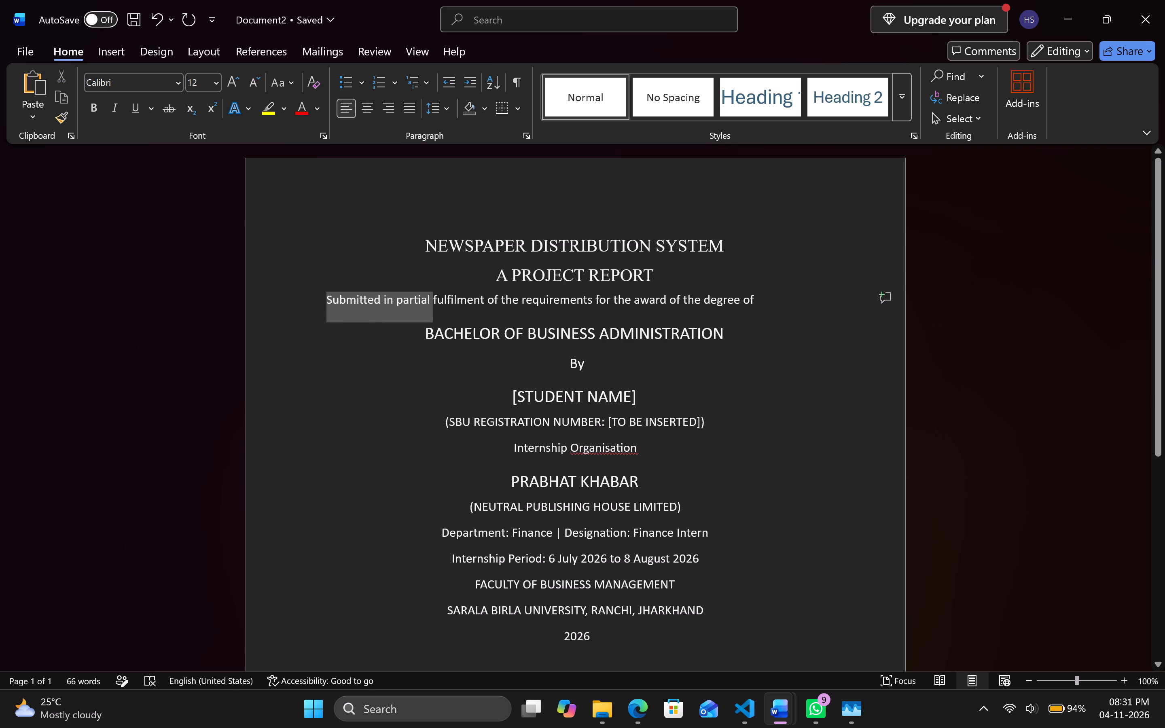
pyautogui.moveTo(438, 312); pyautogui.dragTo(735, 311)
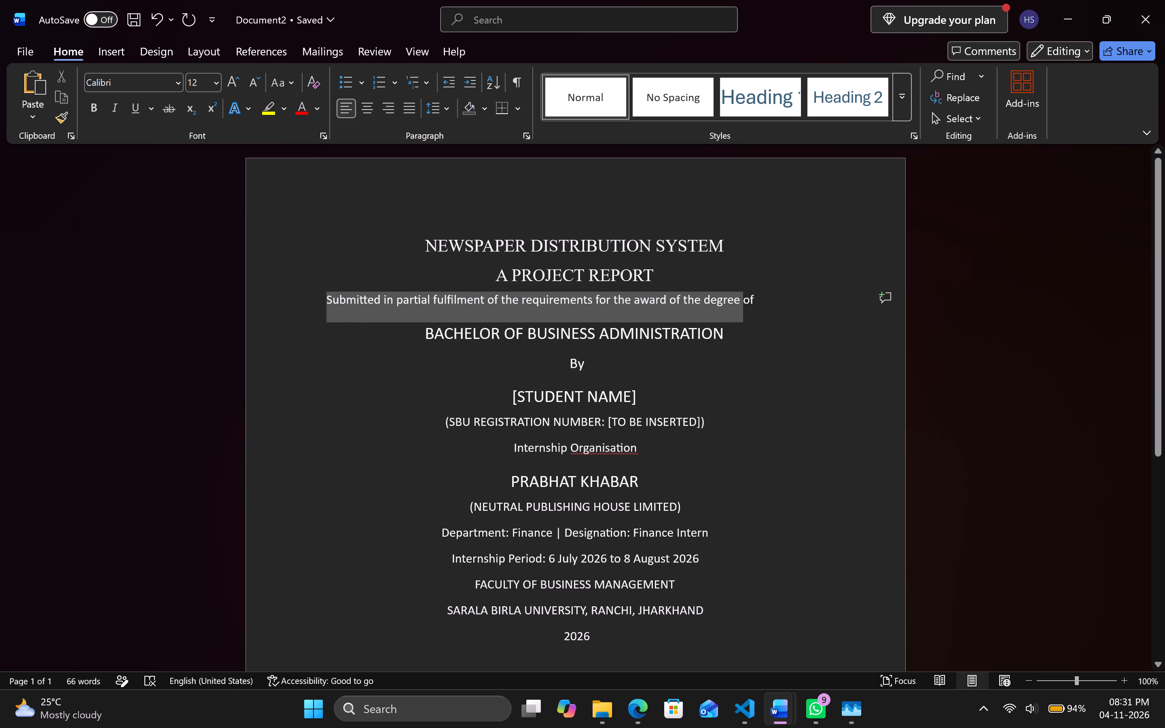
pyautogui.moveTo(735, 311); pyautogui.dragTo(766, 311)
pyautogui.click(766, 311)
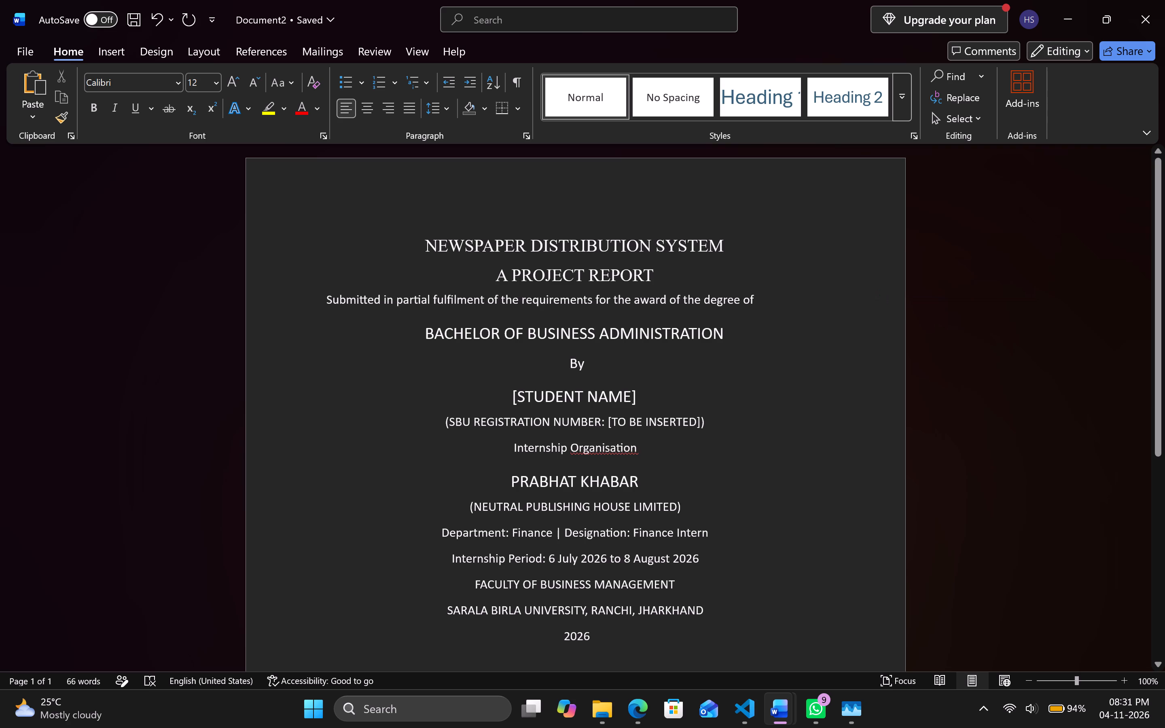
pyautogui.click(328, 305)
pyautogui.moveTo(328, 305); pyautogui.dragTo(418, 316)
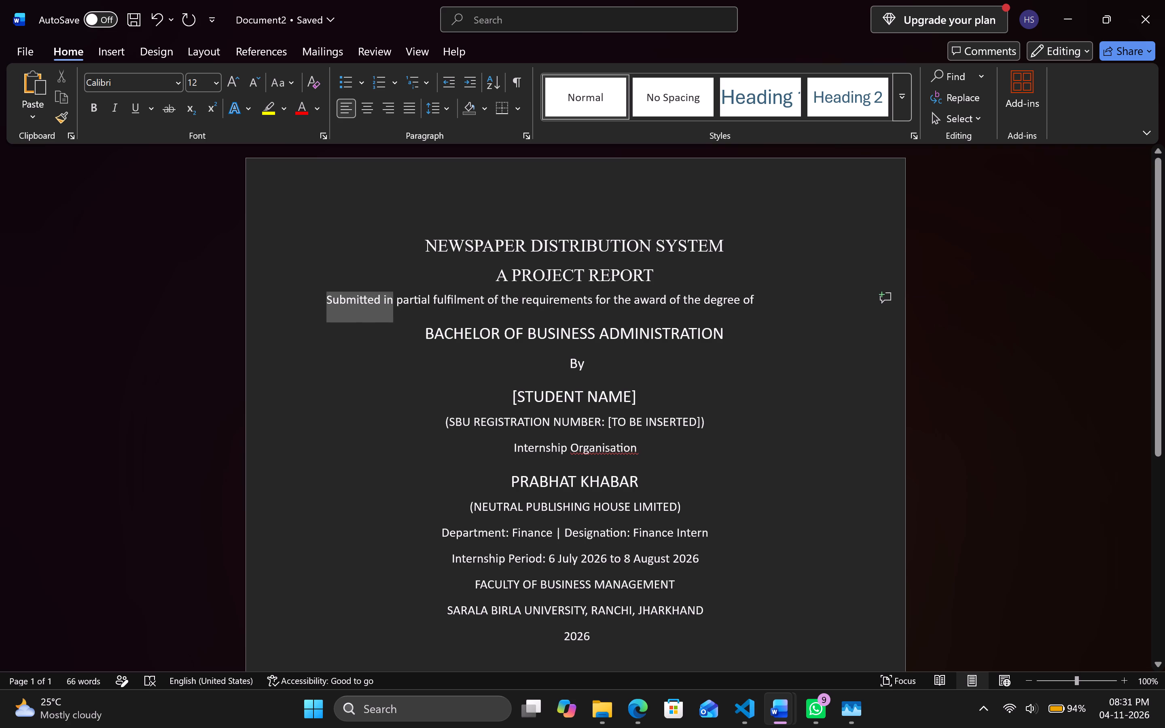
pyautogui.moveTo(418, 316); pyautogui.dragTo(639, 298)
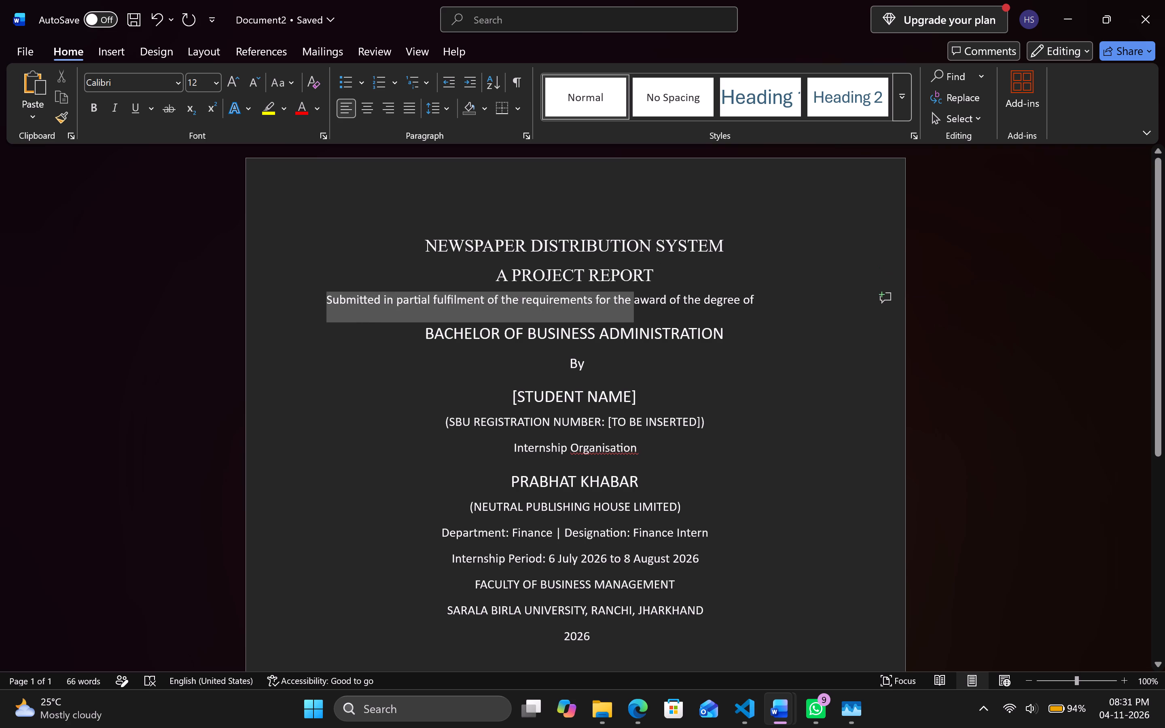
pyautogui.moveTo(639, 298); pyautogui.dragTo(745, 296)
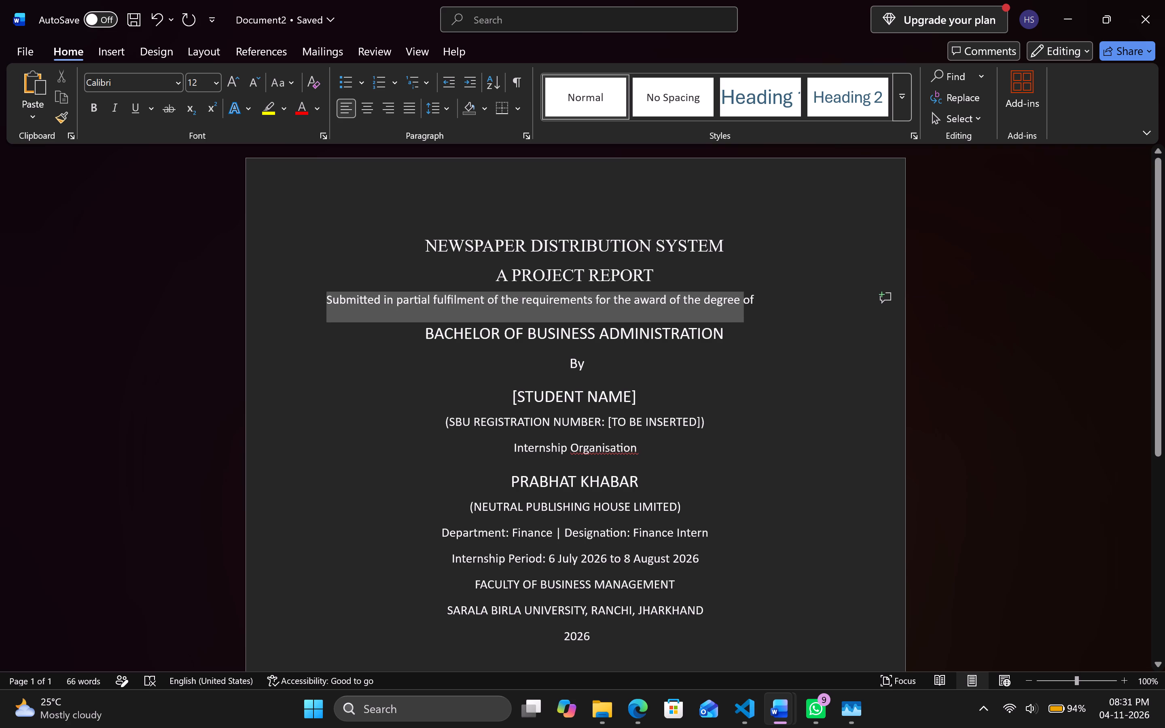
pyautogui.moveTo(745, 296); pyautogui.dragTo(766, 293)
pyautogui.click(766, 293)
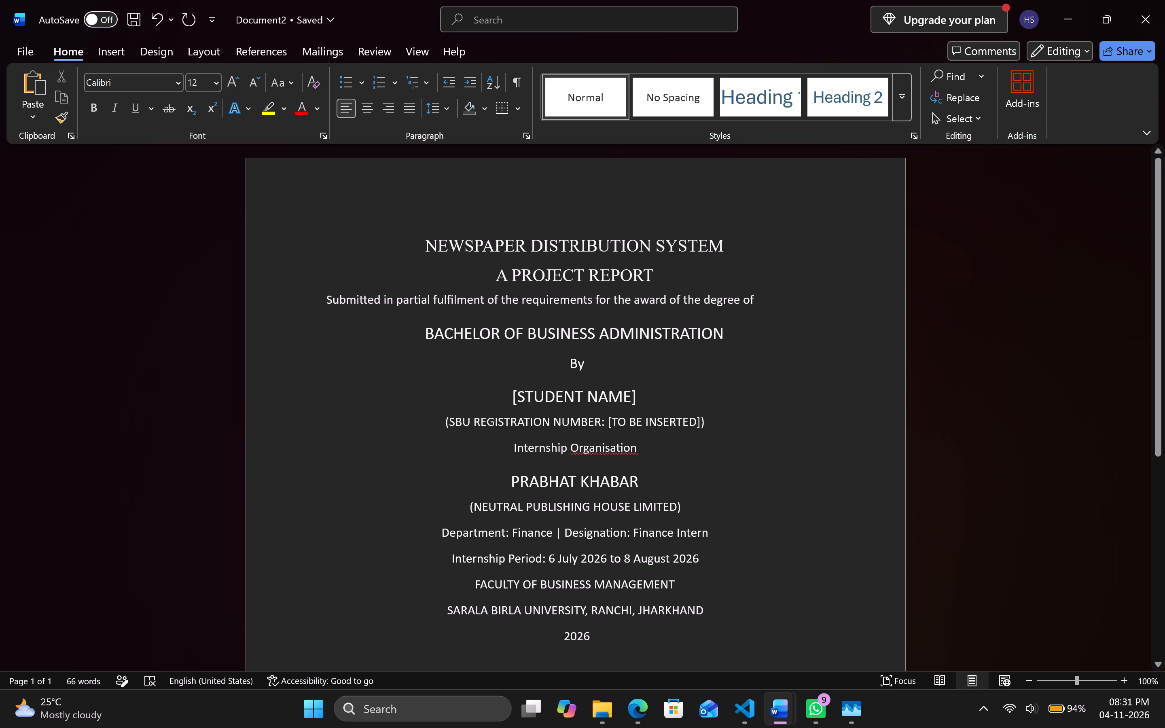
pyautogui.hscroll(-1, 766, 293)
pyautogui.moveTo(767, 290); pyautogui.dragTo(753, 296)
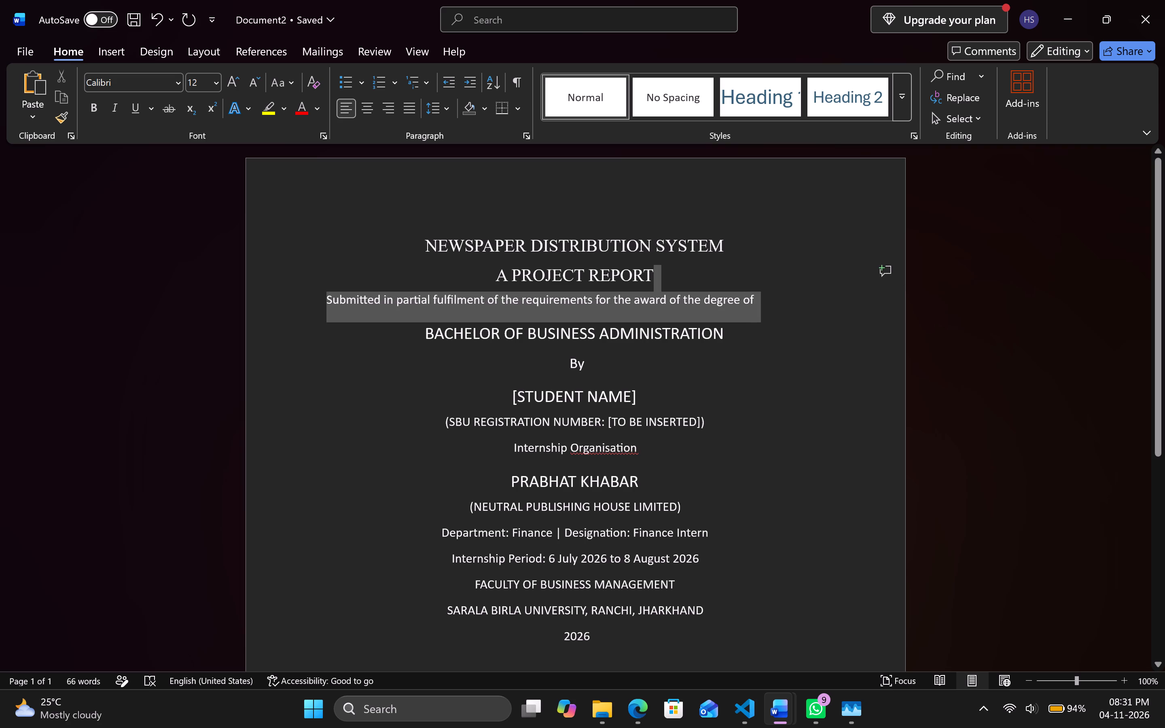
pyautogui.moveTo(753, 296); pyautogui.dragTo(759, 296)
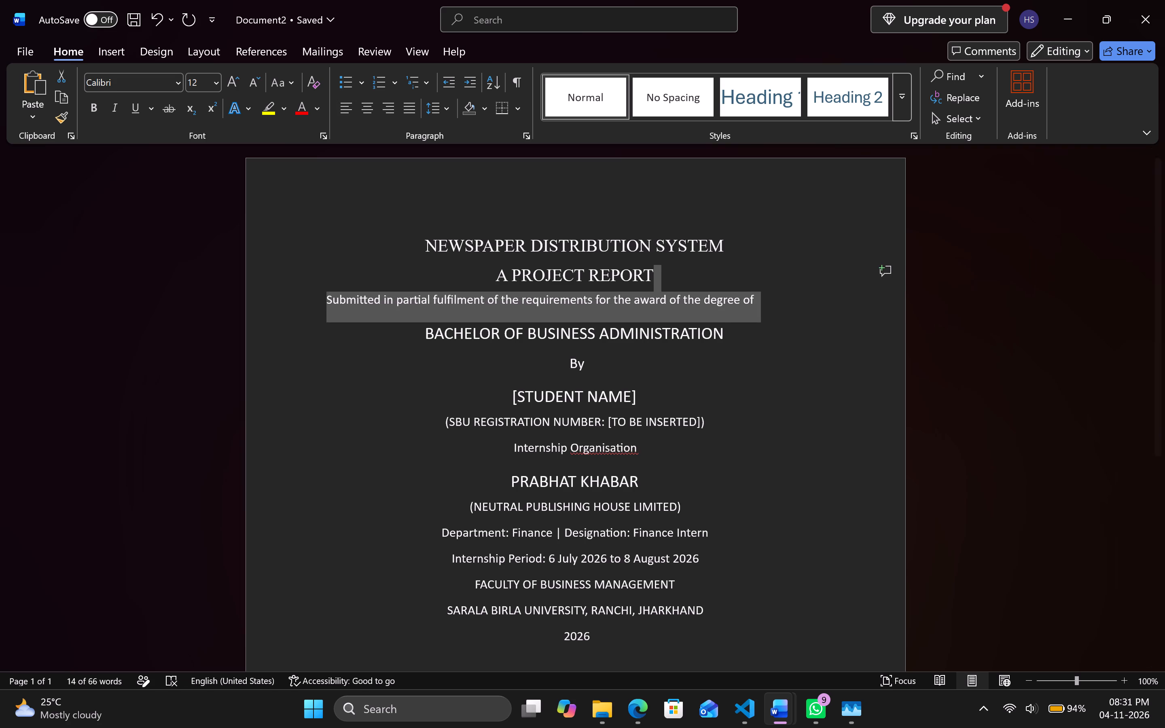
pyautogui.click(211, 79)
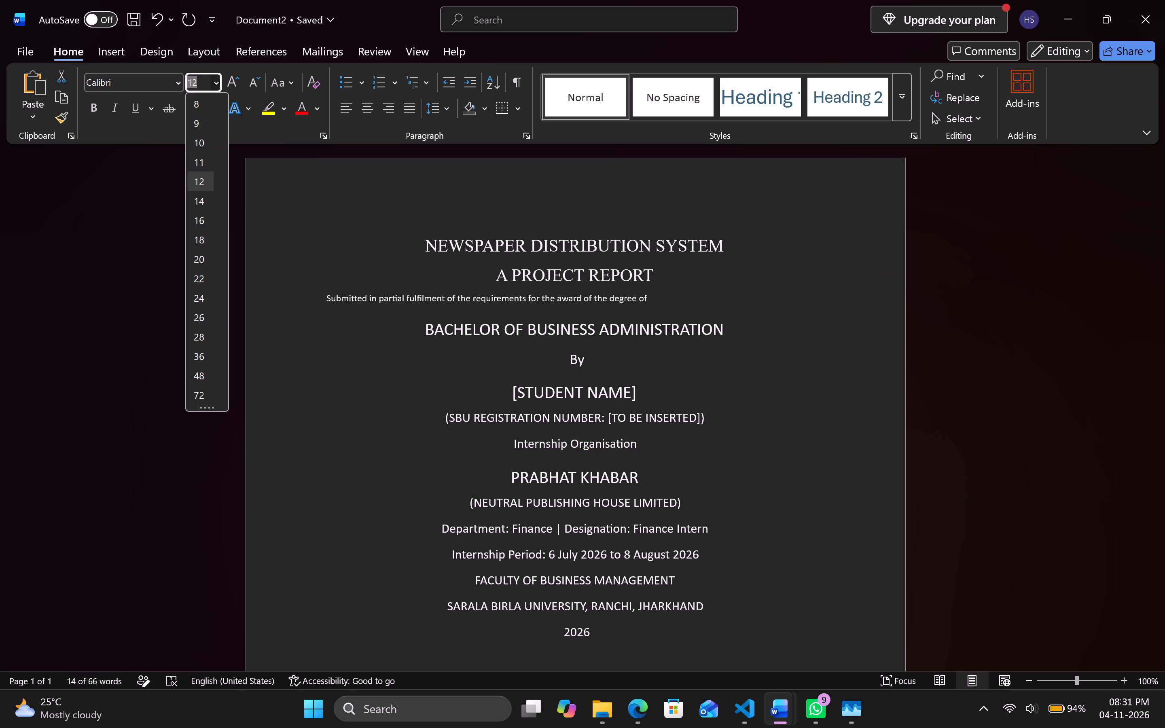
pyautogui.click(204, 209)
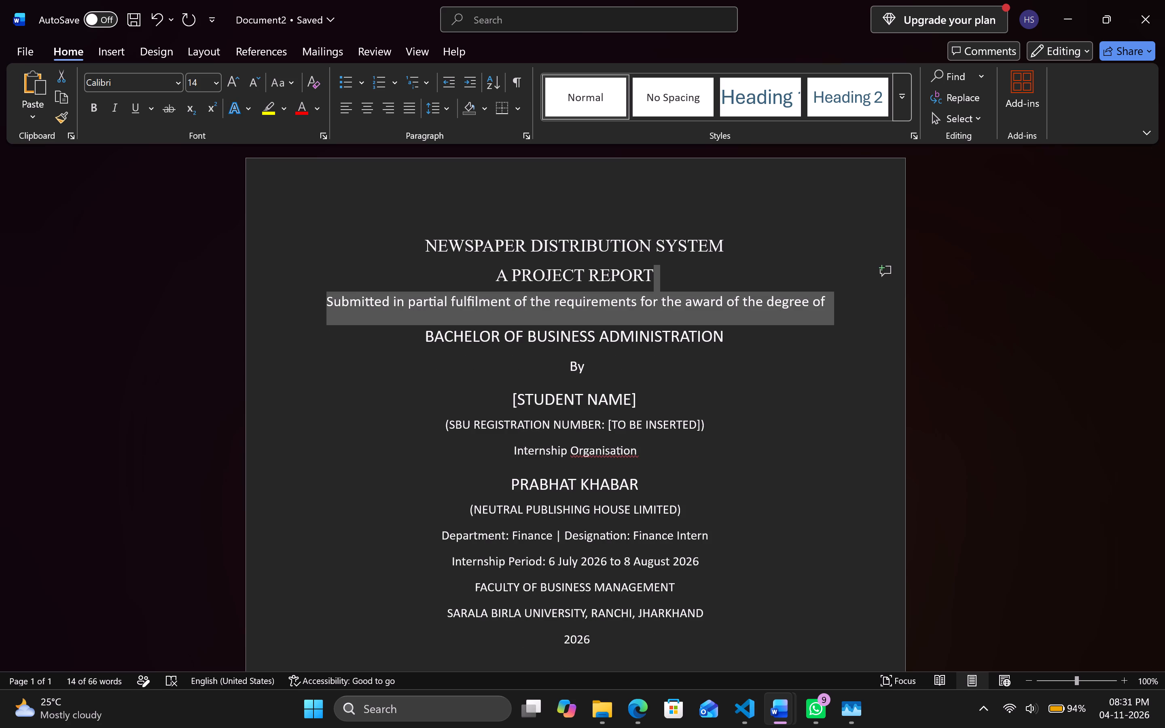
# Make the "Submitted in partial fulfilment..." line italic, without bold.
pyautogui.click(97, 106)
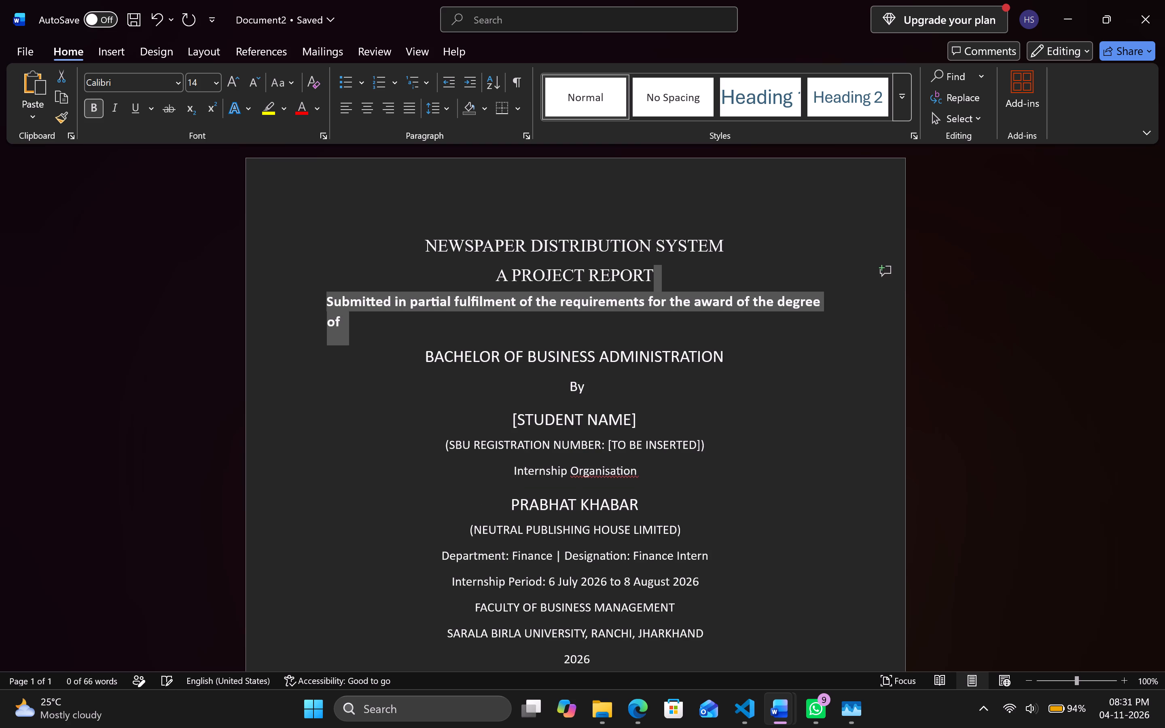
pyautogui.click(97, 106)
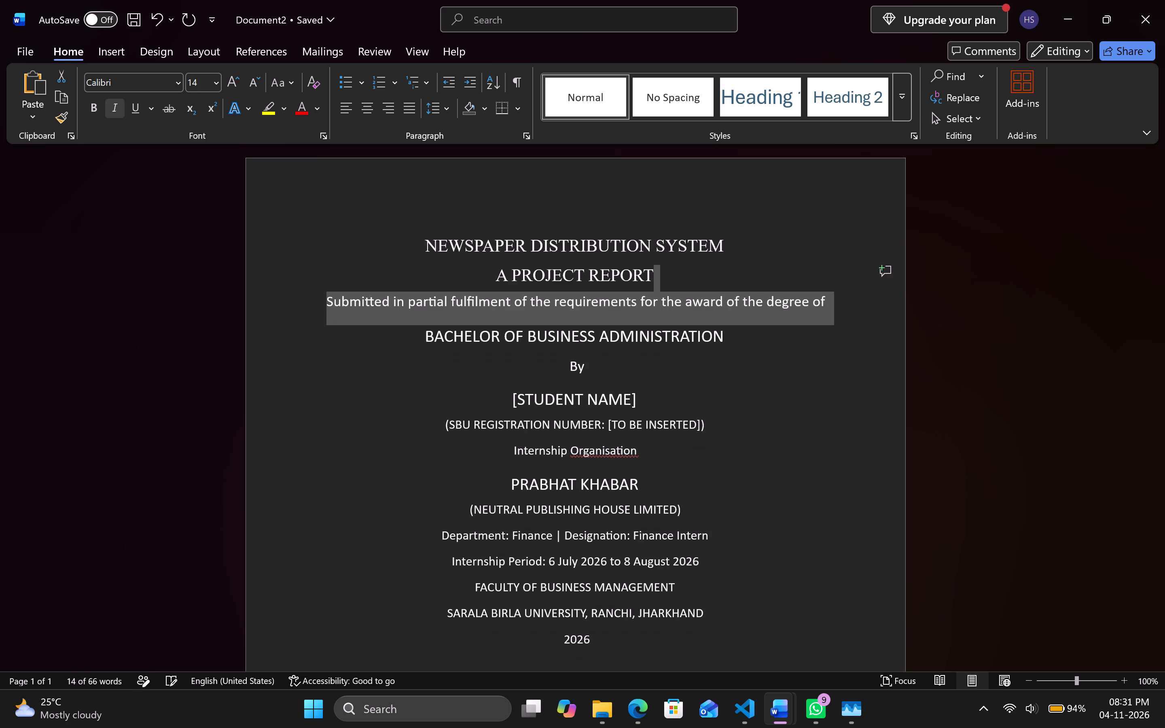
pyautogui.click(122, 109)
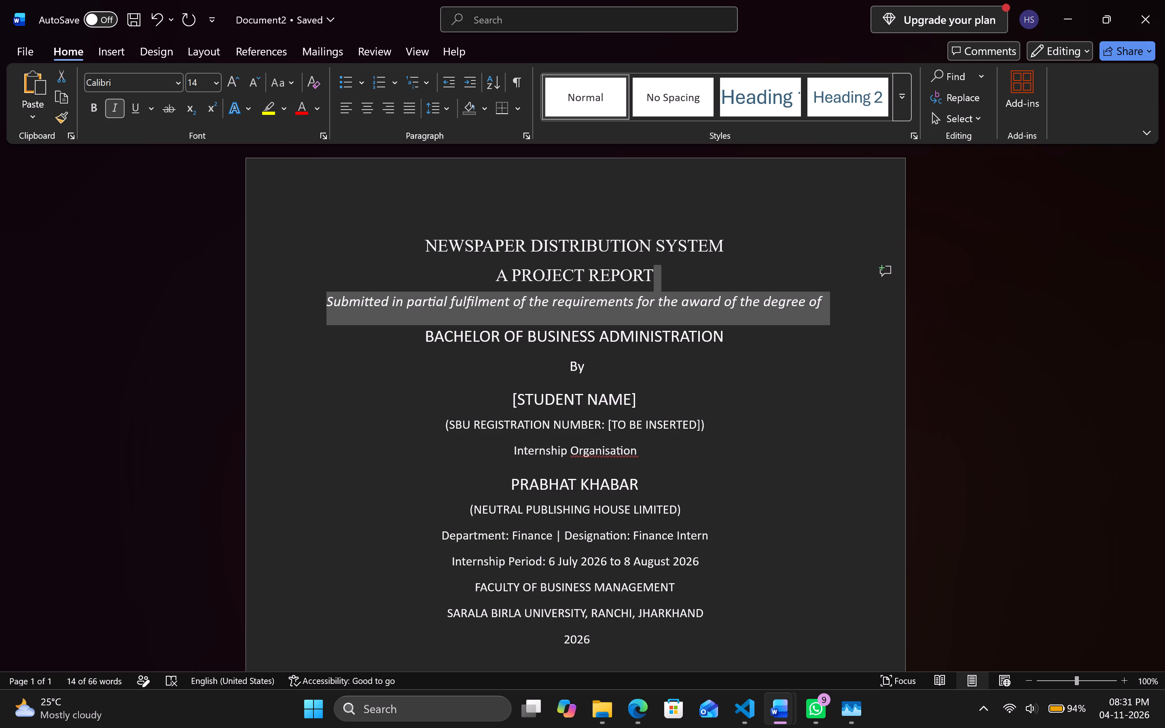
# Insert a blank line between the "Submitted in partial fulfilment..." line and BACHELOR OF BUSINESS ADMINISTRATION.
pyautogui.click(825, 298)
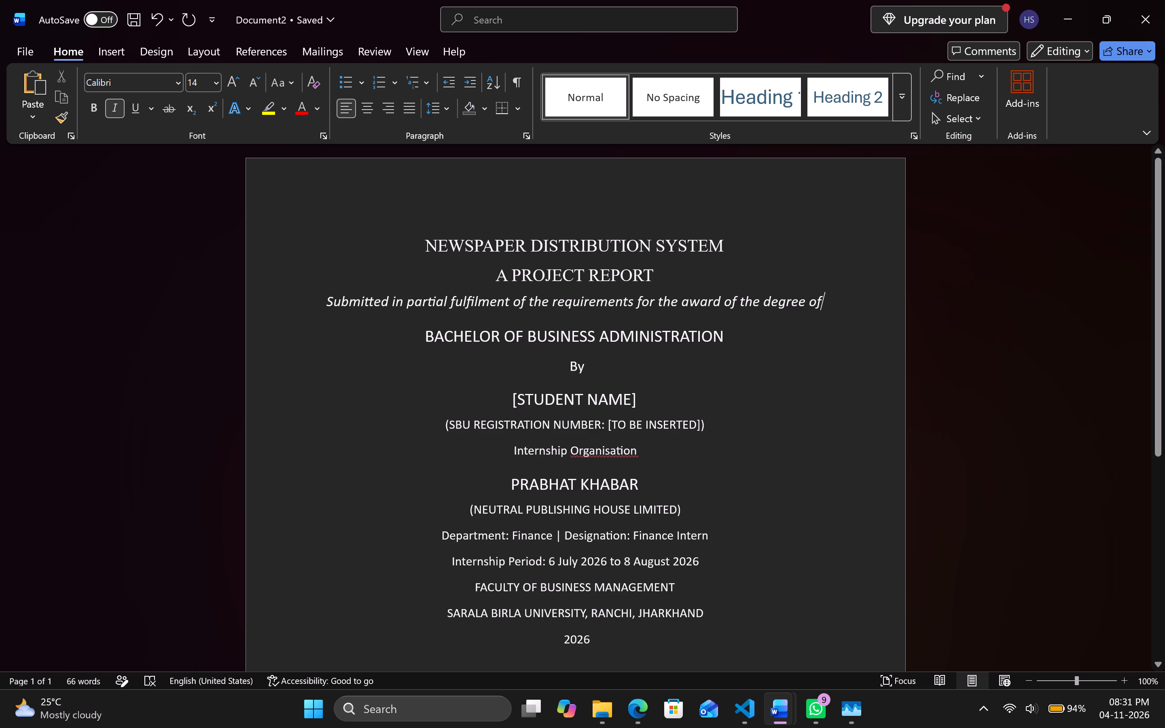
pyautogui.press('Return')
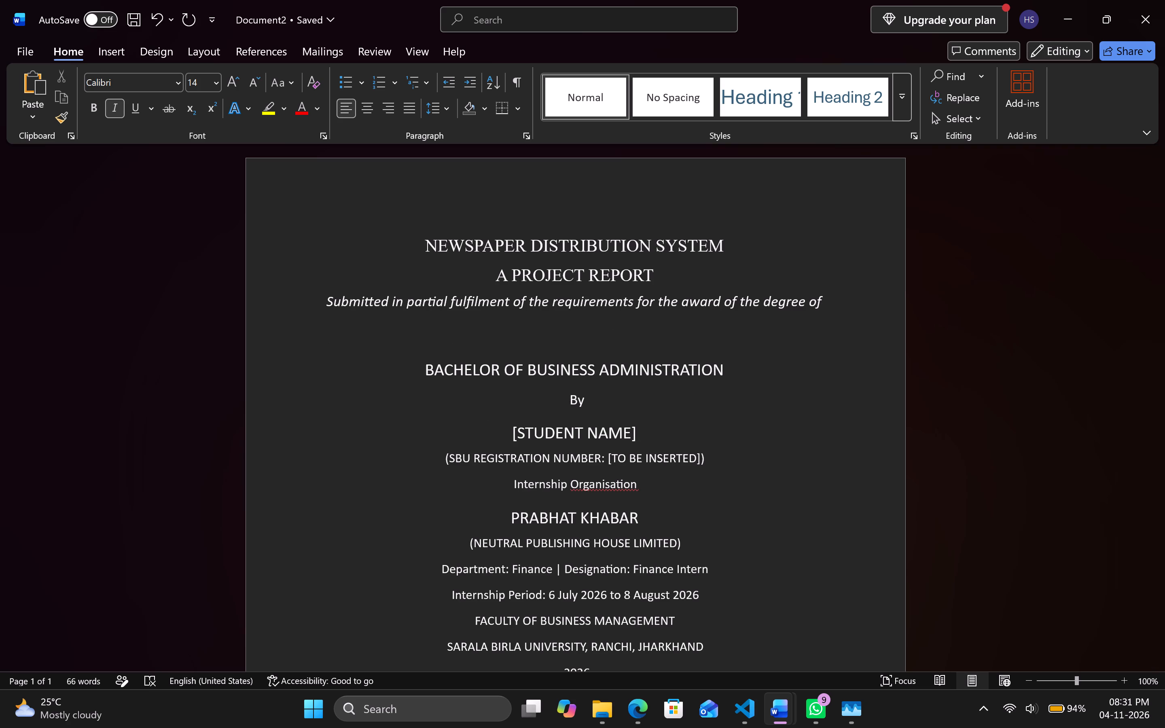
# Make the NEWSPAPER DISTRIBUTION SYSTEM and A PROJECT REPORT lines bold.
pyautogui.click(724, 368)
pyautogui.click(694, 254)
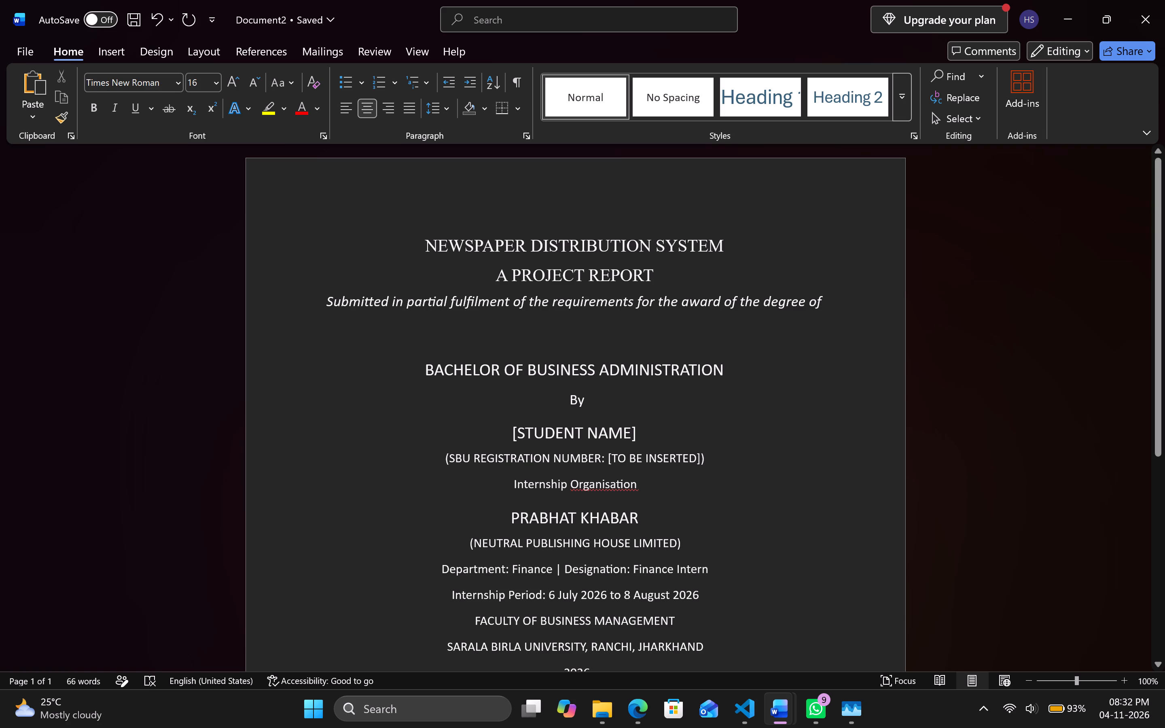
pyautogui.click(659, 278)
pyautogui.moveTo(659, 278); pyautogui.dragTo(622, 260)
pyautogui.moveTo(622, 260); pyautogui.dragTo(467, 258)
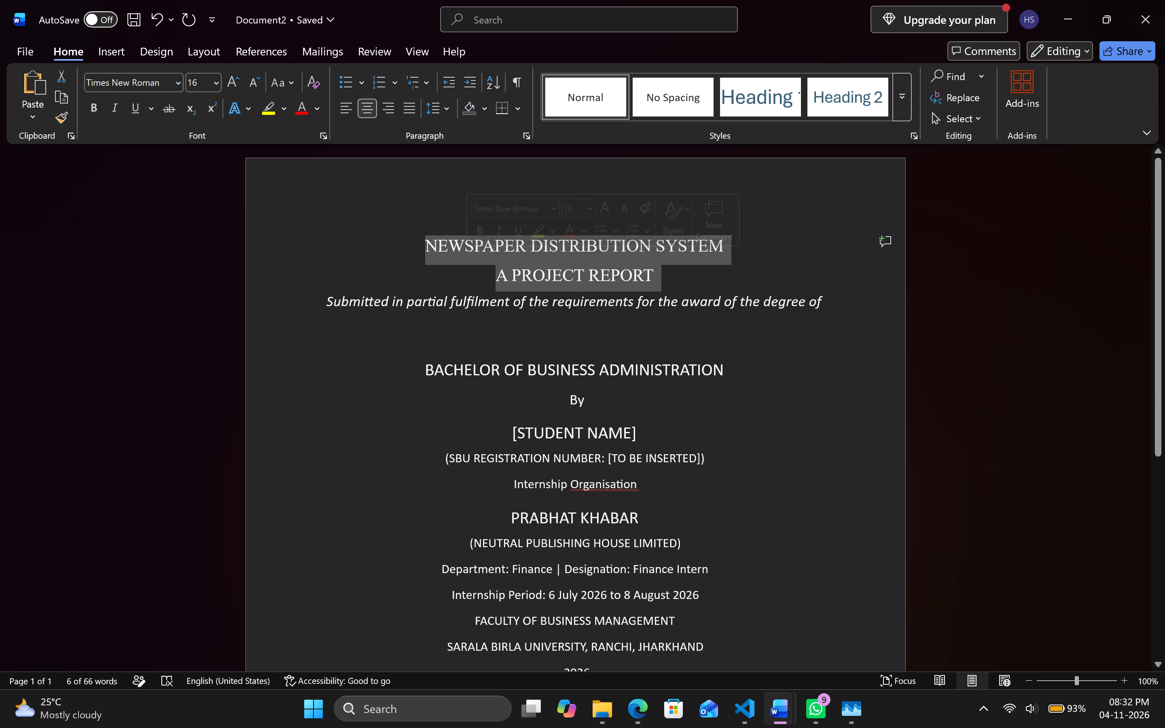
pyautogui.click(98, 105)
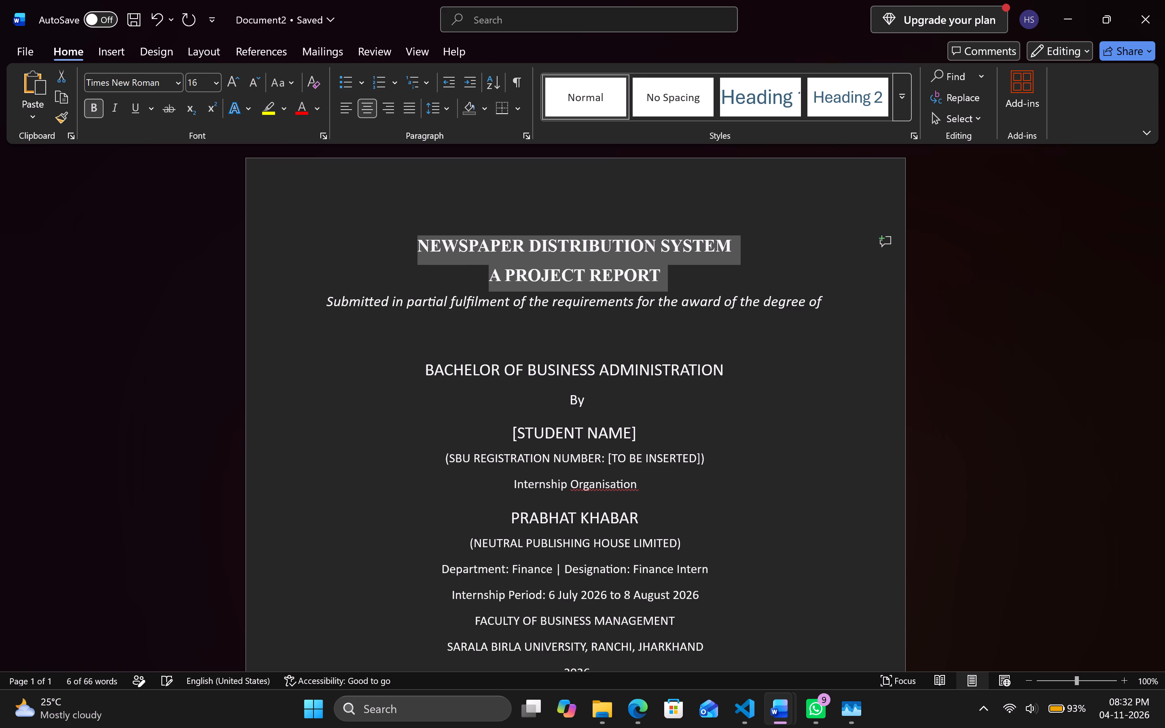
# Format the BACHELOR OF BUSINESS ADMINISTRATION line in bold Arial.
pyautogui.click(721, 370)
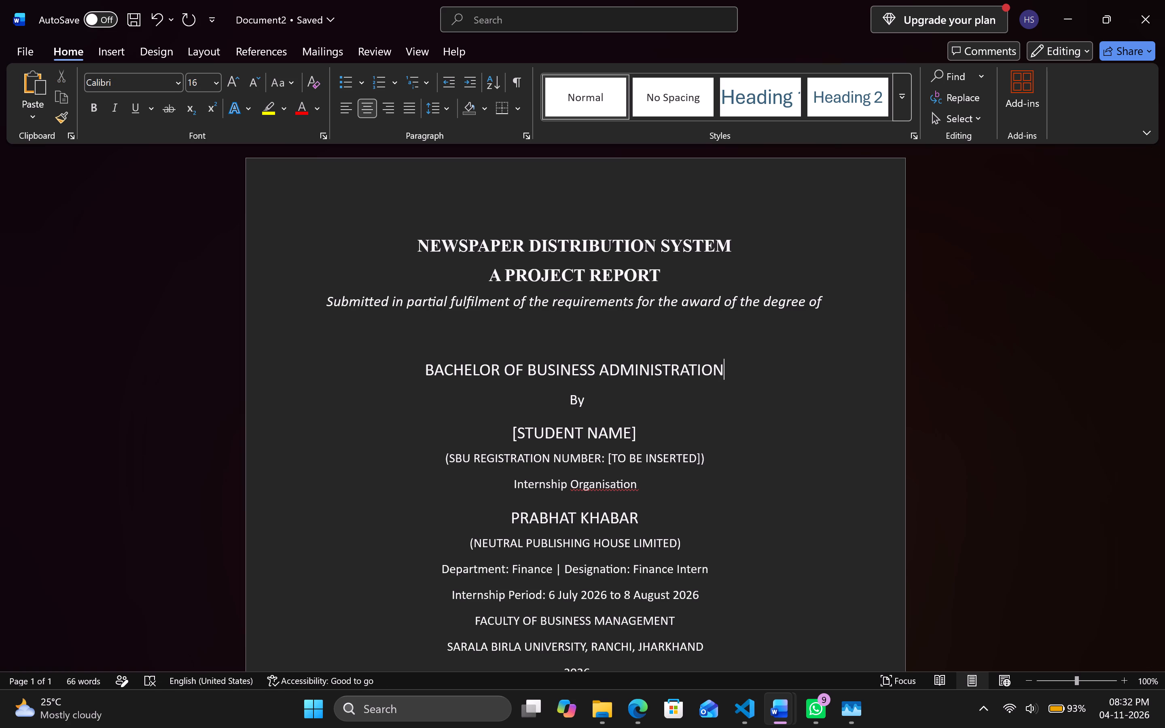
pyautogui.moveTo(721, 370); pyautogui.dragTo(503, 368)
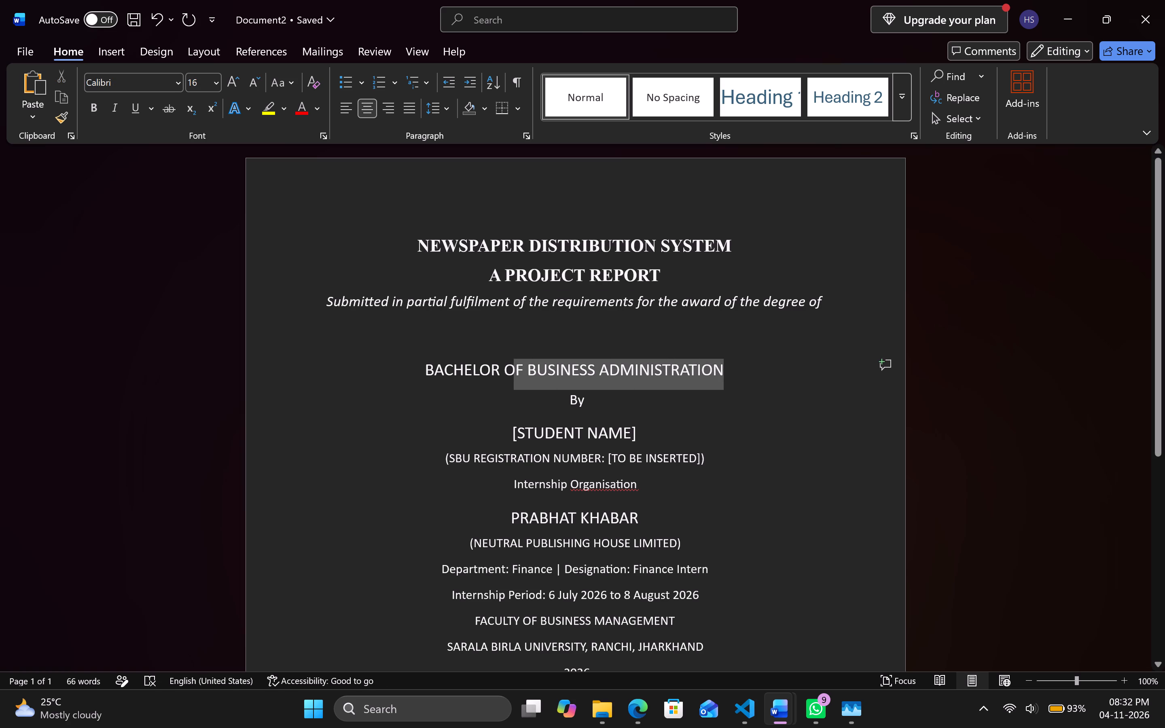
pyautogui.moveTo(503, 368); pyautogui.dragTo(481, 365)
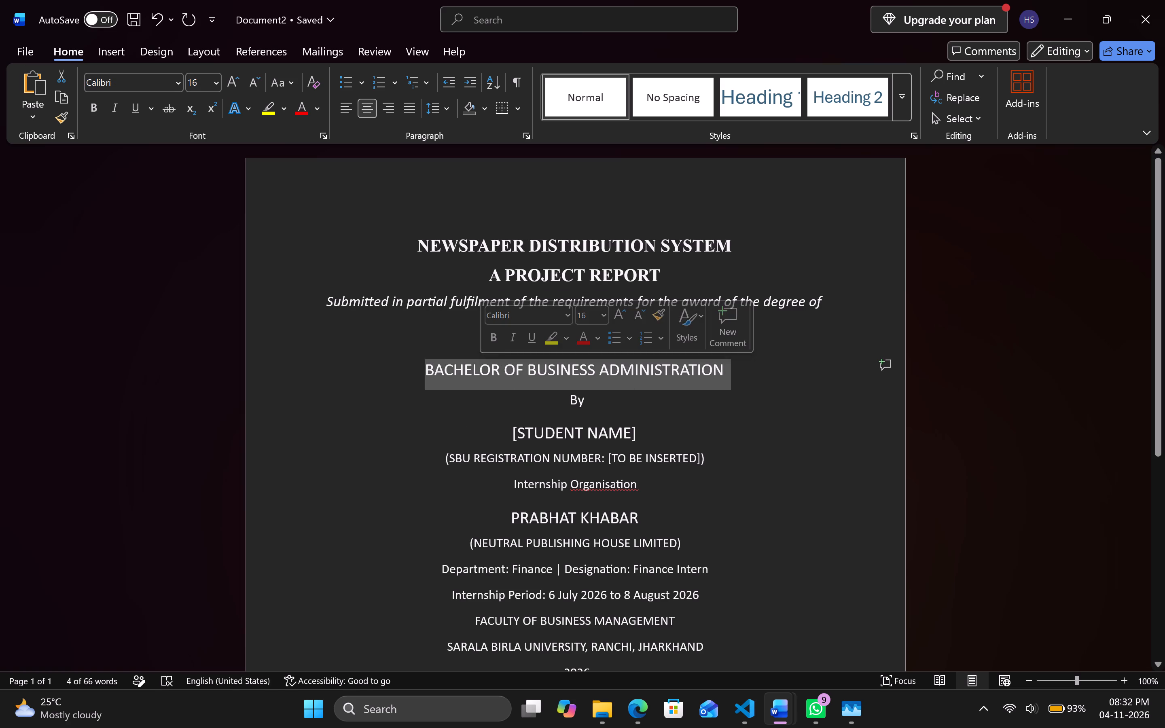
pyautogui.click(176, 84)
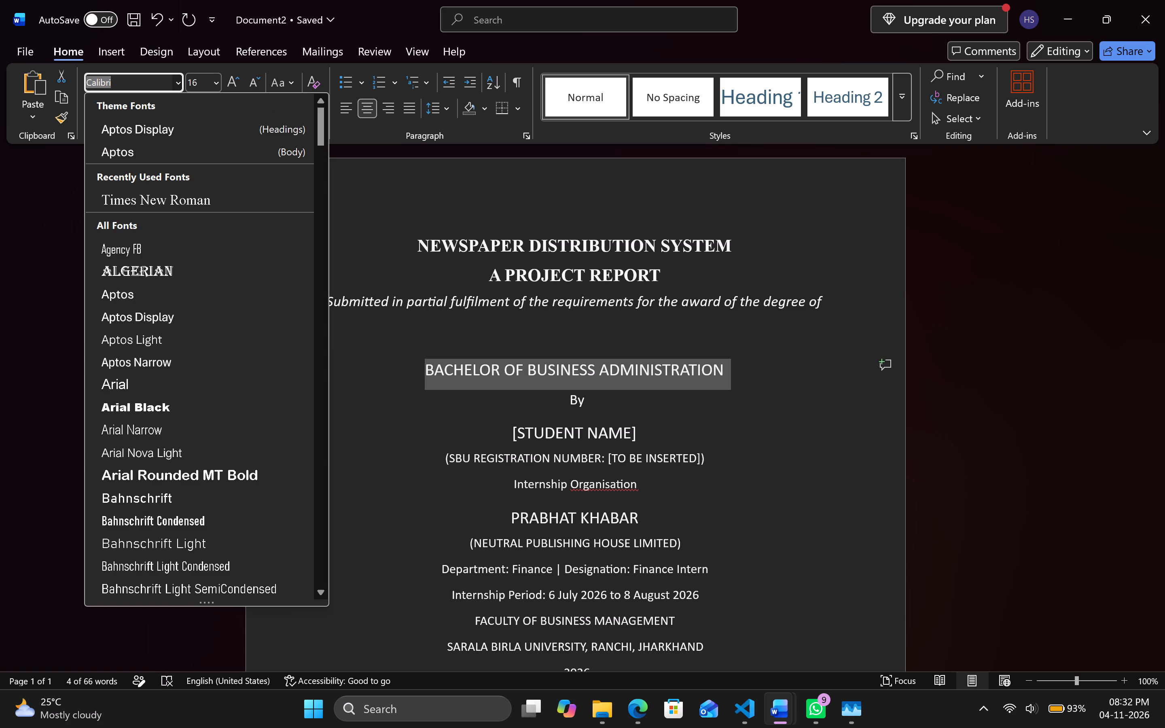
pyautogui.click(133, 381)
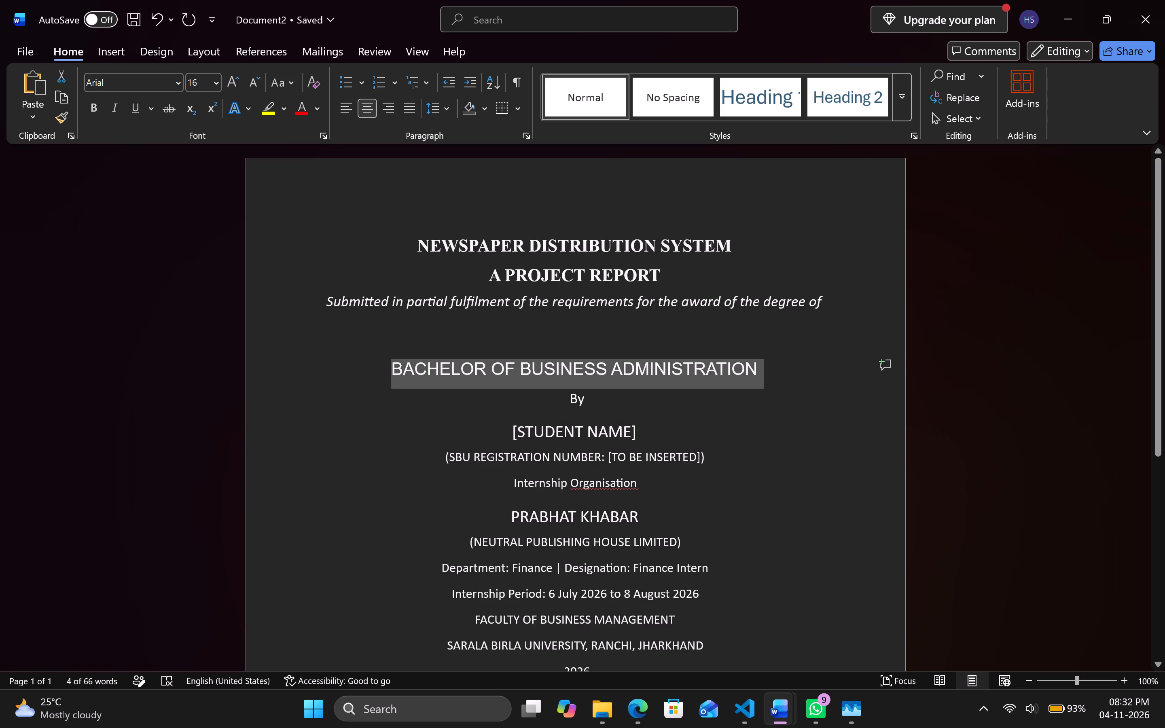
pyautogui.click(98, 111)
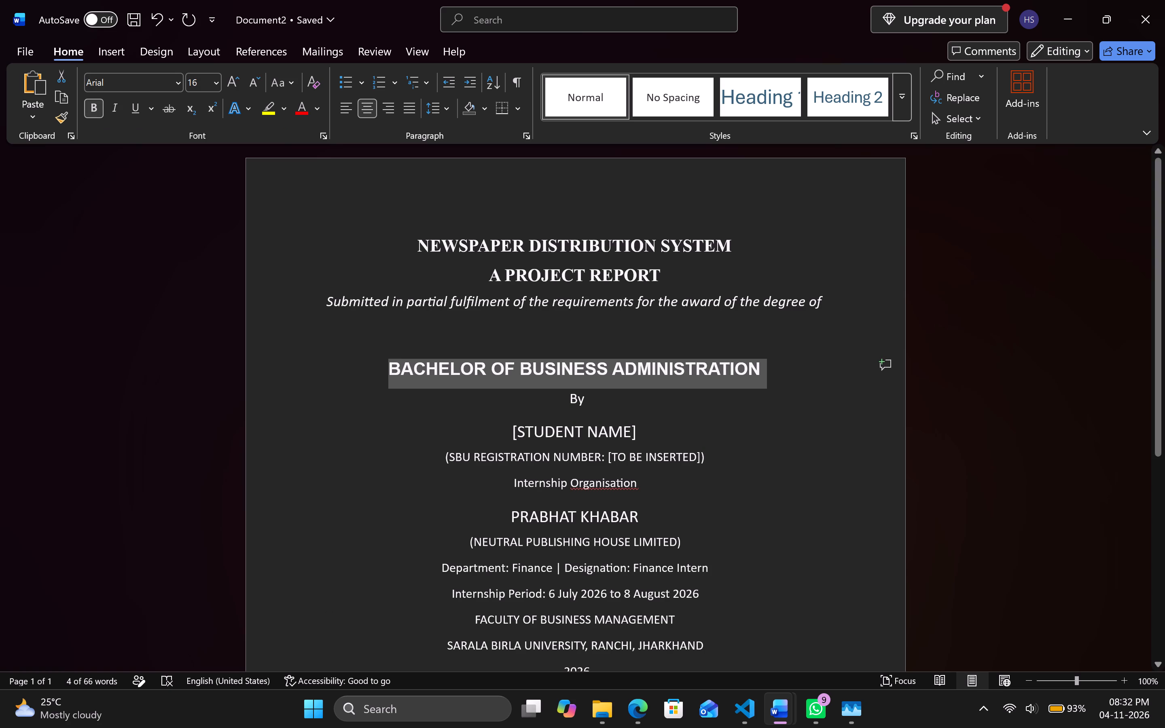
# Insert a blank line between BACHELOR OF BUSINESS ADMINISTRATION and By.
pyautogui.click(760, 366)
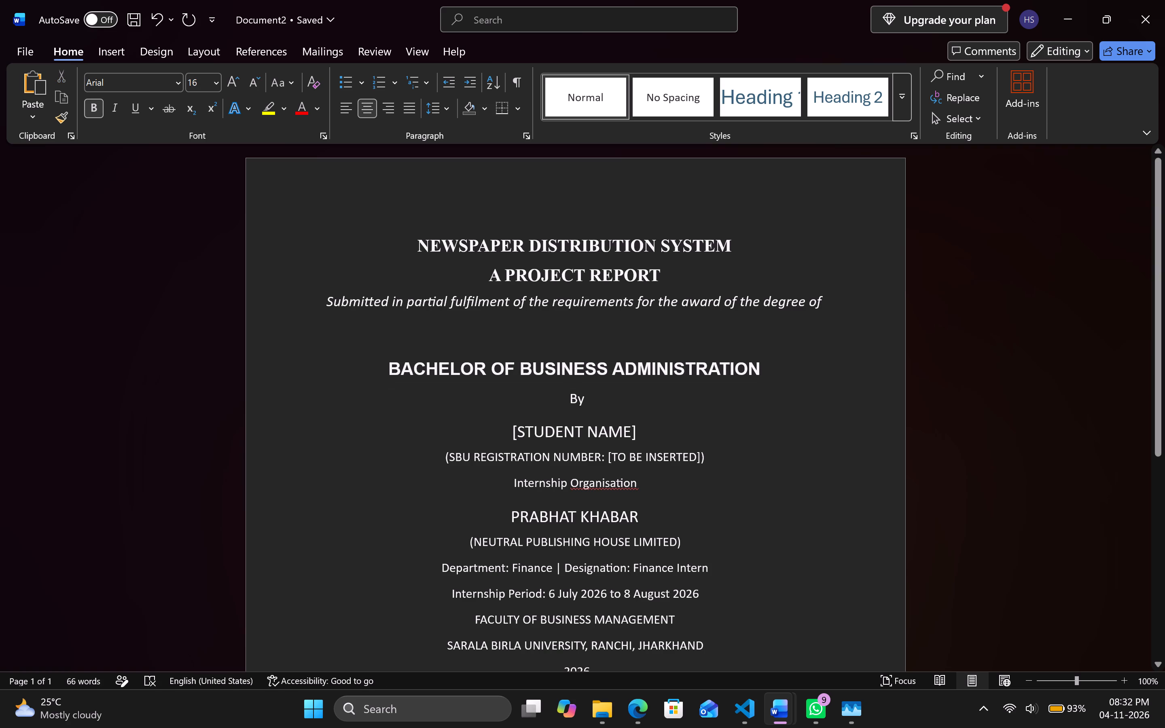
pyautogui.press('Return')
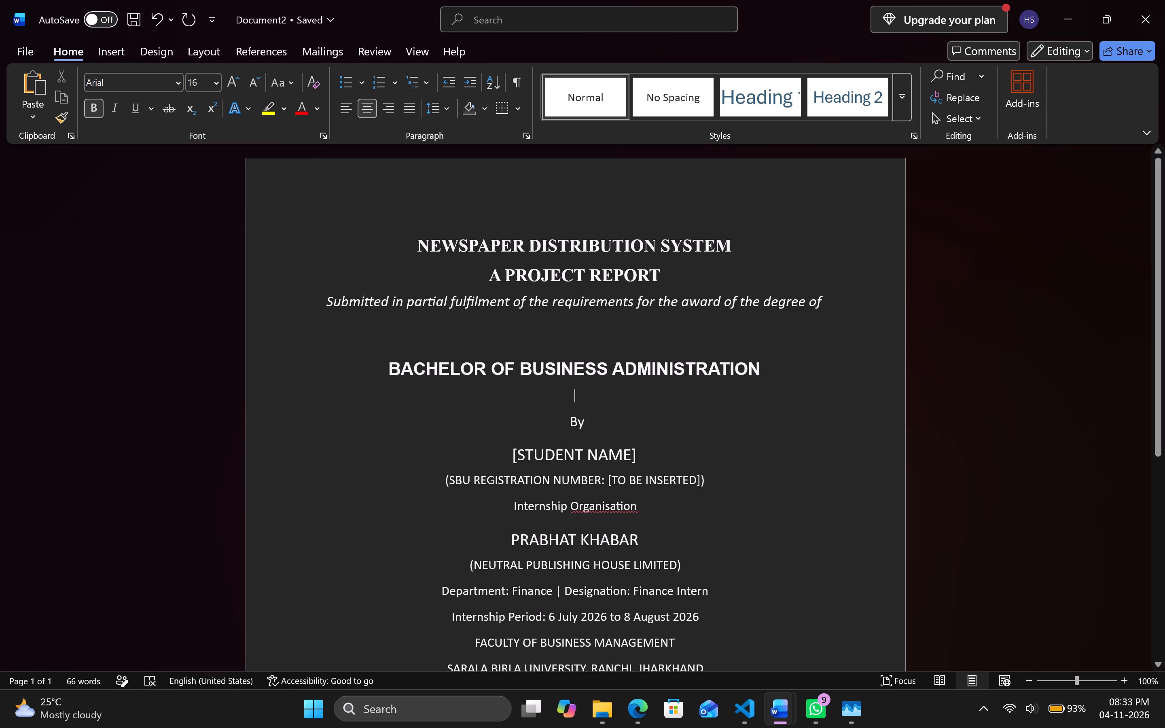
# Insert a blank line between By and the [STUDENT NAME] line.
pyautogui.click(642, 434)
pyautogui.press('Return')
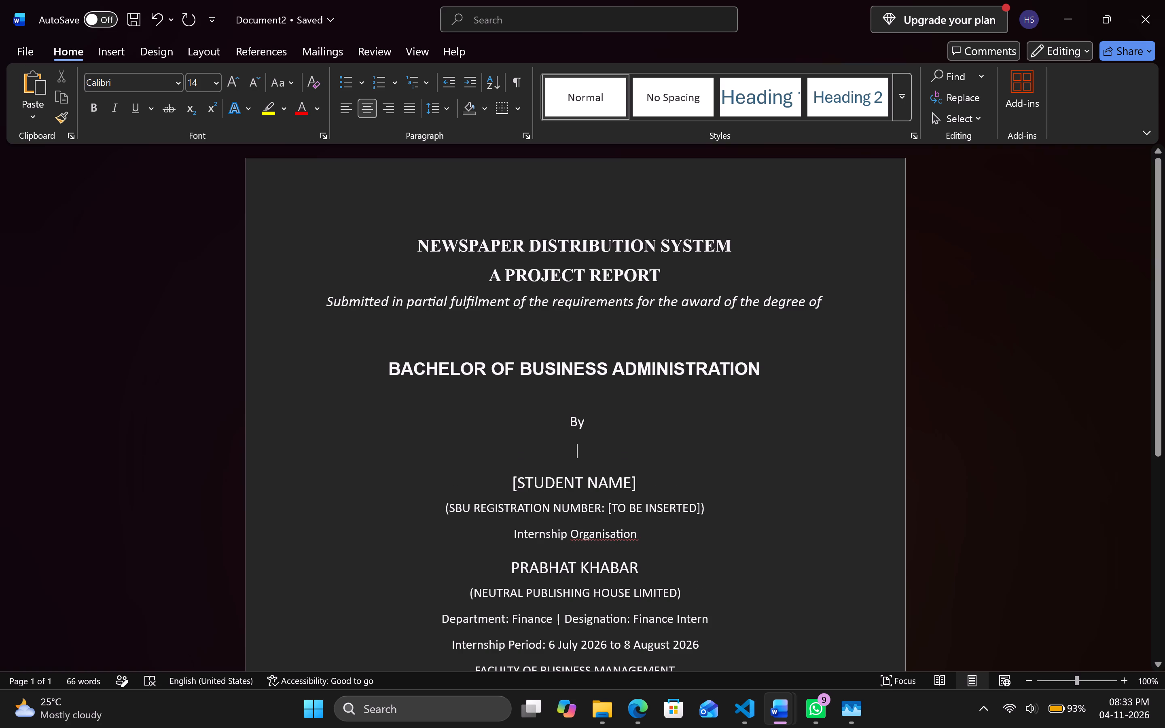
# Replace the [STUDENT NAME] placeholder with the student's name in capital letters.
pyautogui.click(642, 487)
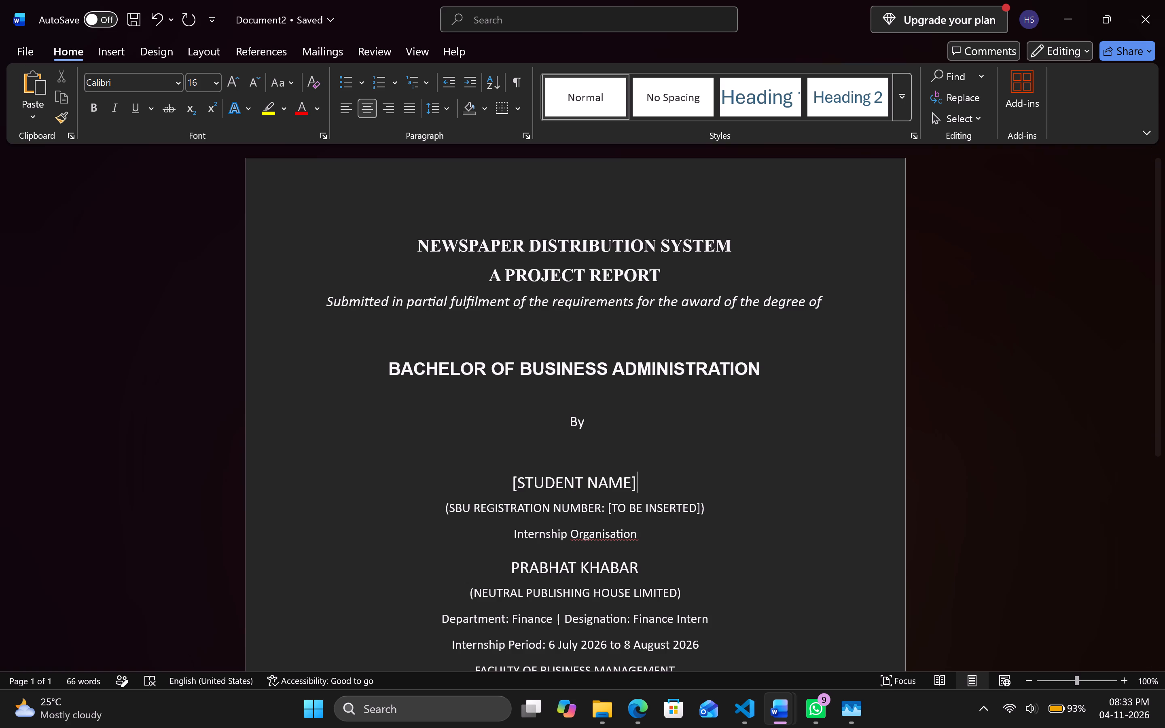
pyautogui.press('BackSpace')
pyautogui.press('BackSpace')
pyautogui.press('BackSpace')
pyautogui.press('BackSpace')
pyautogui.press('BackSpace')
pyautogui.press('BackSpace')
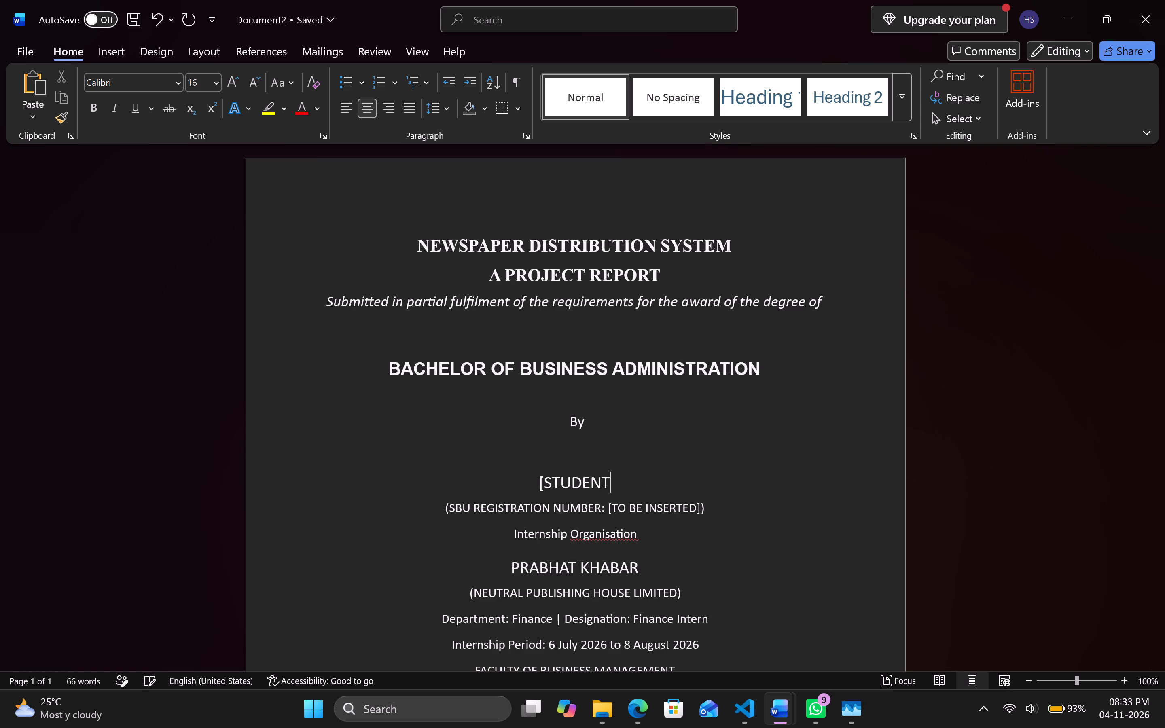
pyautogui.press('BackSpace')
pyautogui.press('BackSpace')
pyautogui.press('BackSpace')
pyautogui.press('BackSpace')
pyautogui.press('BackSpace')
pyautogui.press('BackSpace')
pyautogui.press('BackSpace')
pyautogui.press('BackSpace')
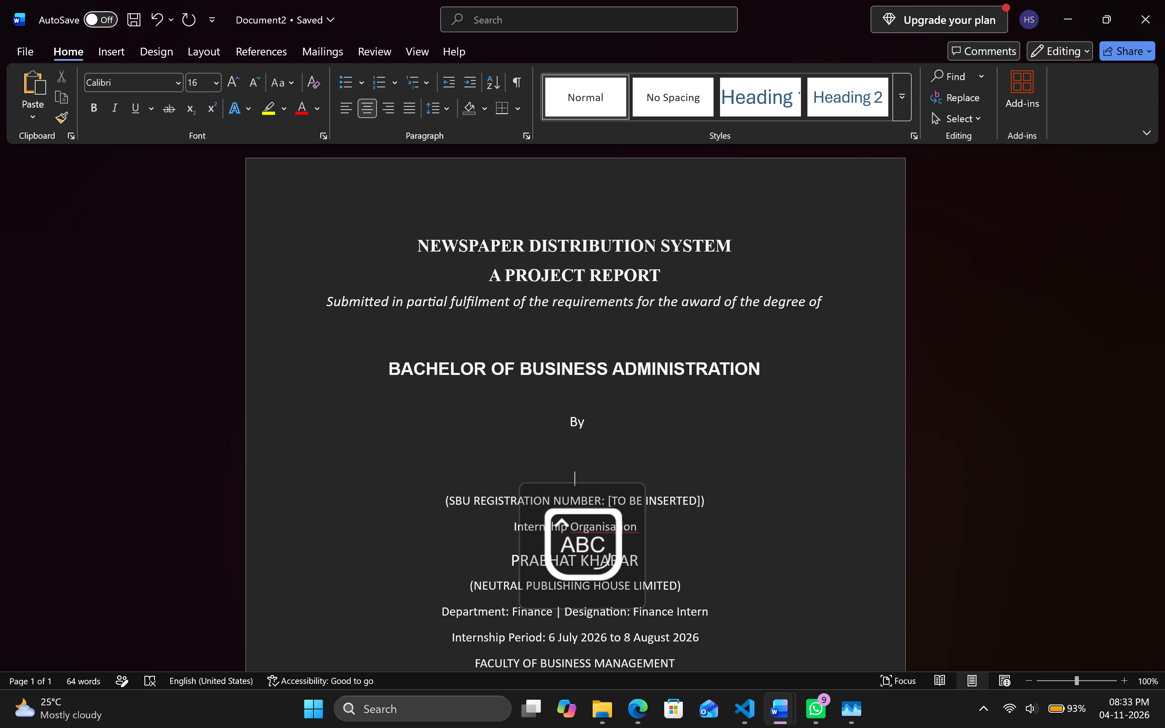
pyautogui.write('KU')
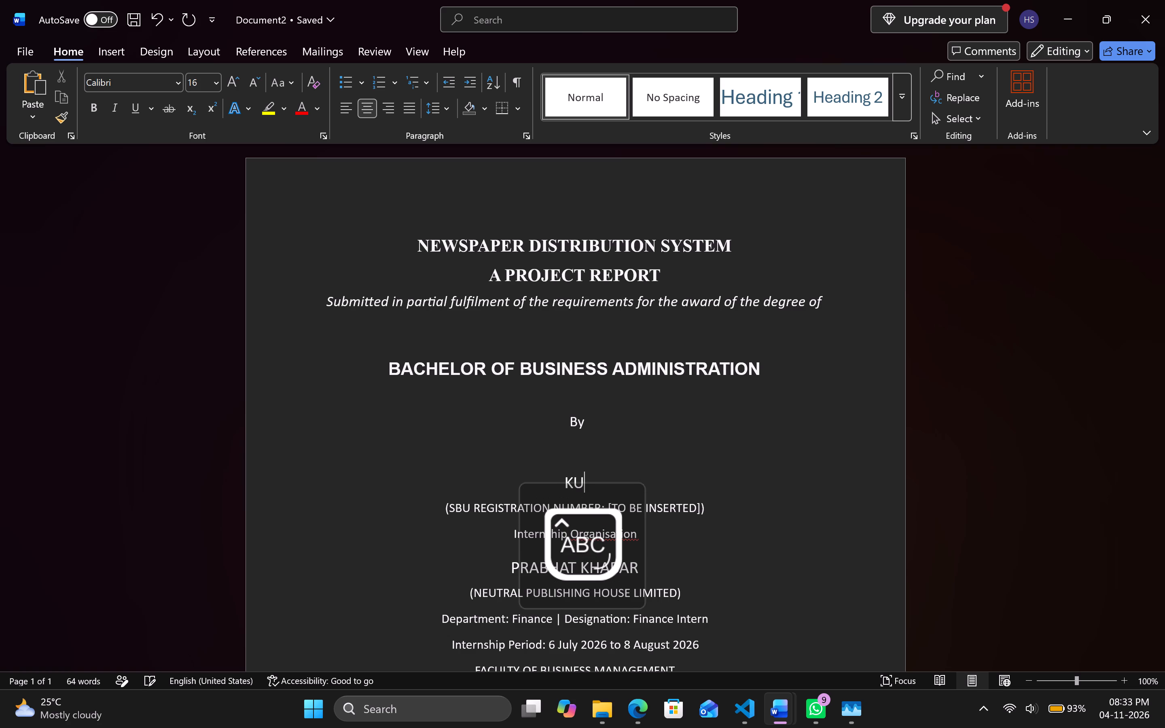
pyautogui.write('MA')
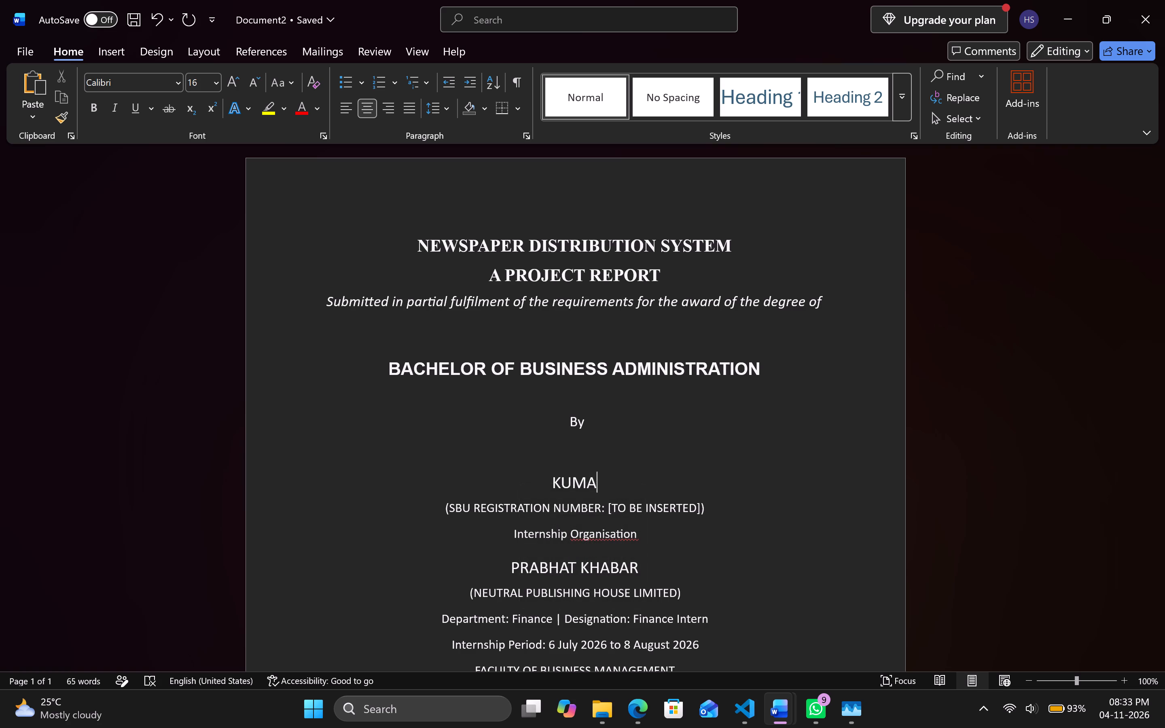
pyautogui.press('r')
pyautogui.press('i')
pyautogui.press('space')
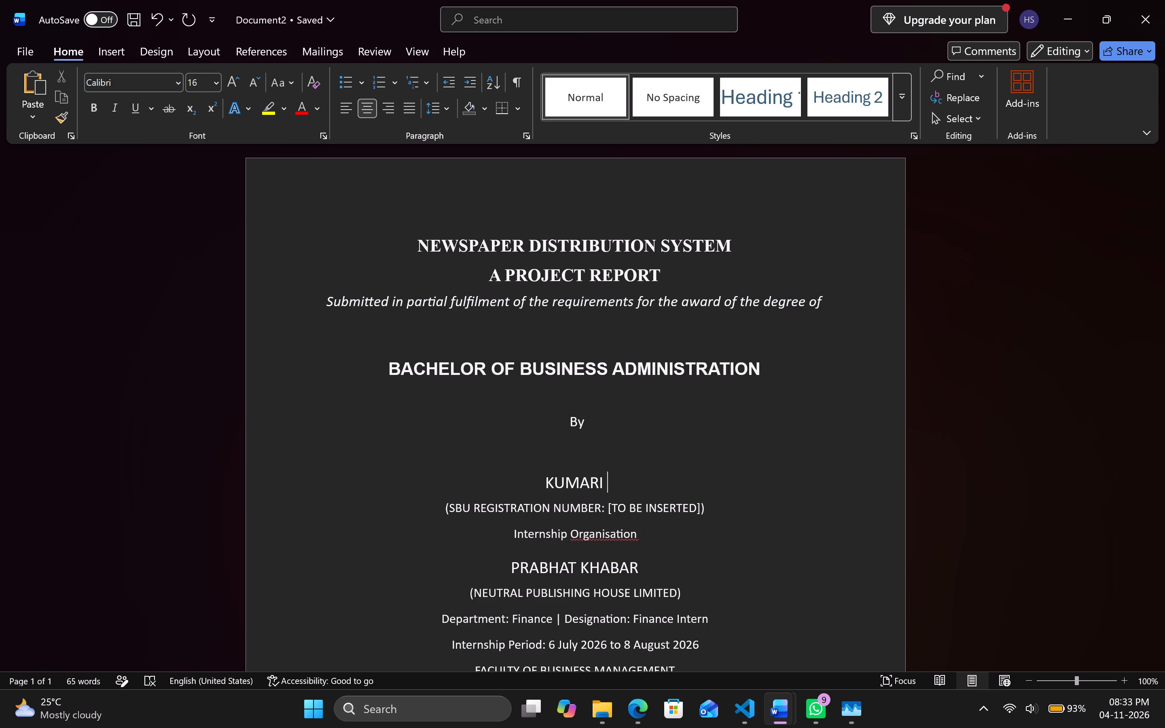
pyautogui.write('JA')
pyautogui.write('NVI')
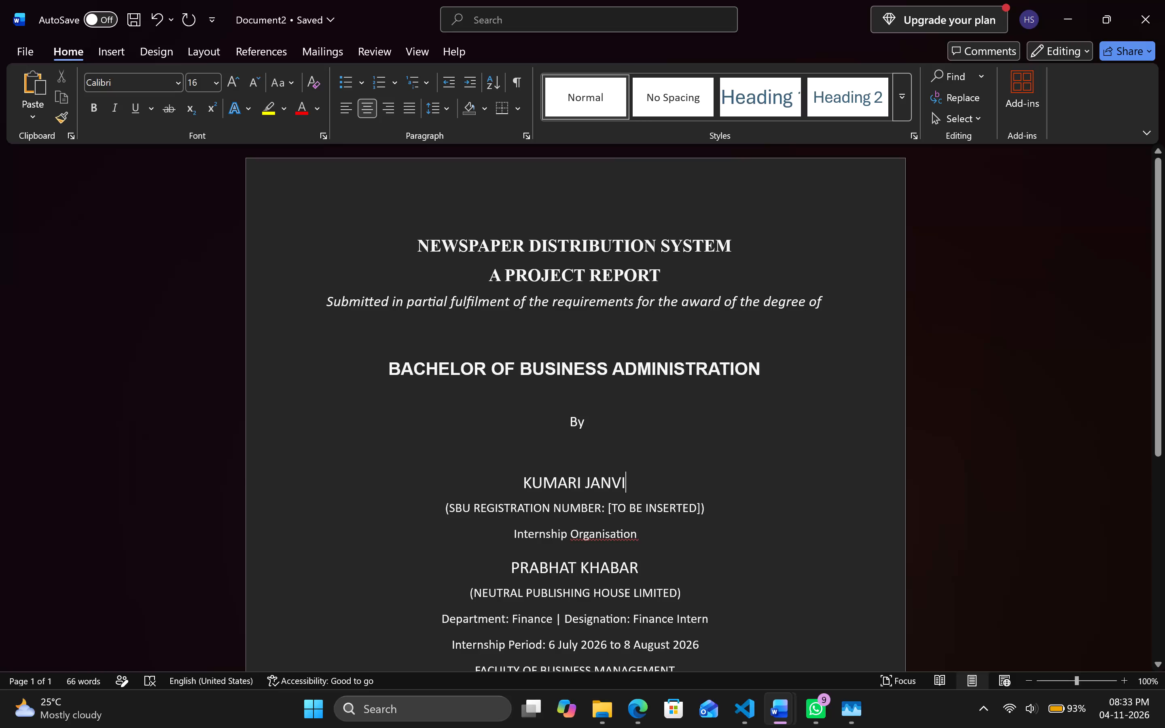
# Replace the "(SBU REGISTRATION NUMBER: [TO BE INSERTED]" text with the student's registration number, keeping the closing parenthesis.
pyautogui.click(474, 505)
pyautogui.press('BackSpace')
pyautogui.press('BackSpace')
pyautogui.press('BackSpace')
pyautogui.press('BackSpace')
pyautogui.press('BackSpace')
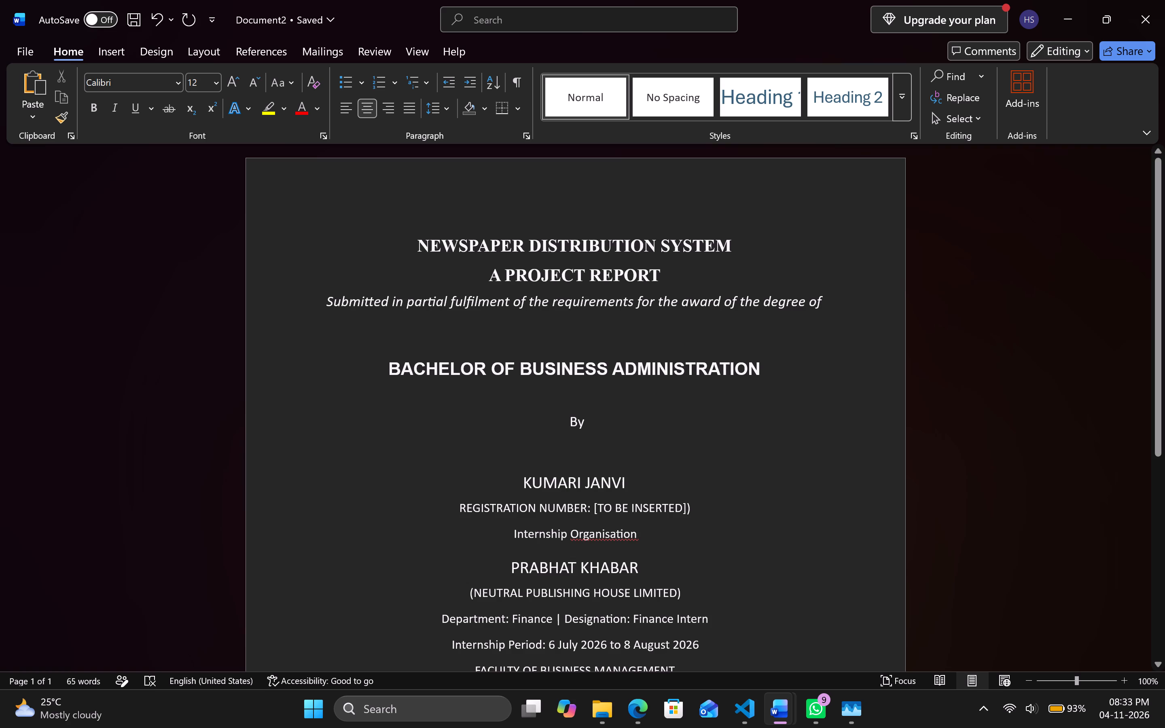
pyautogui.click(687, 507)
pyautogui.press('BackSpace')
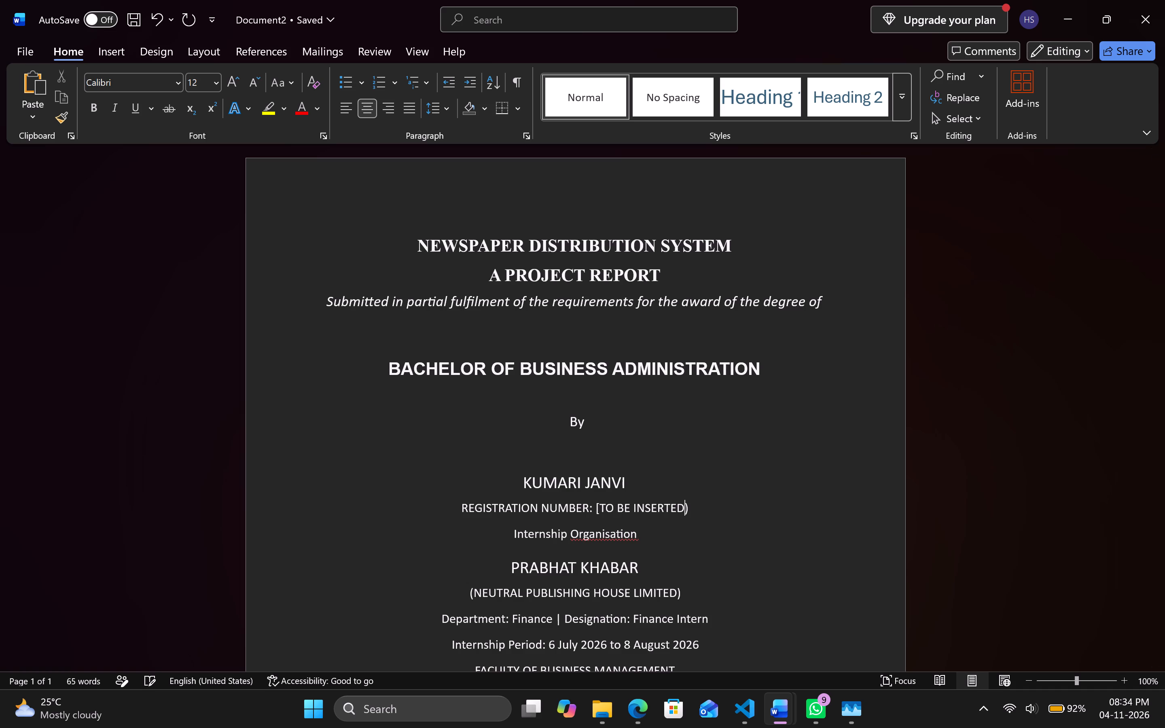
pyautogui.press('BackSpace')
pyautogui.press('BackSpace')
pyautogui.press('BackSpace')
pyautogui.press('BackSpace')
pyautogui.press('BackSpace')
pyautogui.press('BackSpace')
pyautogui.press('BackSpace')
pyautogui.press('BackSpace')
pyautogui.press('BackSpace')
pyautogui.press('BackSpace')
pyautogui.press('BackSpace')
pyautogui.press('BackSpace')
pyautogui.press('BackSpace')
pyautogui.press('BackSpace')
pyautogui.press('BackSpace')
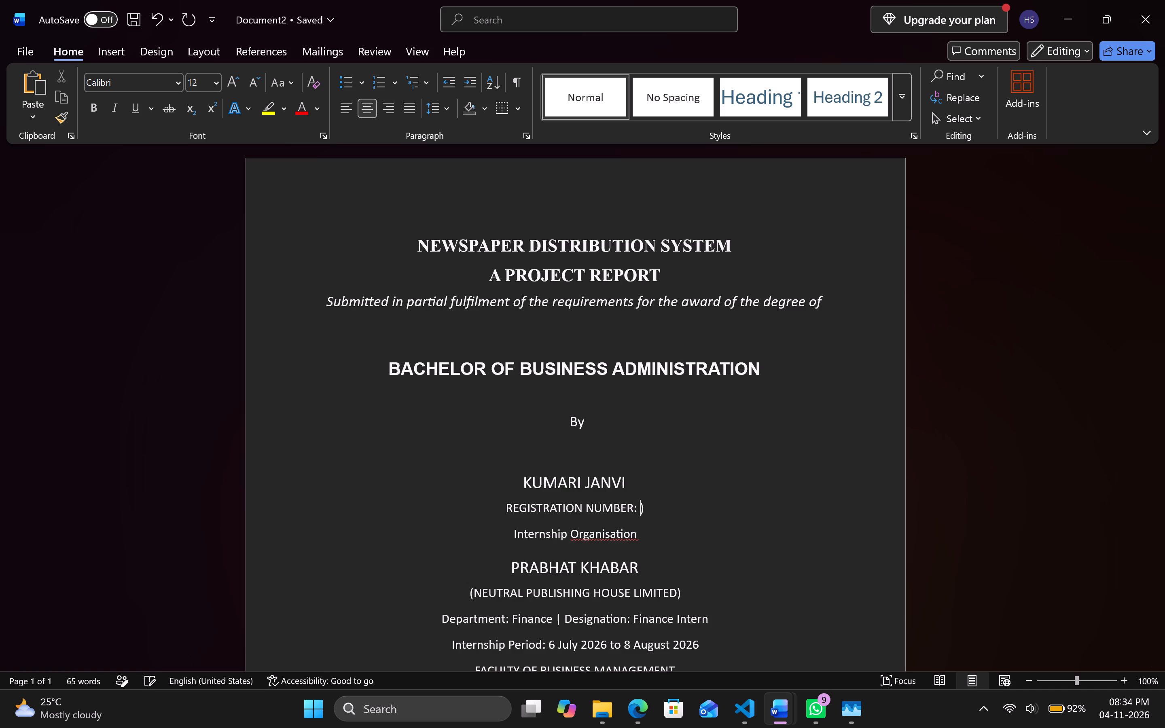
pyautogui.press('BackSpace')
pyautogui.press('BackSpace')
pyautogui.press('BackSpace')
pyautogui.press('BackSpace')
pyautogui.press('BackSpace')
pyautogui.press('BackSpace')
pyautogui.press('BackSpace')
pyautogui.press('BackSpace')
pyautogui.press('BackSpace')
pyautogui.press('BackSpace')
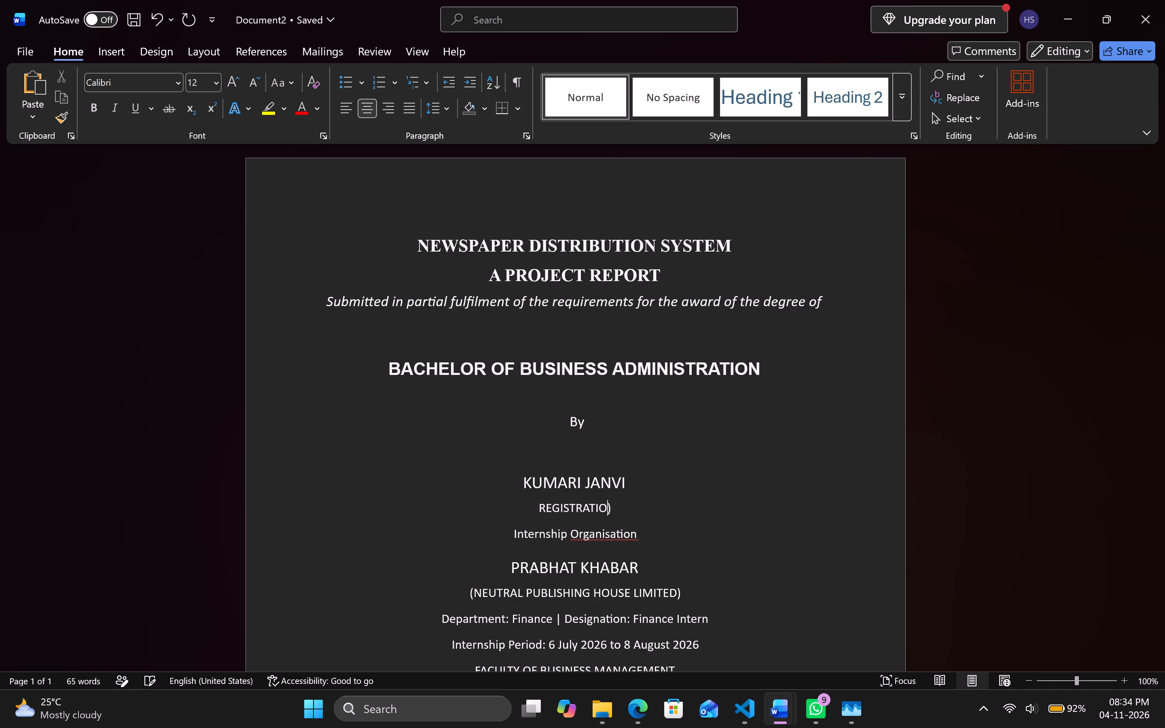
pyautogui.press('BackSpace')
pyautogui.press('BackSpace')
pyautogui.press('BackSpace')
pyautogui.press('BackSpace')
pyautogui.press('BackSpace')
pyautogui.press('BackSpace')
pyautogui.press('BackSpace')
pyautogui.press('BackSpace')
pyautogui.press('BackSpace')
pyautogui.press('BackSpace')
pyautogui.press('BackSpace')
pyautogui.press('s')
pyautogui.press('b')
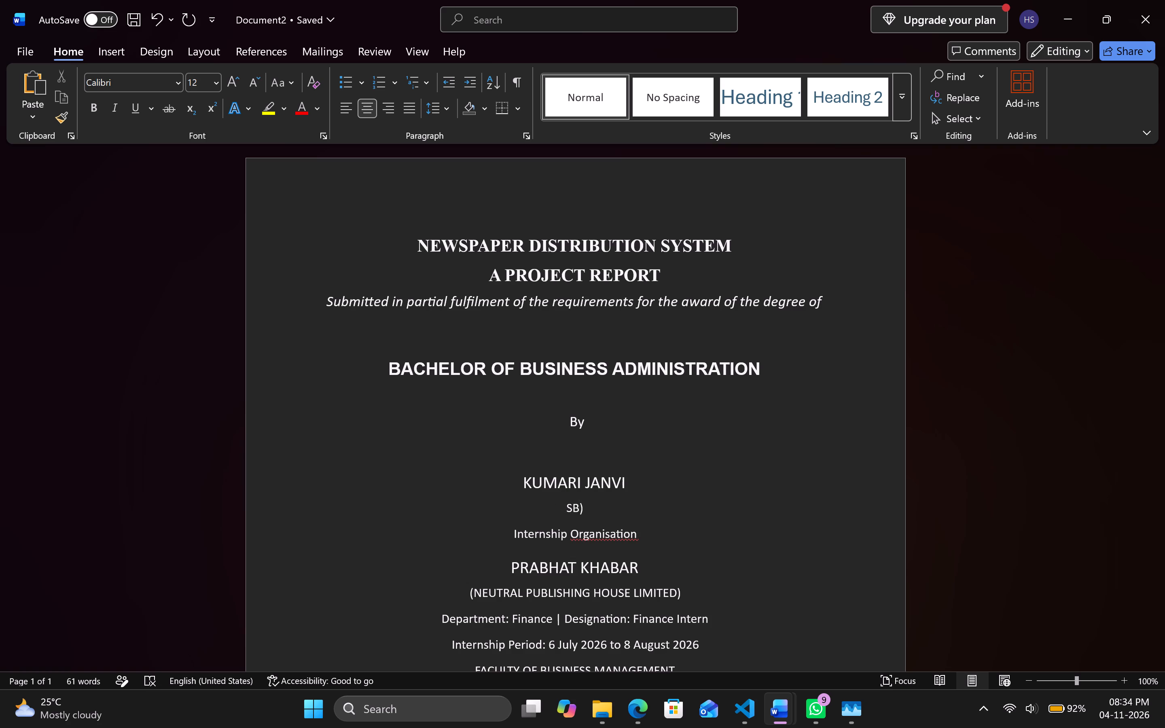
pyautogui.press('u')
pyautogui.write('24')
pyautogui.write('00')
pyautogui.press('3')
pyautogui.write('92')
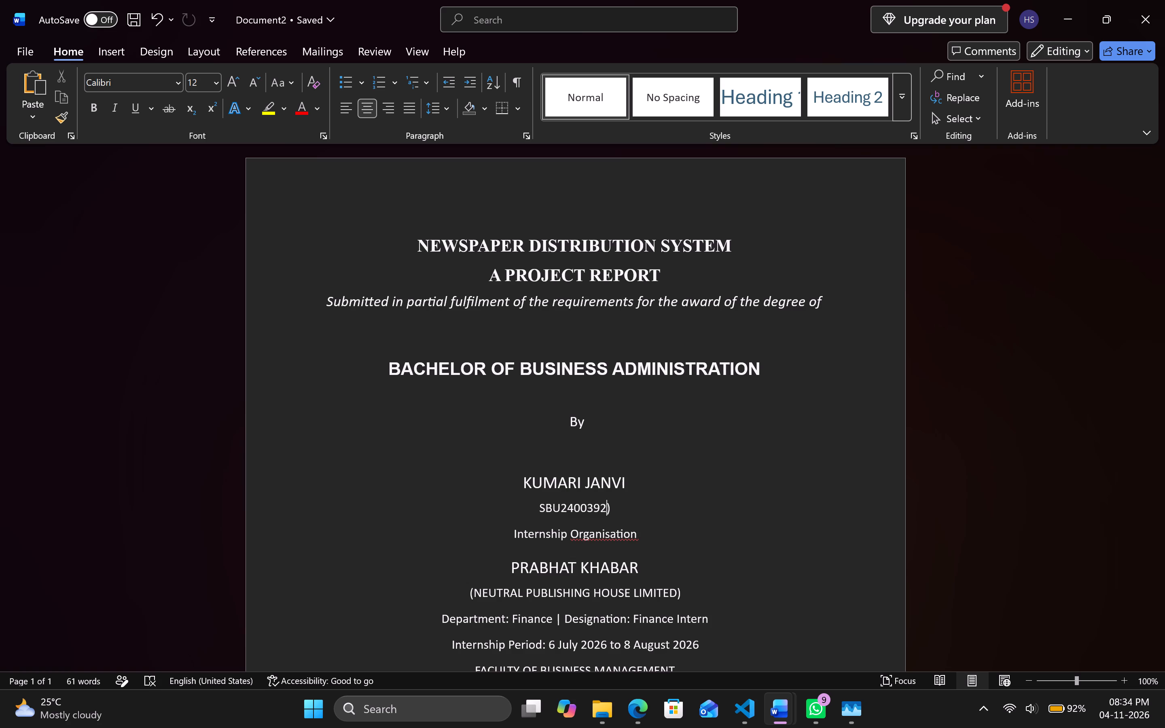
# Add an opening parenthesis in front of the student's registration number.
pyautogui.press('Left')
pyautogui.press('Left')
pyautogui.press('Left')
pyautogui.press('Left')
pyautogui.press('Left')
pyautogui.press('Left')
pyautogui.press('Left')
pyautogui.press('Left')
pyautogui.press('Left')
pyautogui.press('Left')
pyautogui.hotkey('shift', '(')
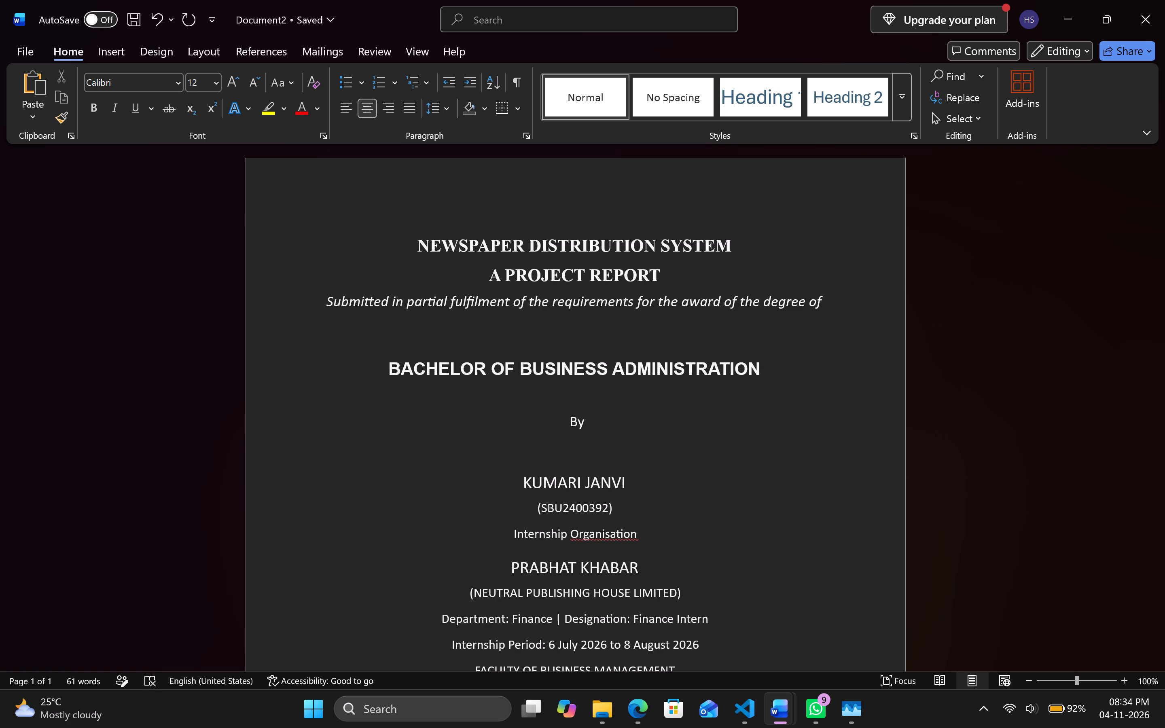
# Format the parenthesised registration number line in Arial at size 14.
pyautogui.click(635, 482)
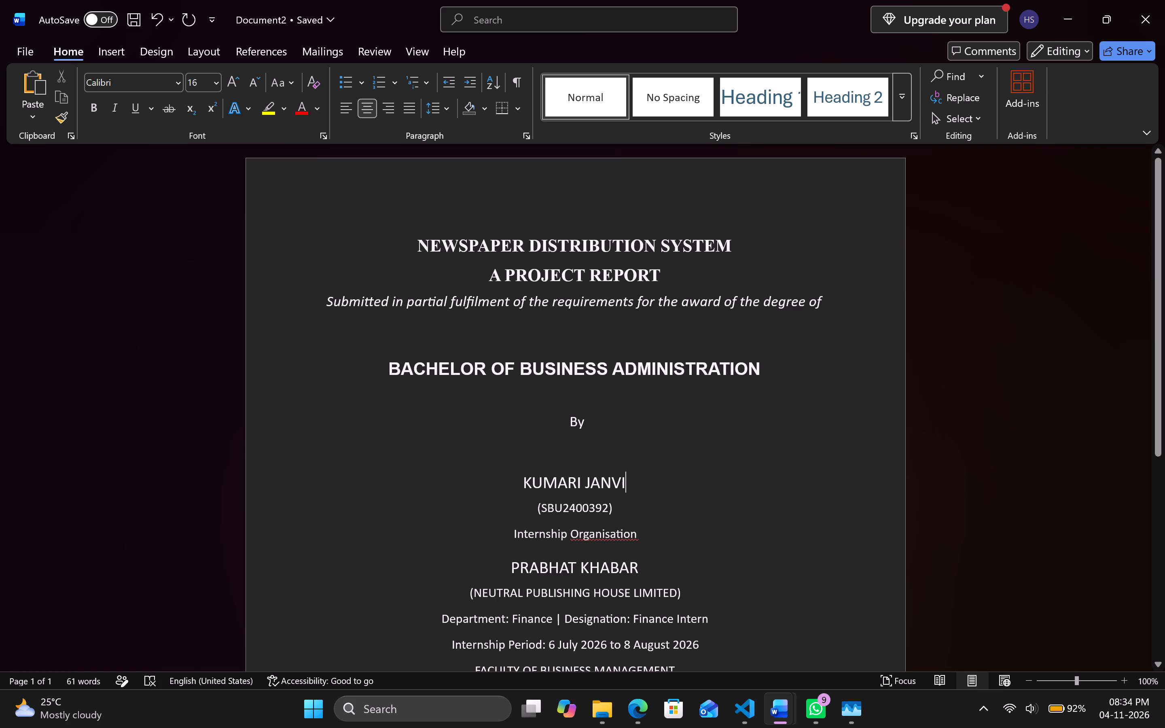
pyautogui.click(612, 511)
pyautogui.moveTo(613, 510); pyautogui.dragTo(593, 510)
pyautogui.moveTo(593, 510); pyautogui.dragTo(532, 508)
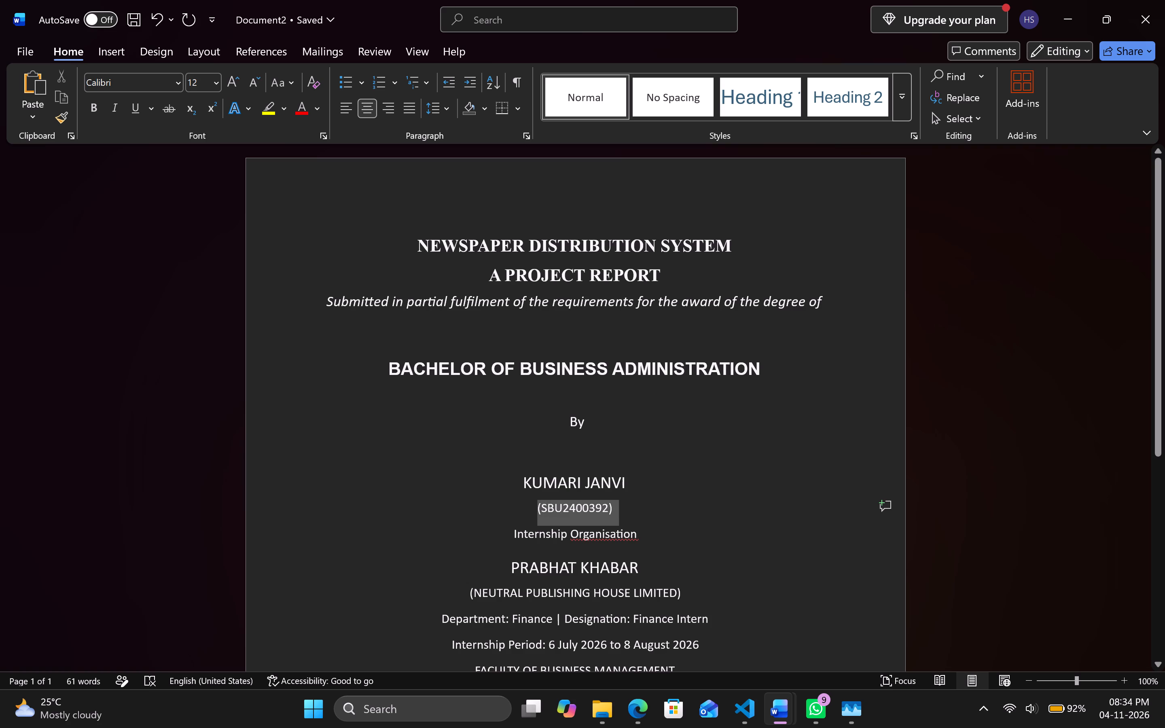
pyautogui.moveTo(532, 508); pyautogui.dragTo(533, 508)
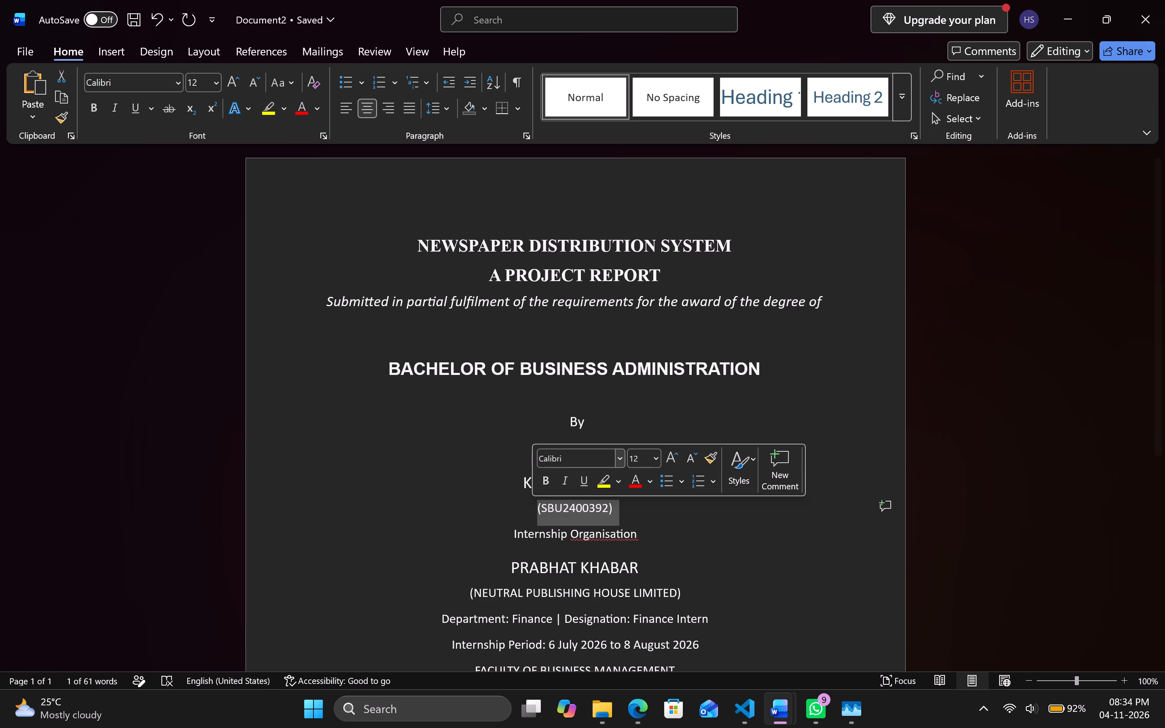
pyautogui.click(657, 451)
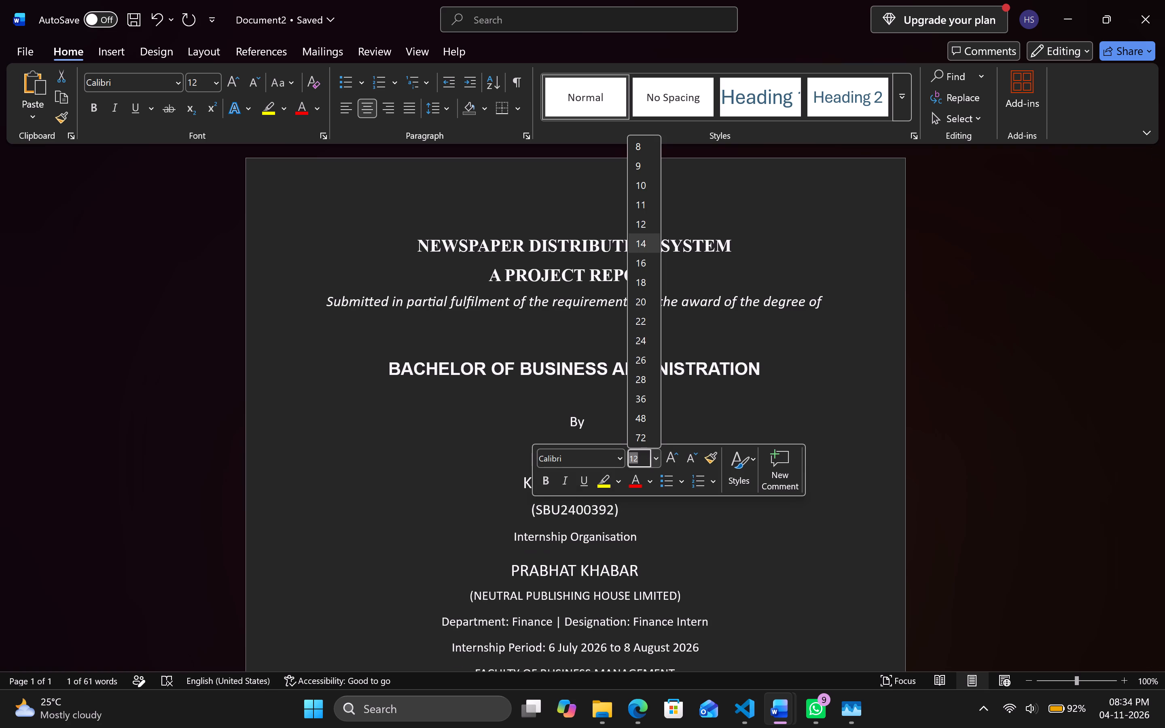
pyautogui.click(641, 246)
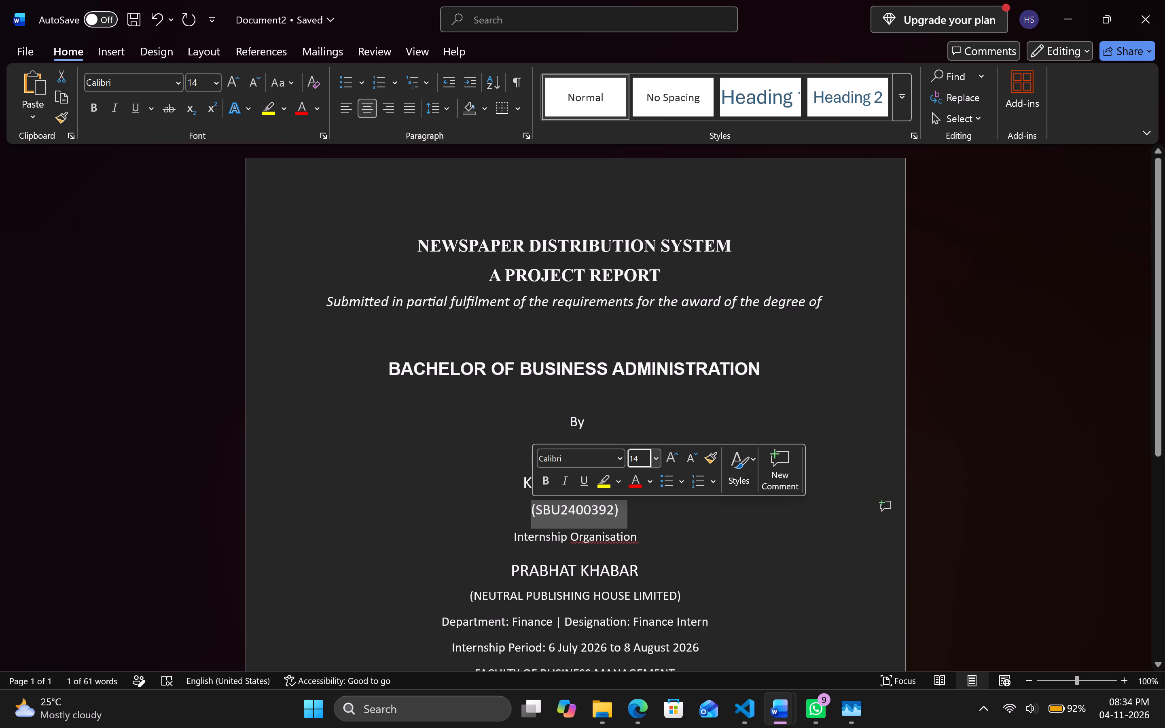
pyautogui.click(616, 461)
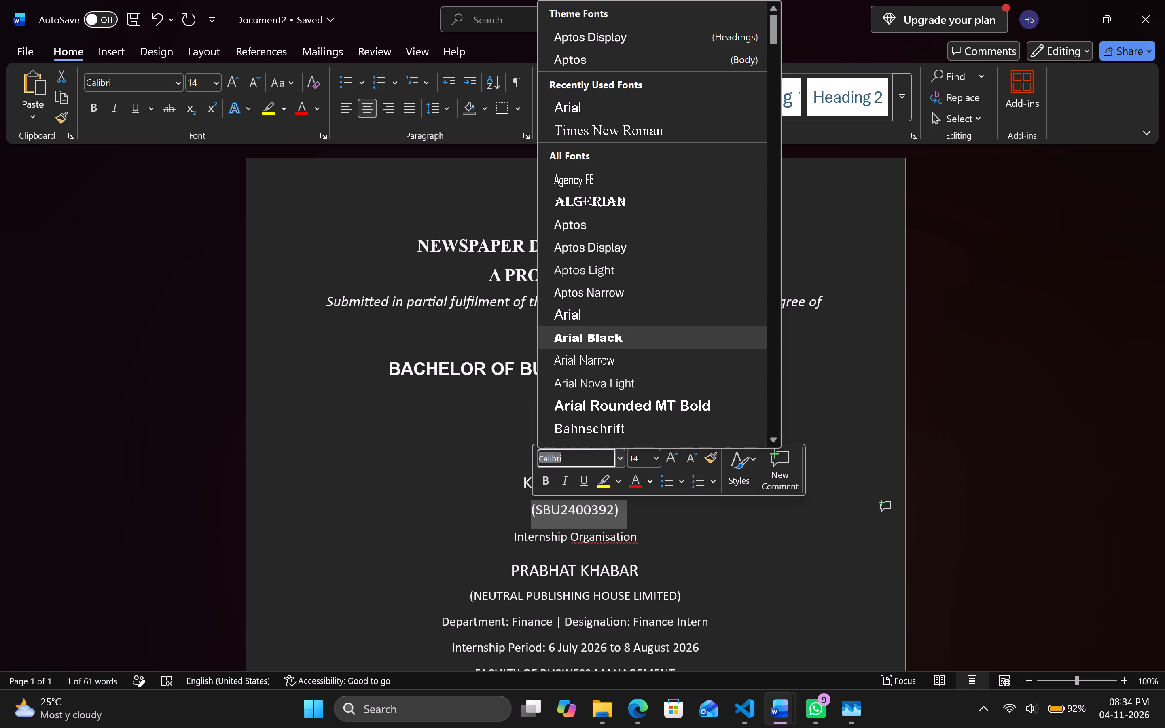
pyautogui.click(603, 323)
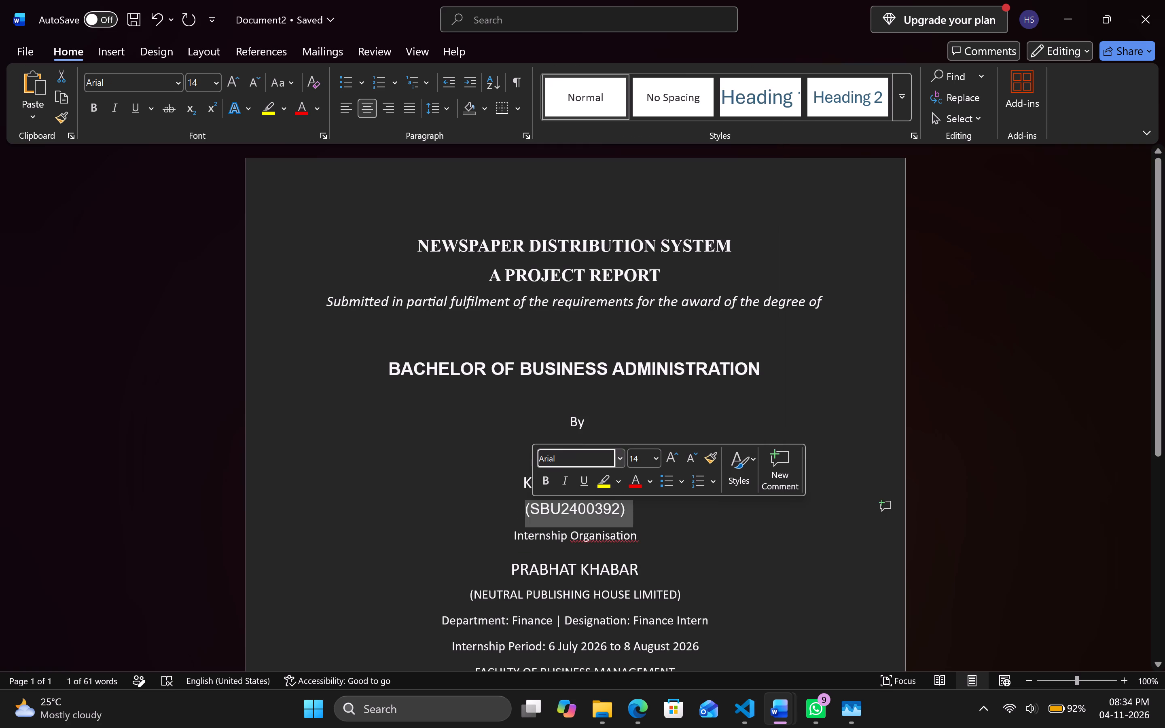
pyautogui.click(669, 514)
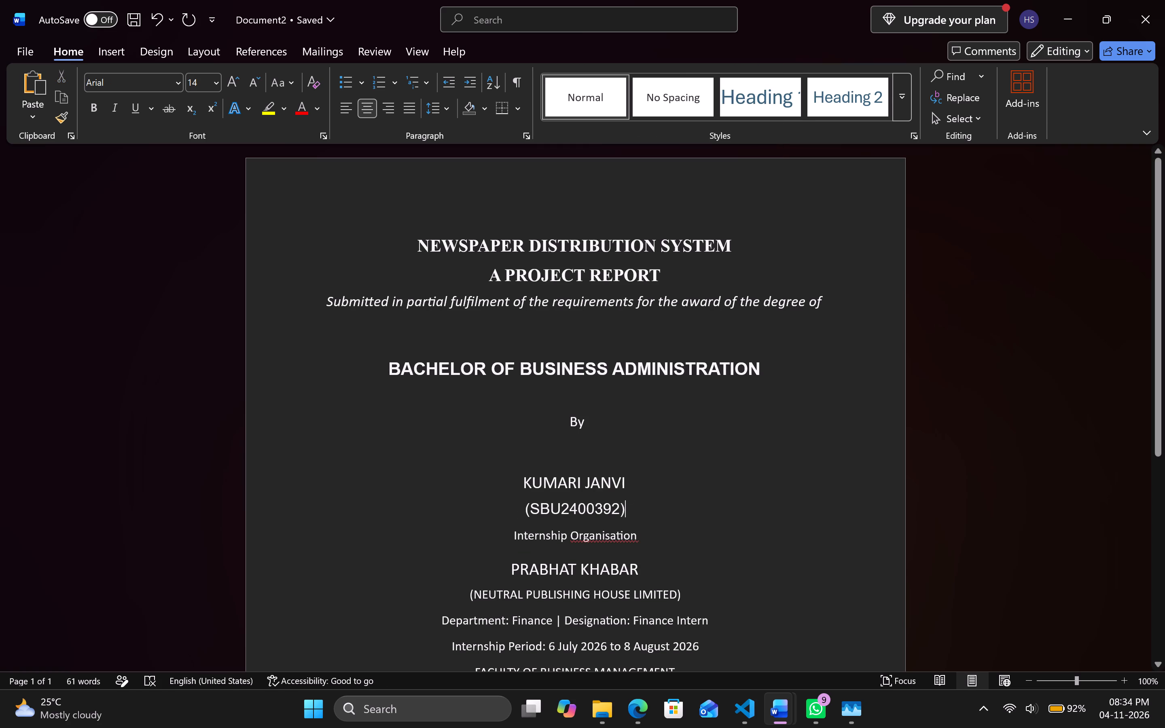
# Format the student's name line on the cover page in bold Arial.
pyautogui.click(635, 486)
pyautogui.moveTo(635, 486); pyautogui.dragTo(543, 482)
pyautogui.click(543, 482)
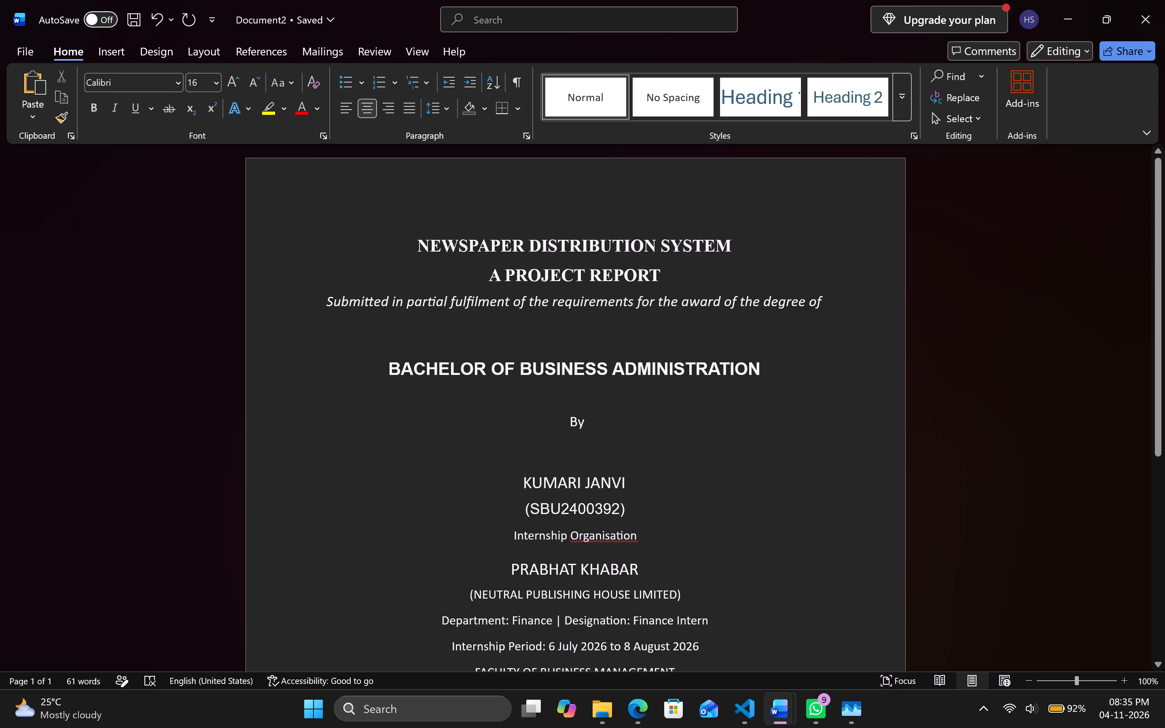
pyautogui.click(525, 481)
pyautogui.moveTo(525, 481); pyautogui.dragTo(542, 481)
pyautogui.moveTo(542, 481); pyautogui.dragTo(613, 478)
pyautogui.click(613, 478)
pyautogui.click(523, 481)
pyautogui.moveTo(523, 481); pyautogui.dragTo(611, 479)
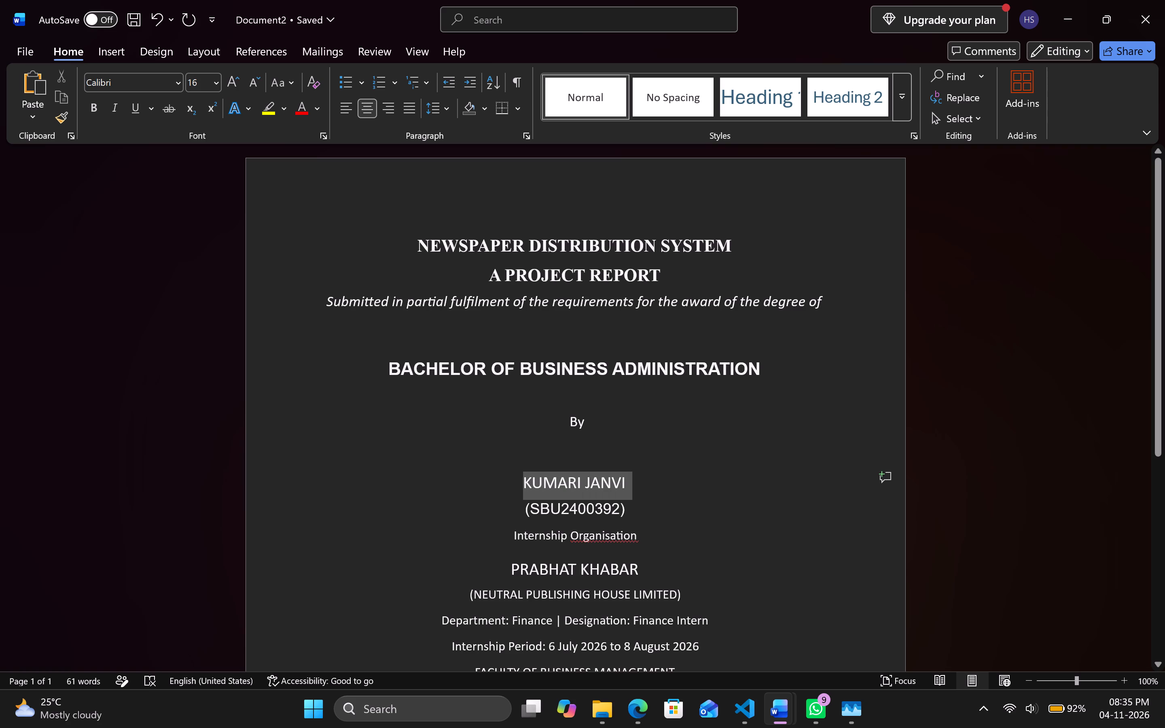
pyautogui.moveTo(611, 479); pyautogui.dragTo(612, 479)
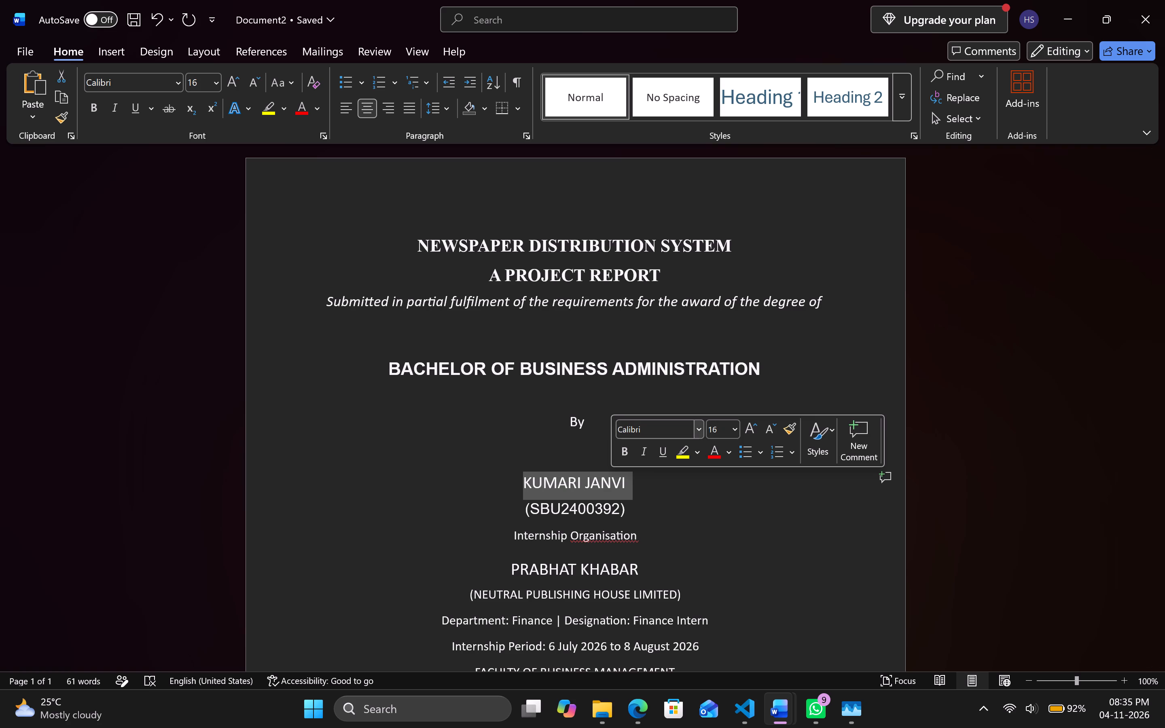
pyautogui.click(701, 426)
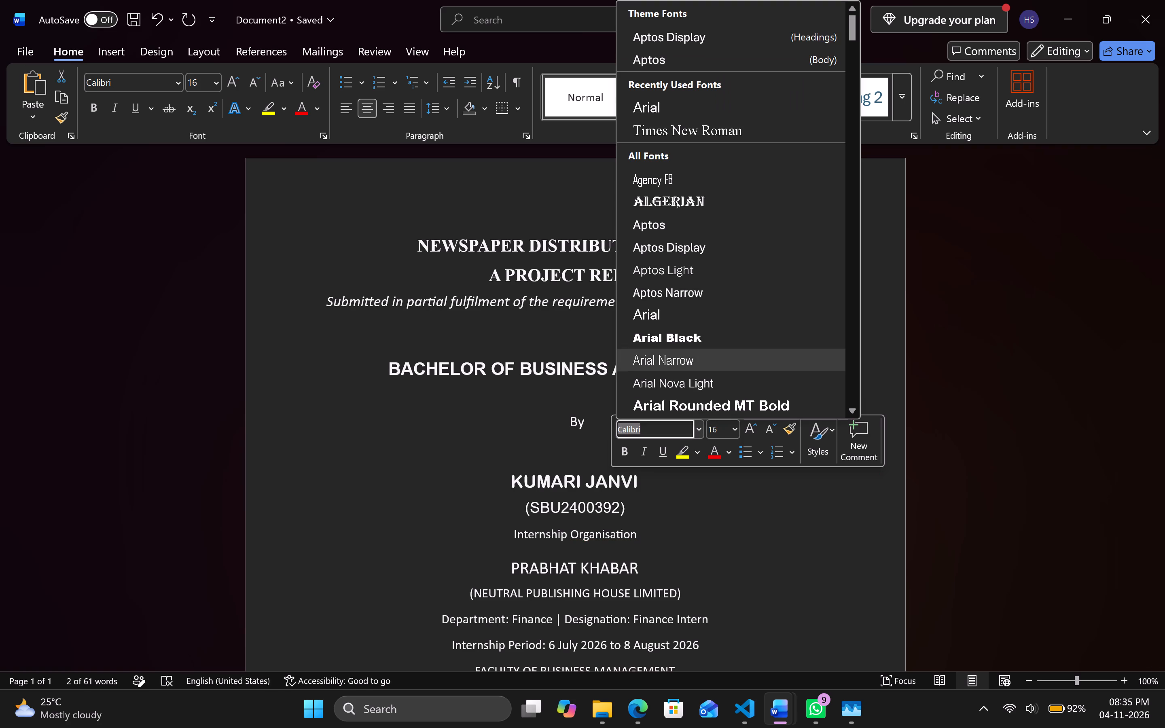
pyautogui.click(680, 317)
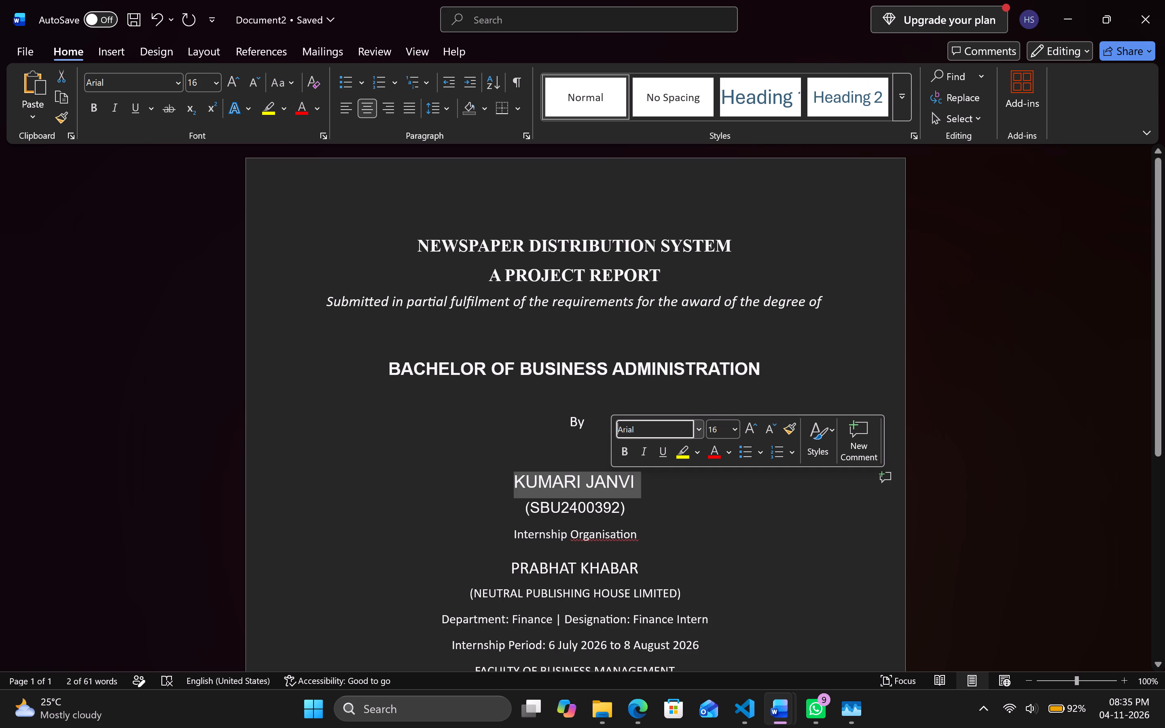
pyautogui.click(624, 459)
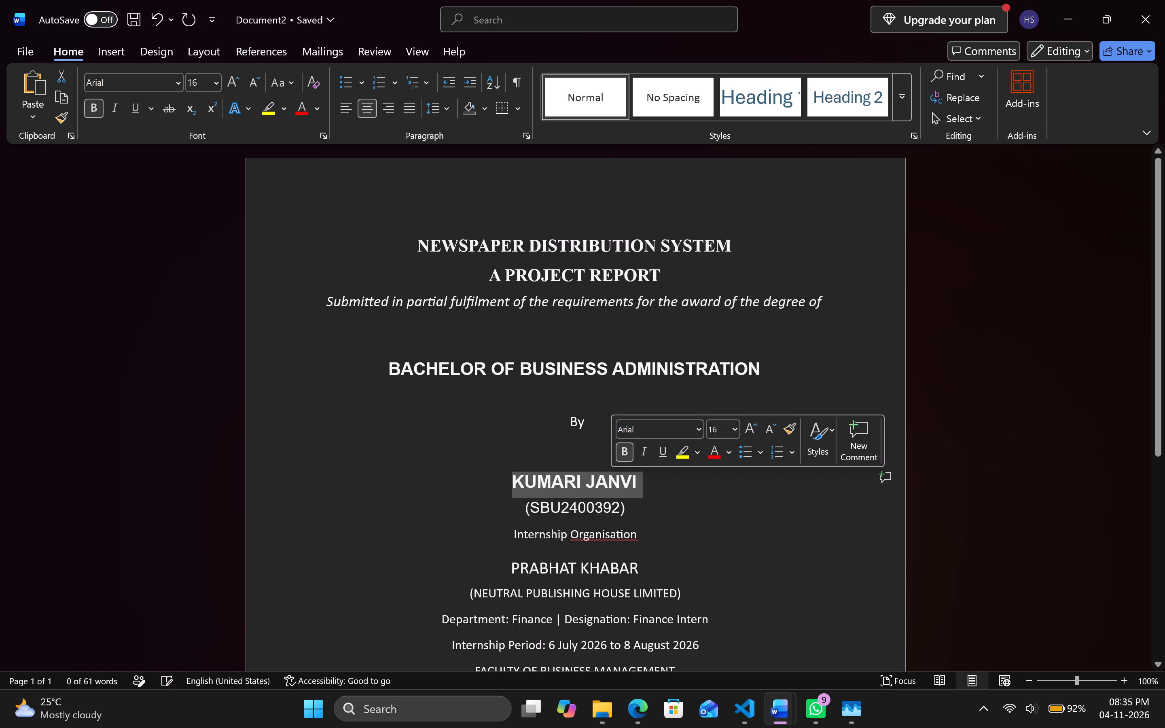
# Make the parenthesised registration number line bold.
pyautogui.click(628, 501)
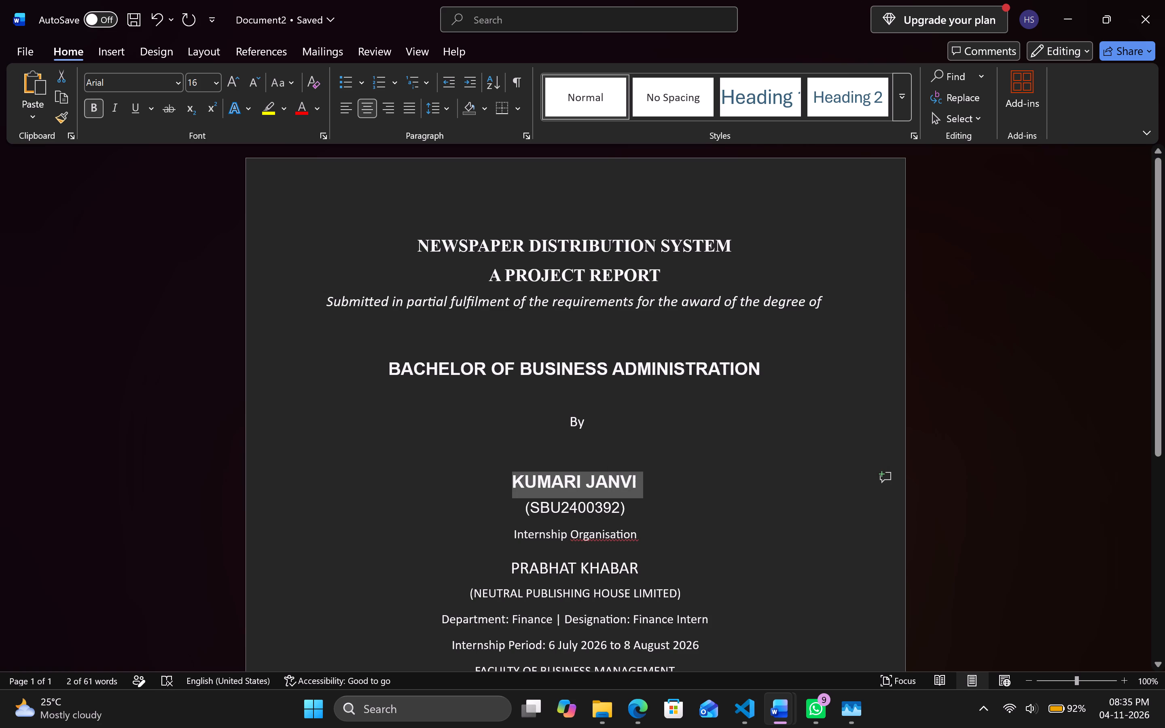
pyautogui.moveTo(628, 501); pyautogui.dragTo(576, 511)
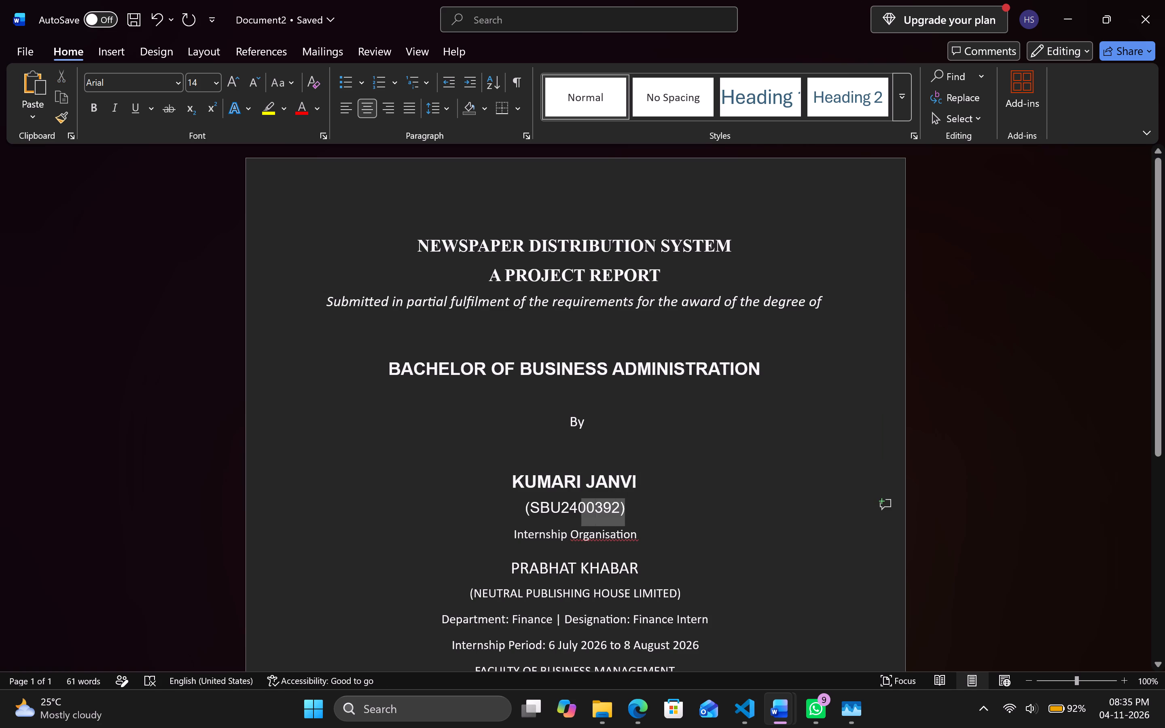
pyautogui.moveTo(576, 511); pyautogui.dragTo(525, 510)
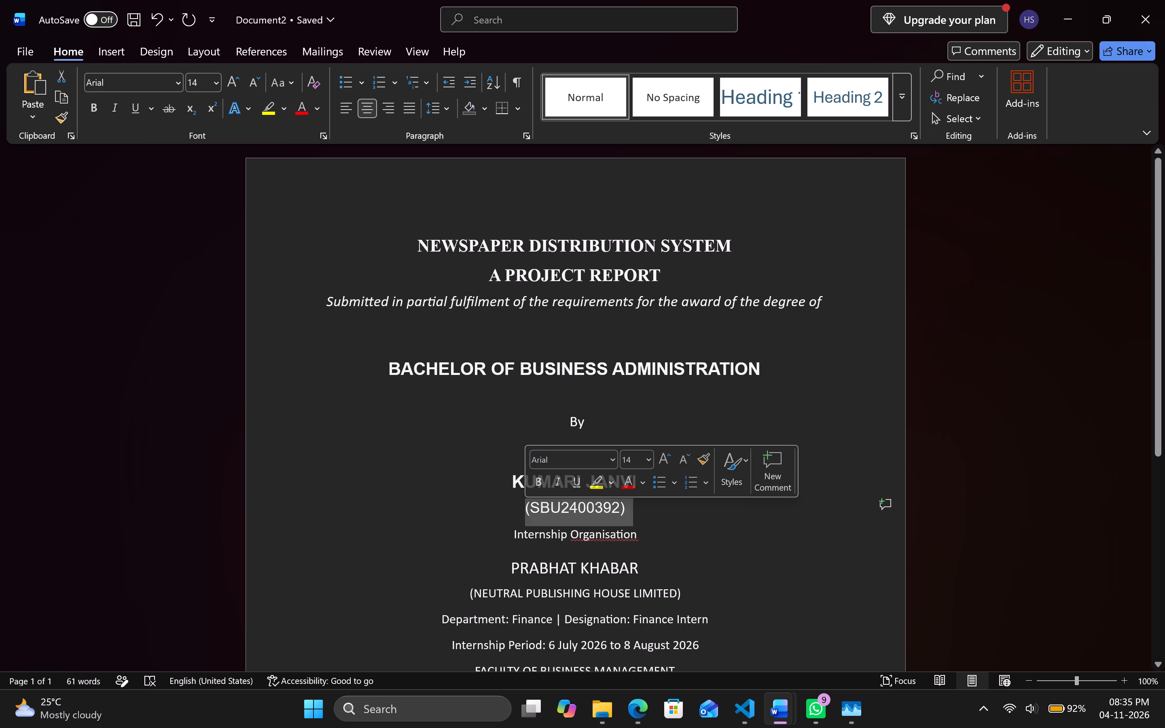
pyautogui.click(536, 485)
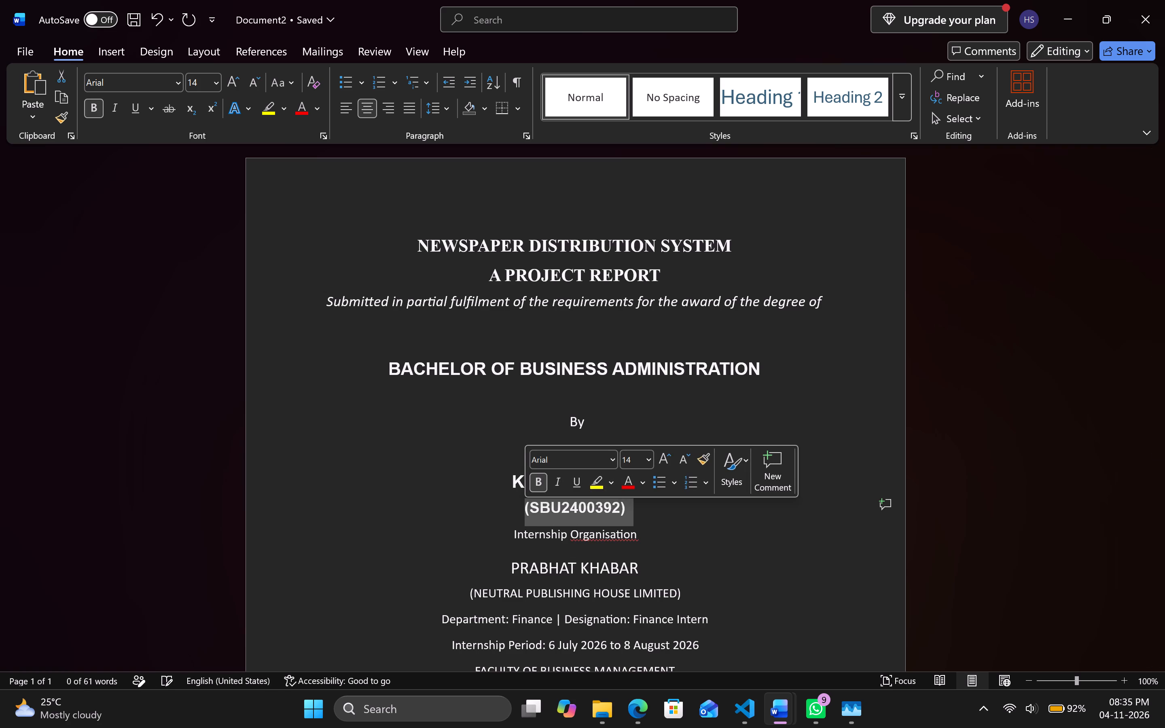
# Insert a blank line between the registration number and "Internship Organisation".
pyautogui.click(658, 523)
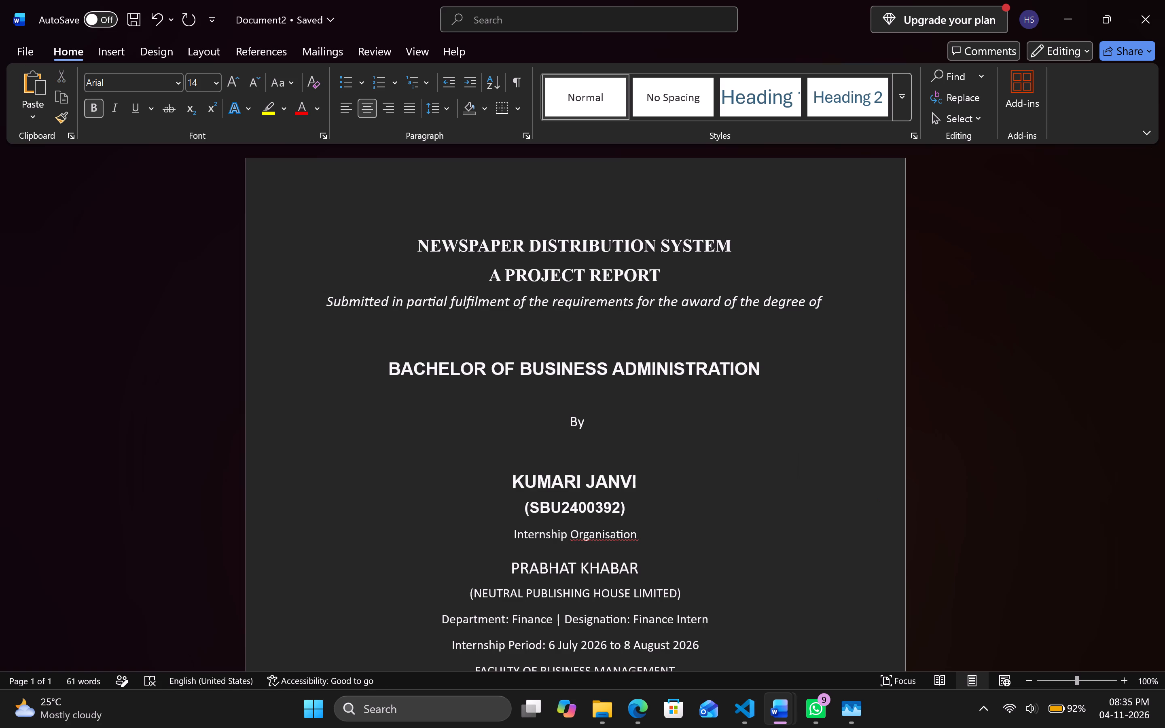
pyautogui.press('Return')
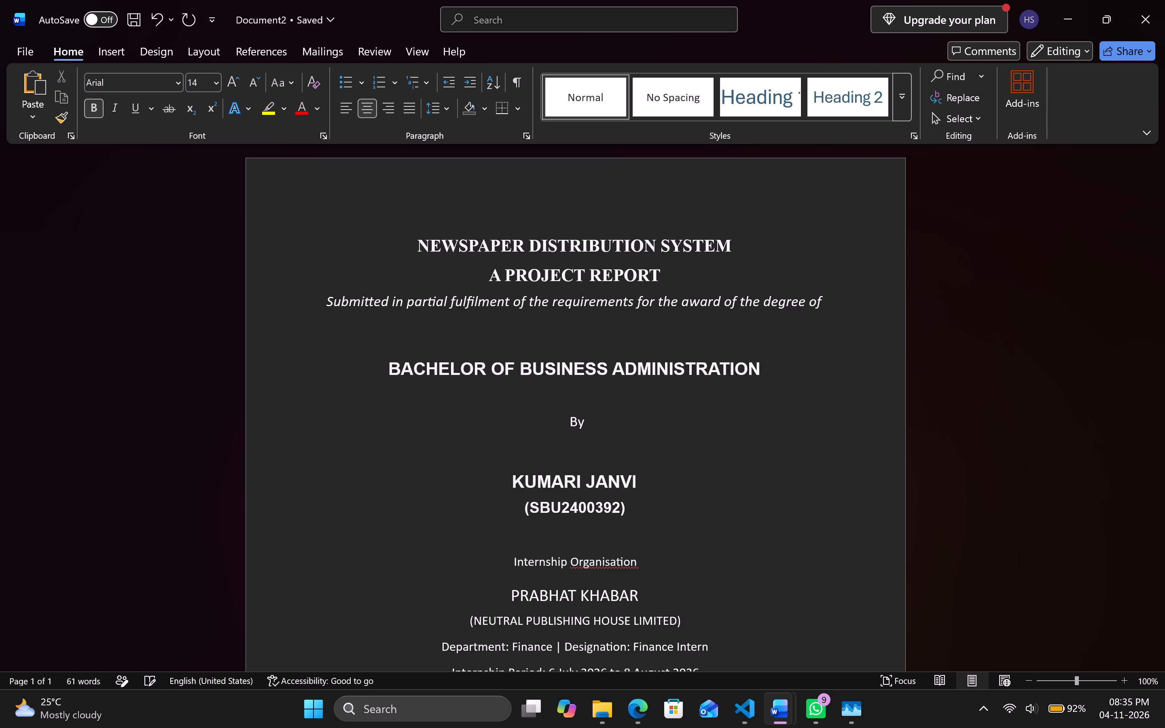
# Select the two title lines "NEWSPAPER DISTRIBUTION SYSTEM" and "A PROJECT REPORT" together.
pyautogui.click(665, 270)
pyautogui.moveTo(667, 271); pyautogui.dragTo(589, 249)
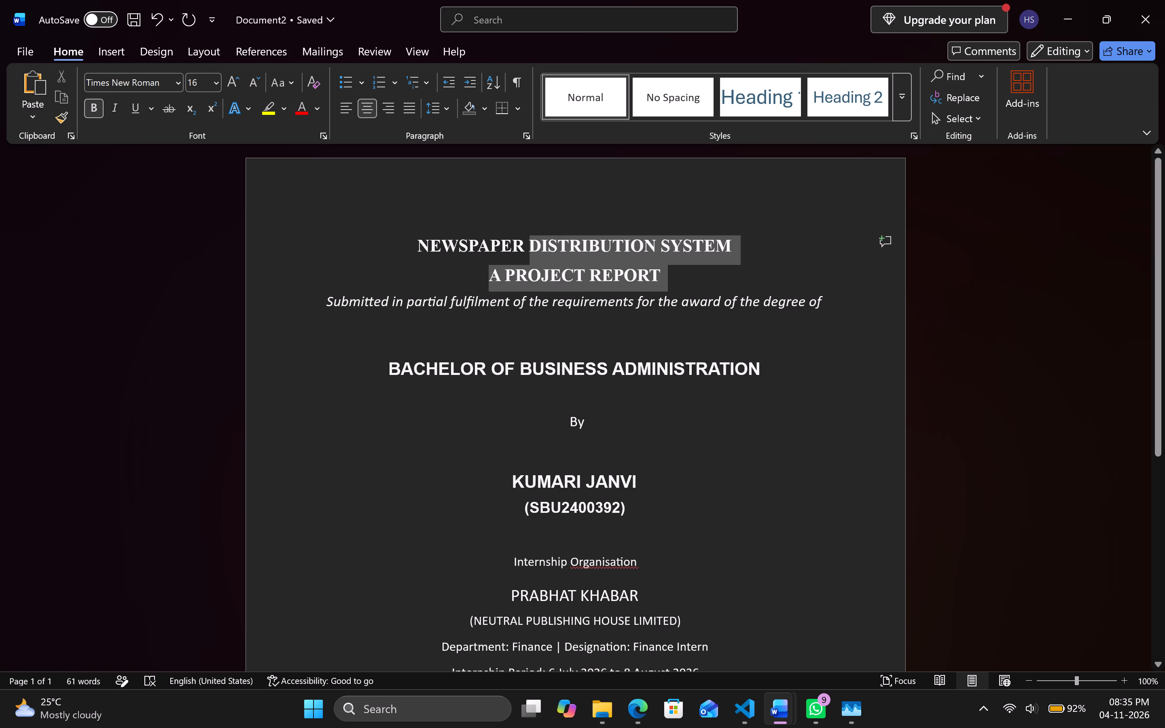
pyautogui.moveTo(589, 249); pyautogui.dragTo(491, 246)
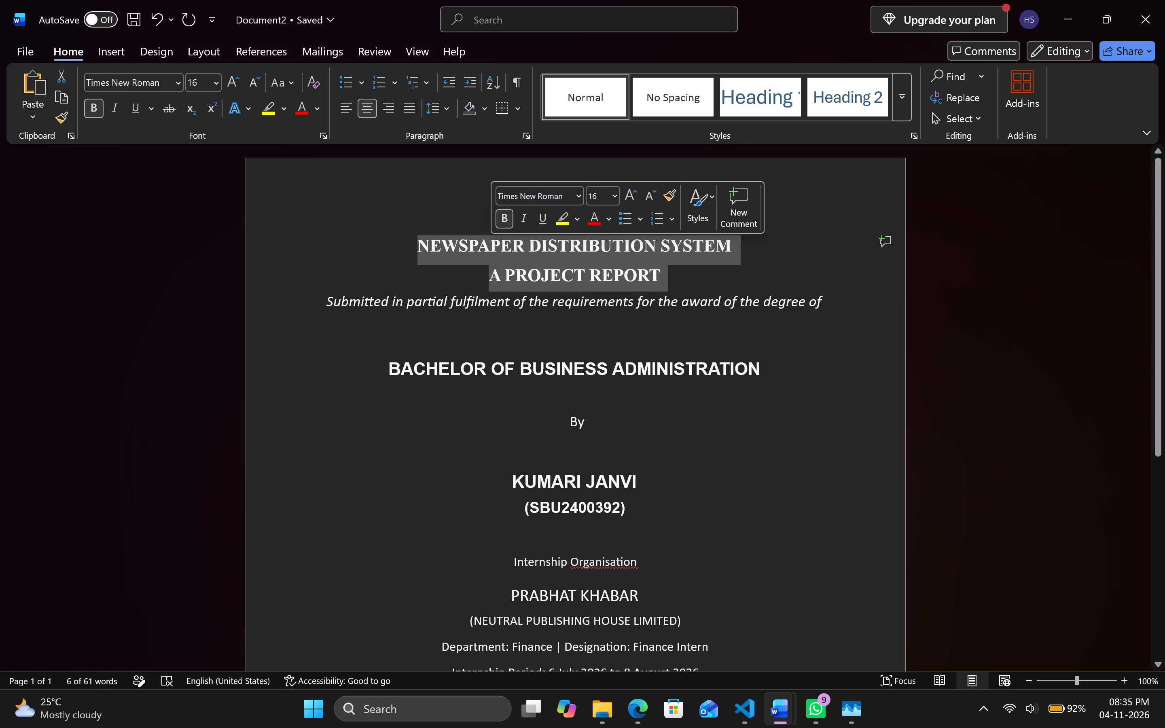
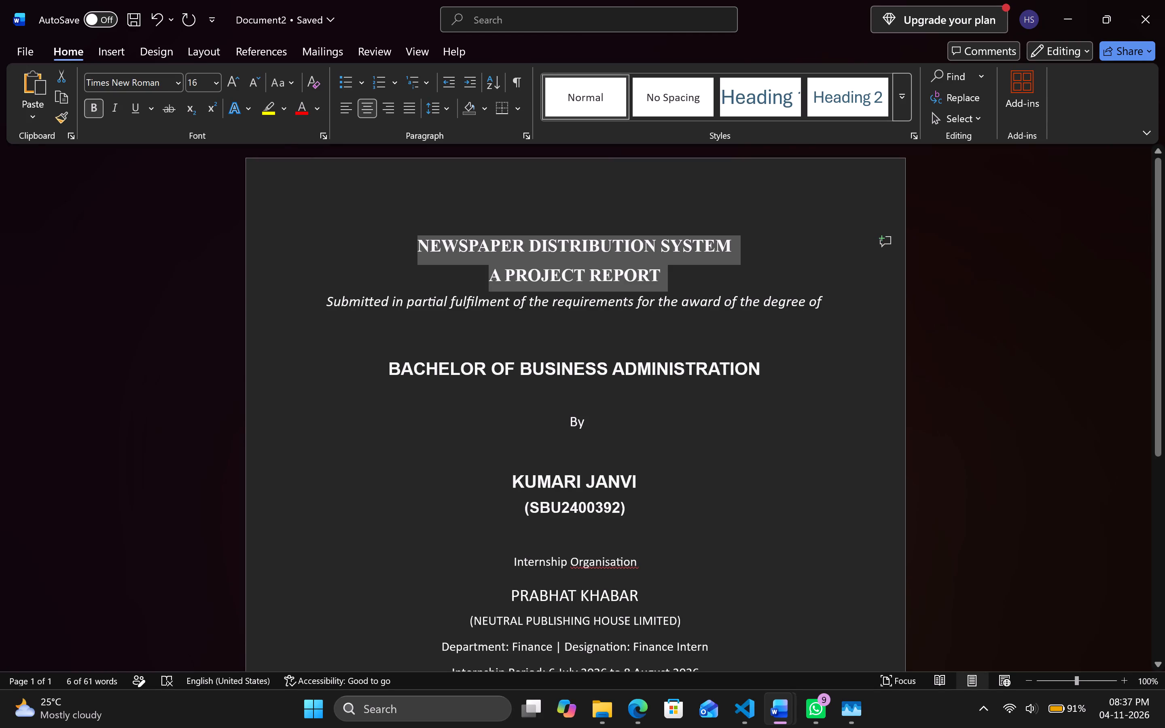
# Set only the title line "NEWSPAPER DISTRIBUTION SYSTEM" to 14 pt Arial.
pyautogui.click(730, 236)
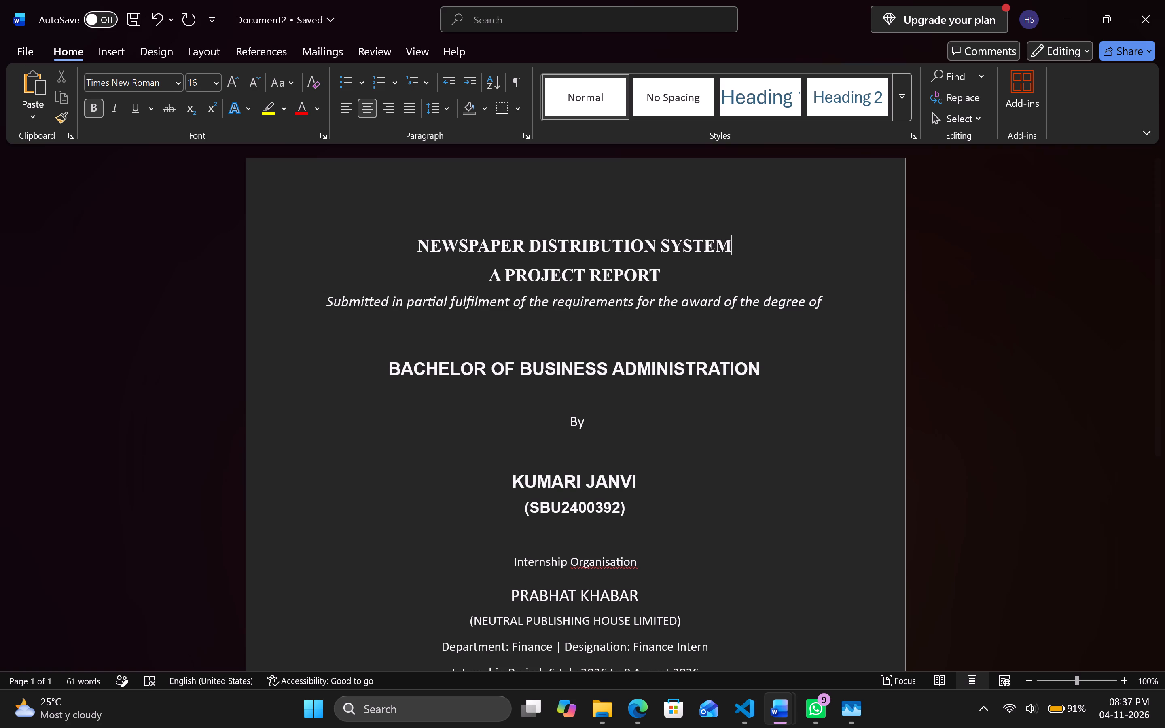
pyautogui.moveTo(735, 243); pyautogui.dragTo(622, 248)
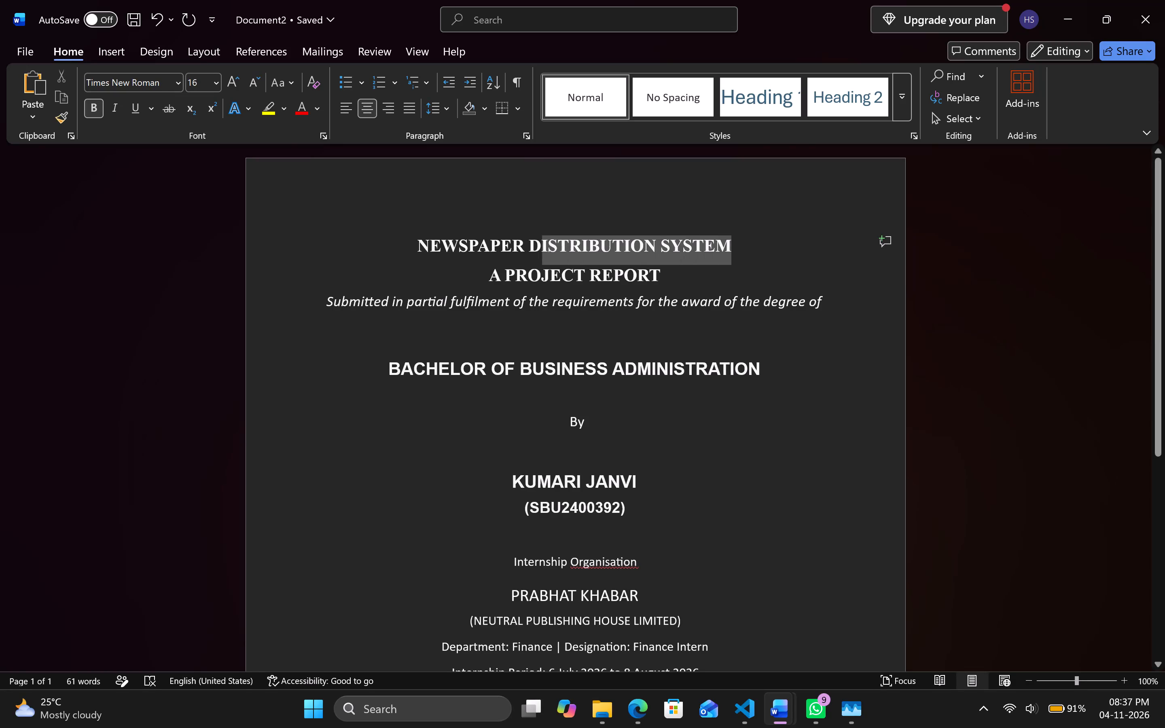
pyautogui.moveTo(622, 248); pyautogui.dragTo(487, 250)
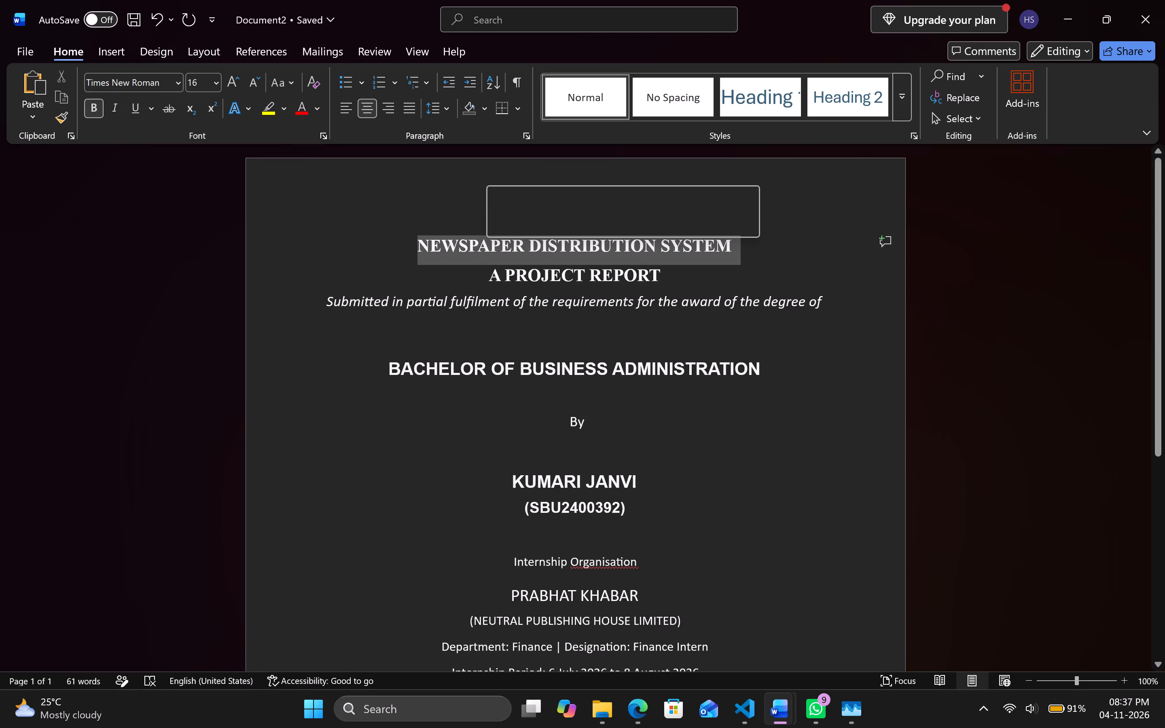
pyautogui.click(610, 194)
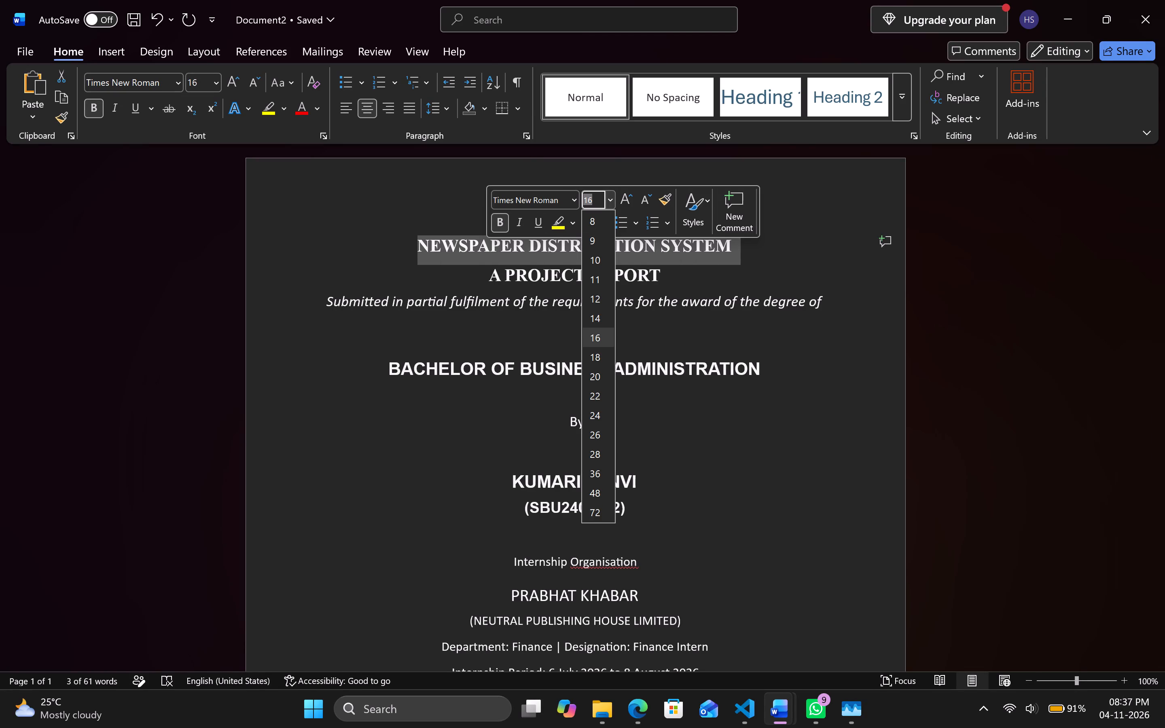
pyautogui.click(599, 316)
pyautogui.click(571, 206)
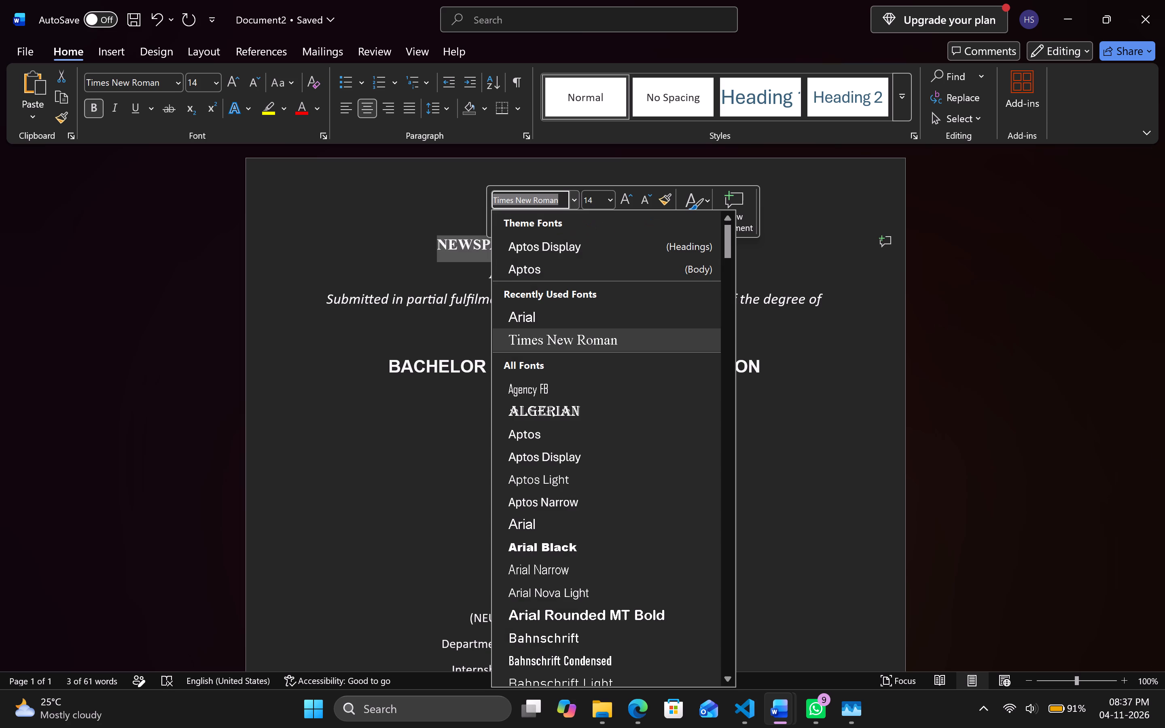
pyautogui.click(541, 312)
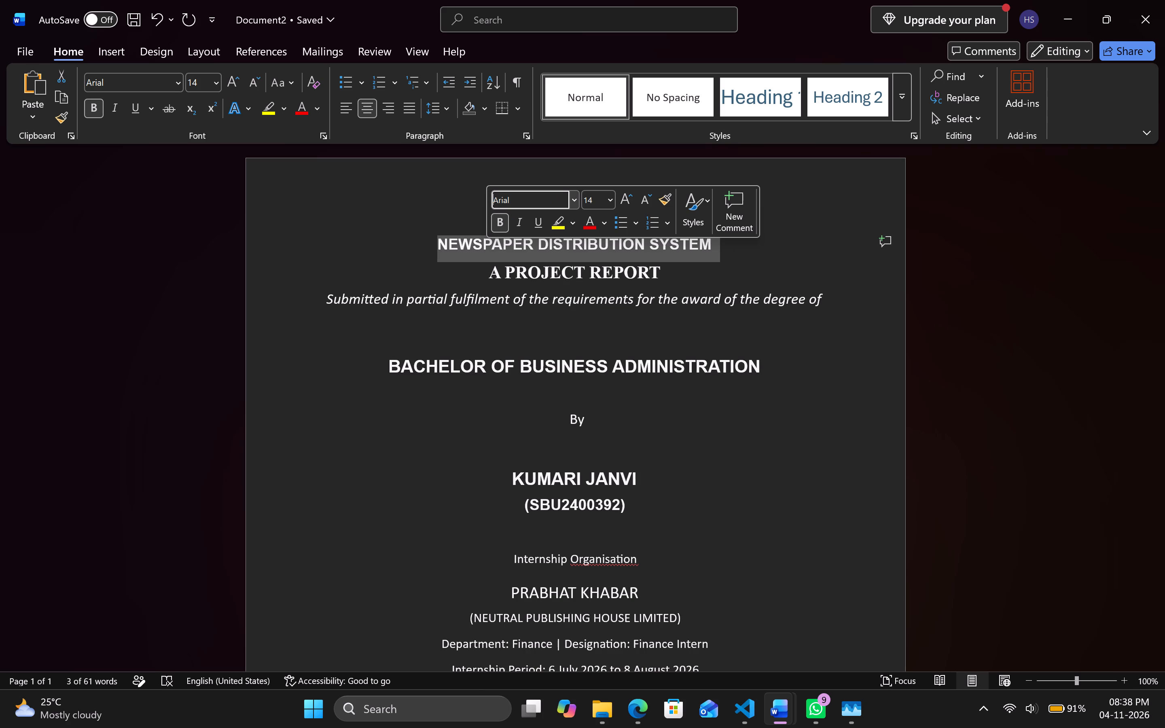
# Insert two blank lines between "NEWSPAPER DISTRIBUTION SYSTEM" and "A PROJECT REPORT".
pyautogui.click(710, 240)
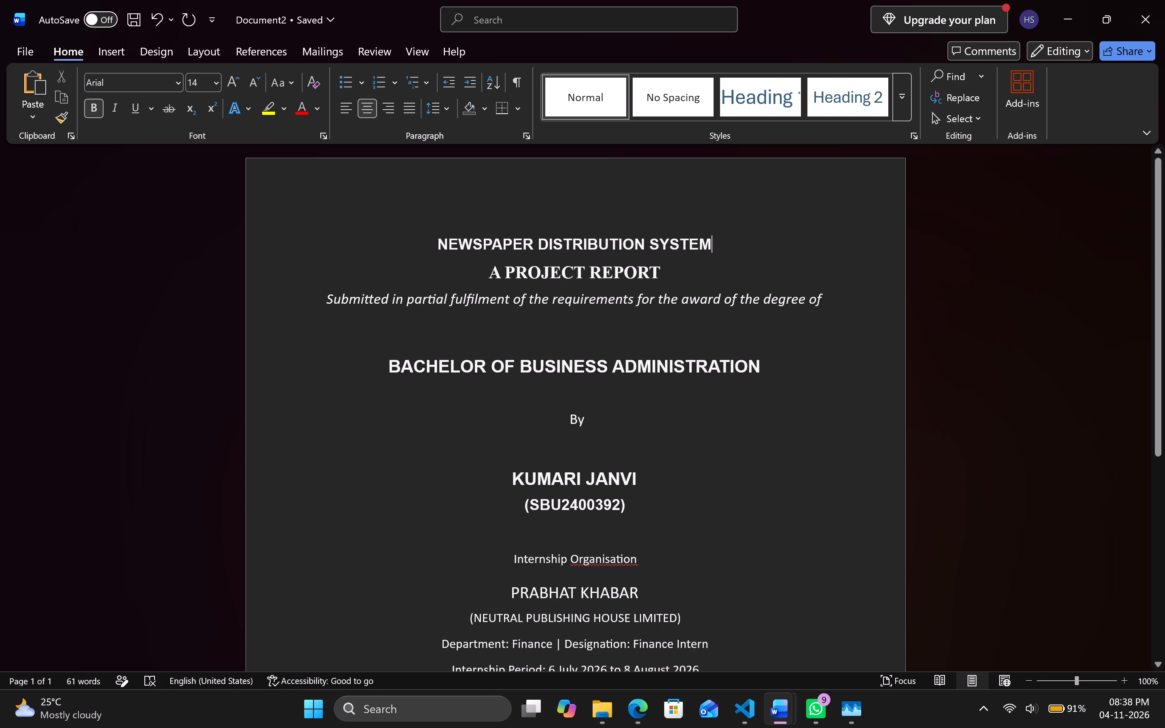
pyautogui.press('Return')
pyautogui.press('Return')
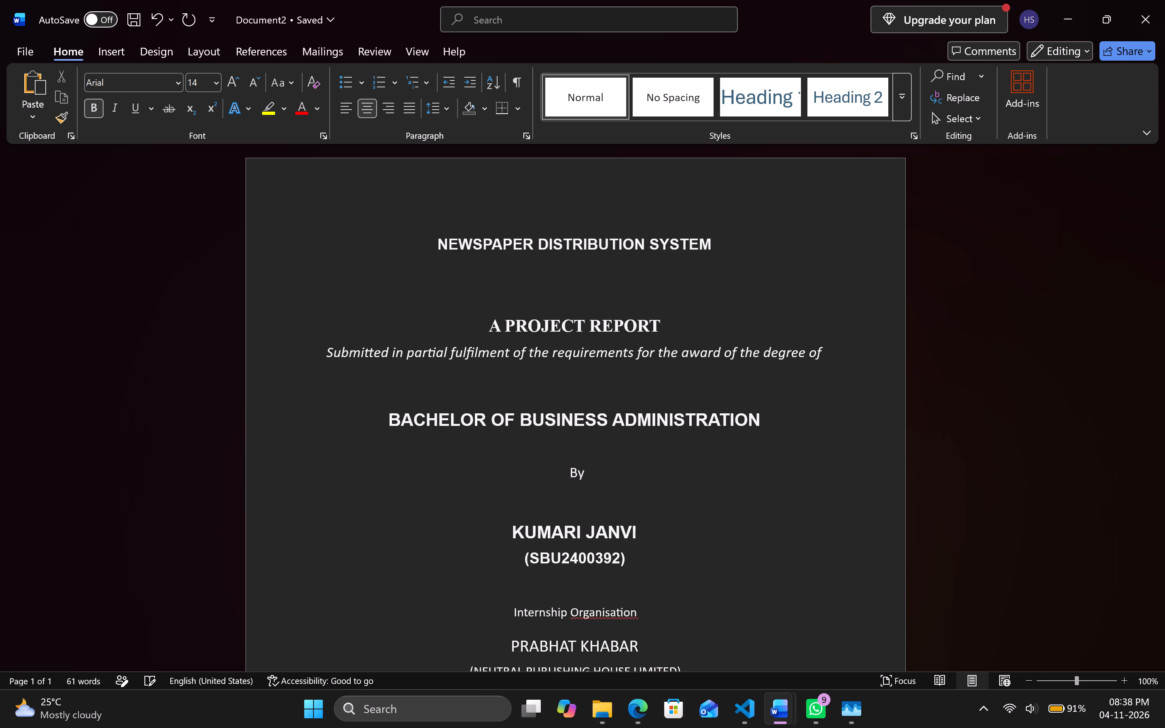
# Remove the bold formatting from the words "PROJECT REPORT" in the second title line.
pyautogui.click(675, 321)
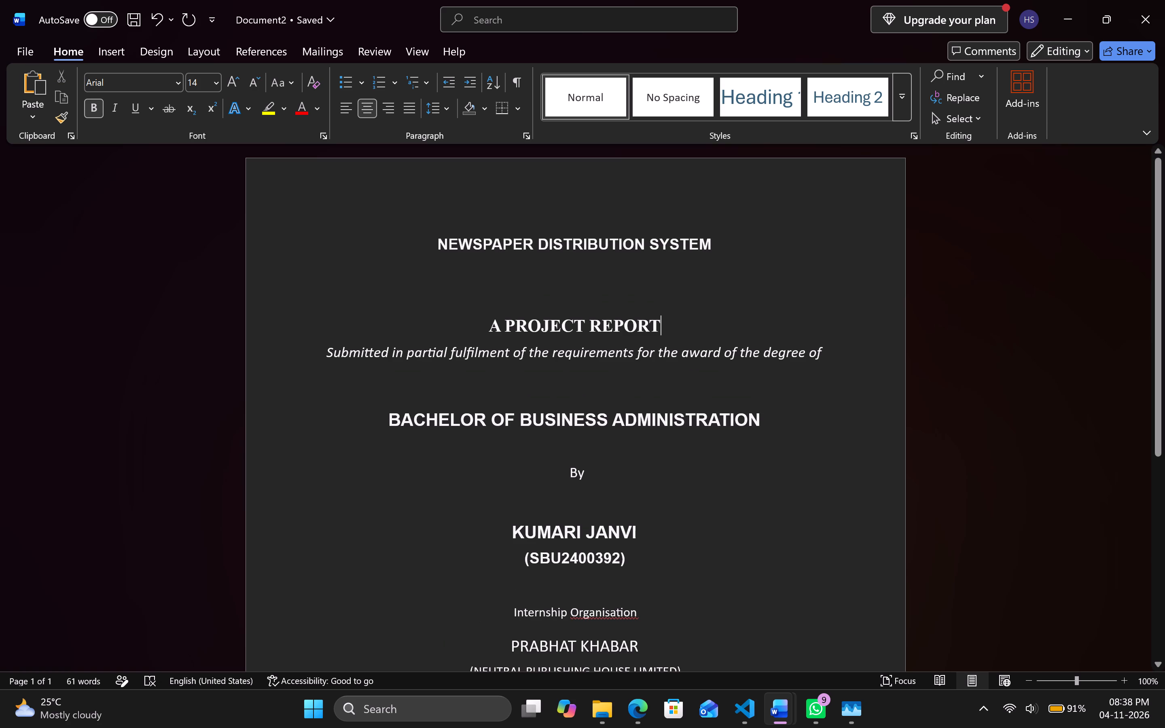
pyautogui.moveTo(675, 321); pyautogui.dragTo(593, 327)
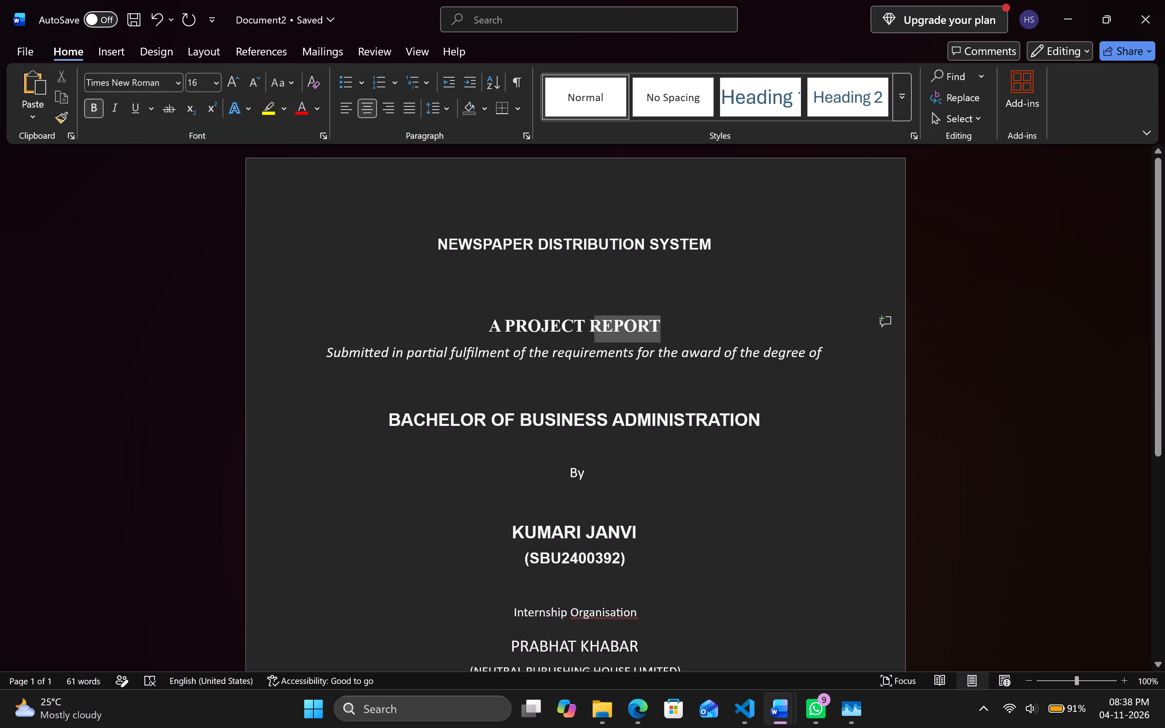
pyautogui.moveTo(593, 327); pyautogui.dragTo(489, 343)
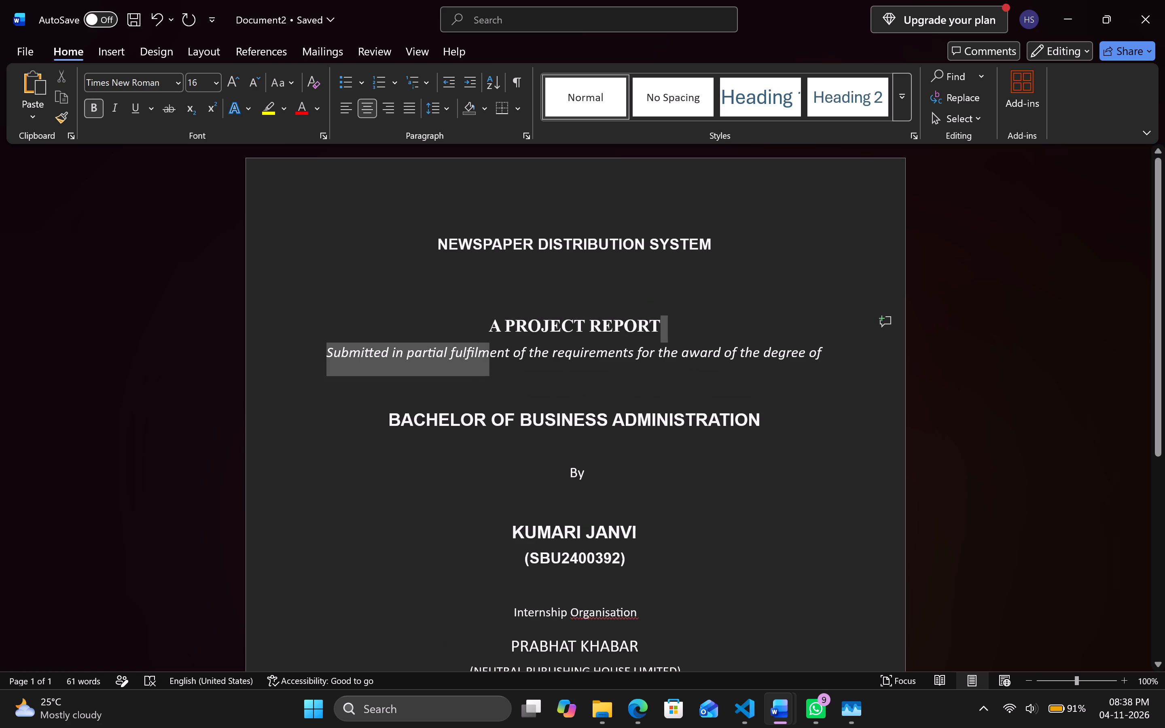
pyautogui.moveTo(489, 343); pyautogui.dragTo(483, 353)
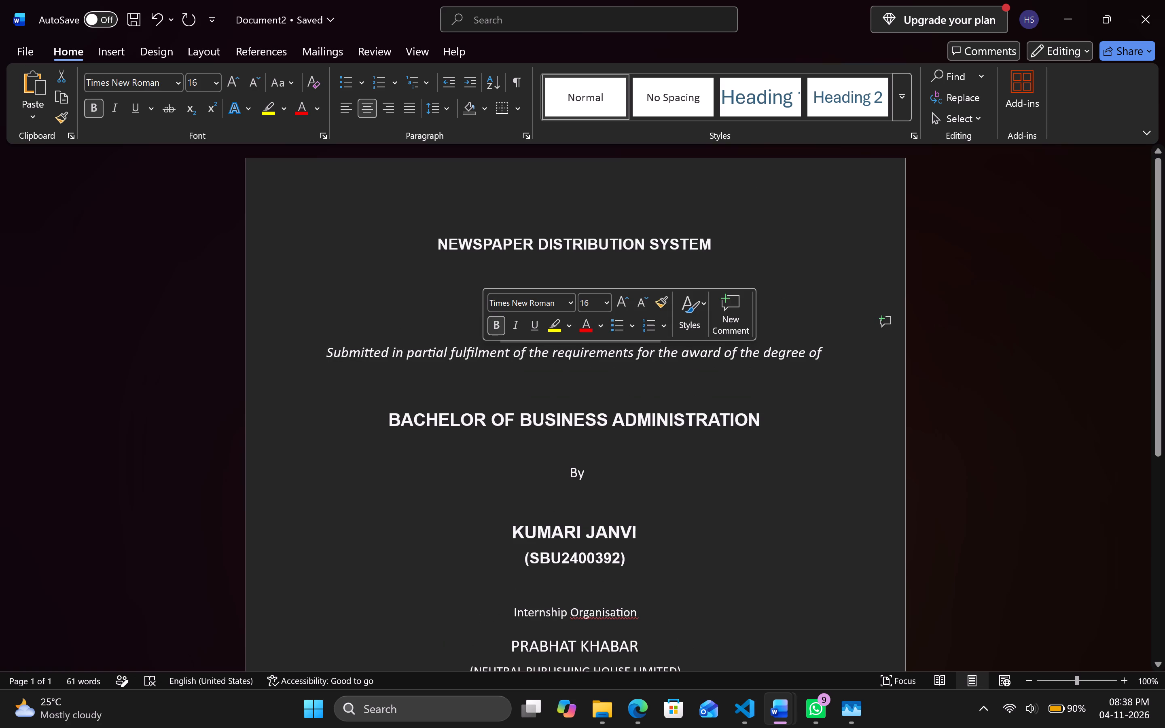
pyautogui.click(500, 327)
pyautogui.click(470, 320)
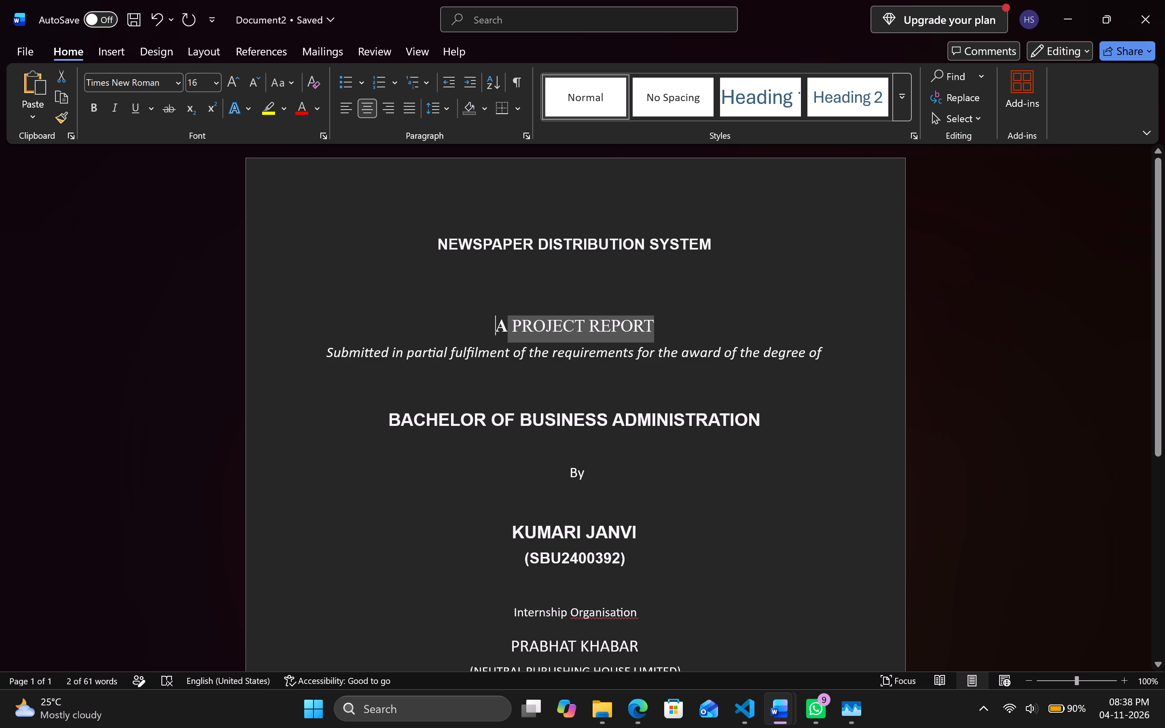
# Set the "A PROJECT REPORT" line and the italic "Submitted in partial fulfilment" sentence to 16 pt Times New Roman.
pyautogui.click(489, 322)
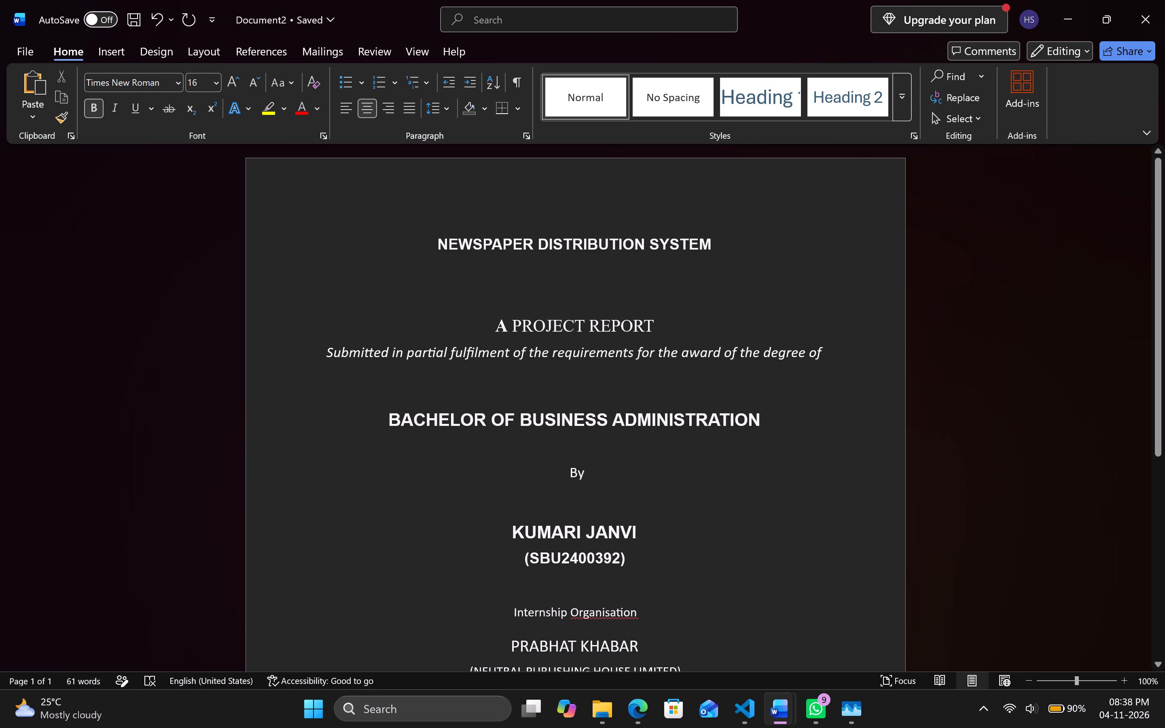
pyautogui.moveTo(489, 322); pyautogui.dragTo(639, 353)
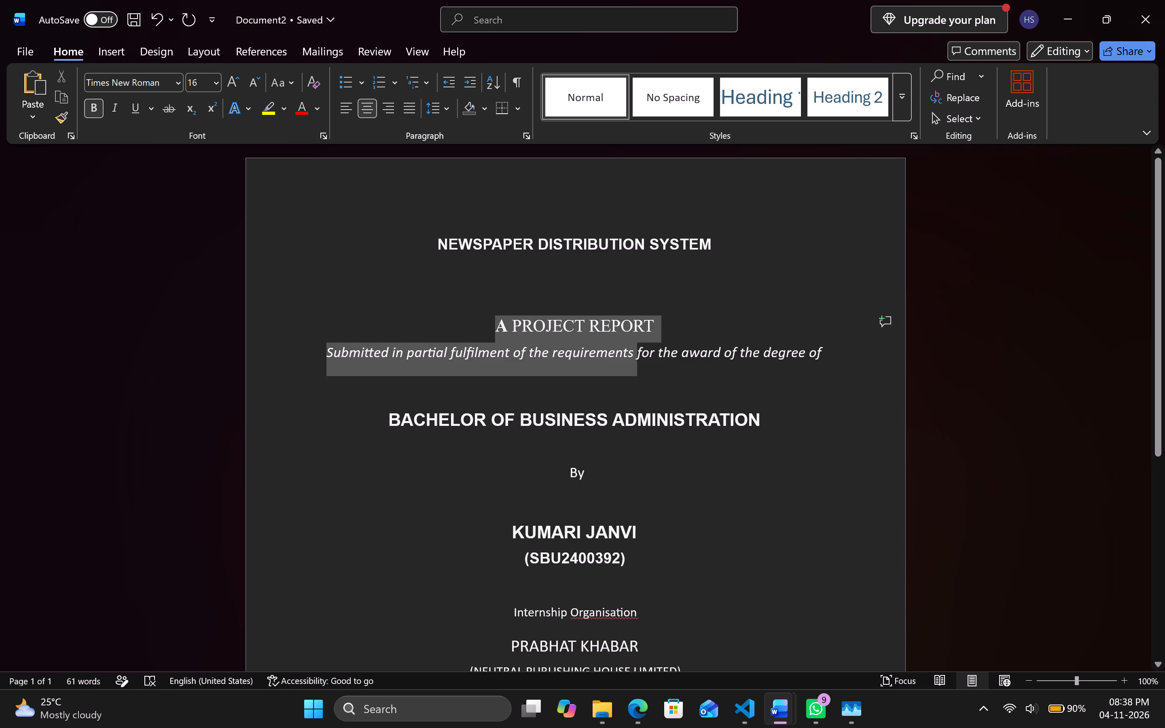
pyautogui.moveTo(639, 353); pyautogui.dragTo(820, 354)
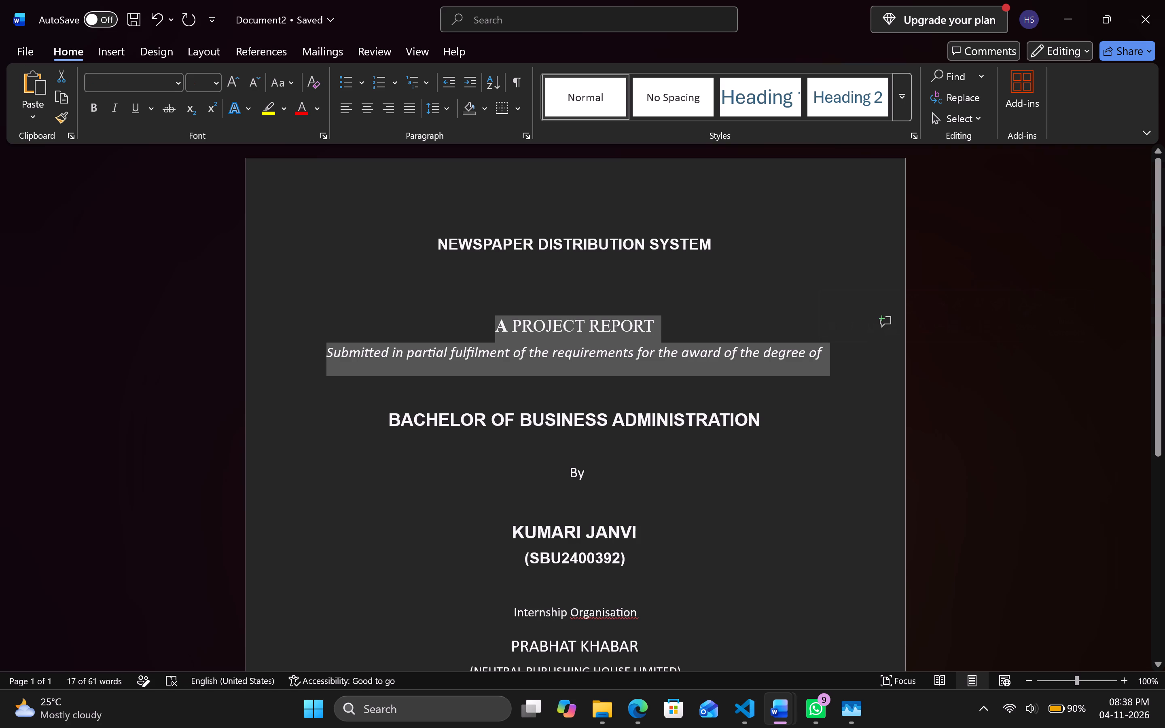
pyautogui.click(217, 85)
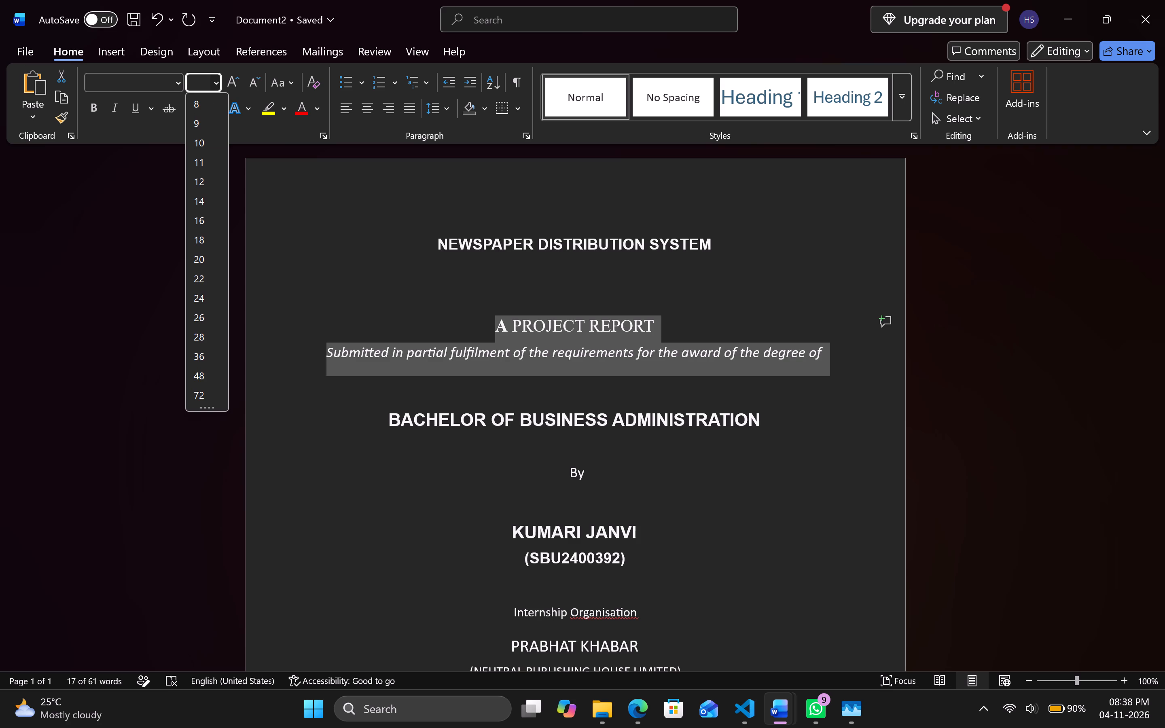
pyautogui.click(203, 215)
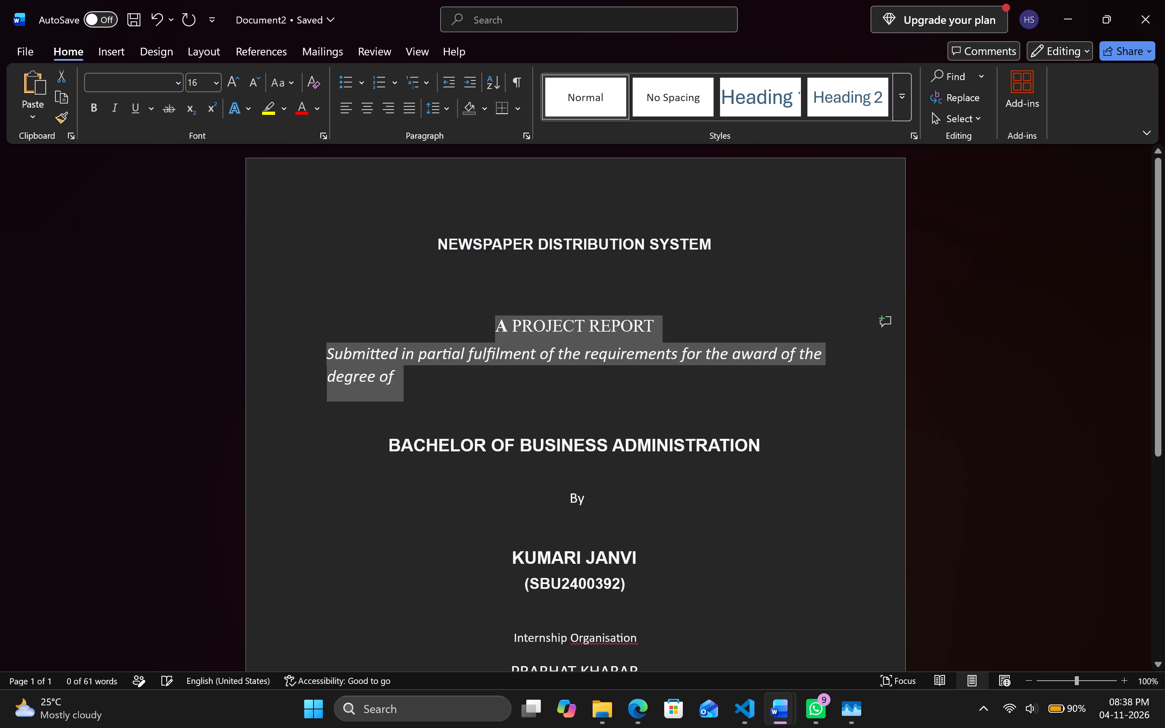
pyautogui.click(179, 83)
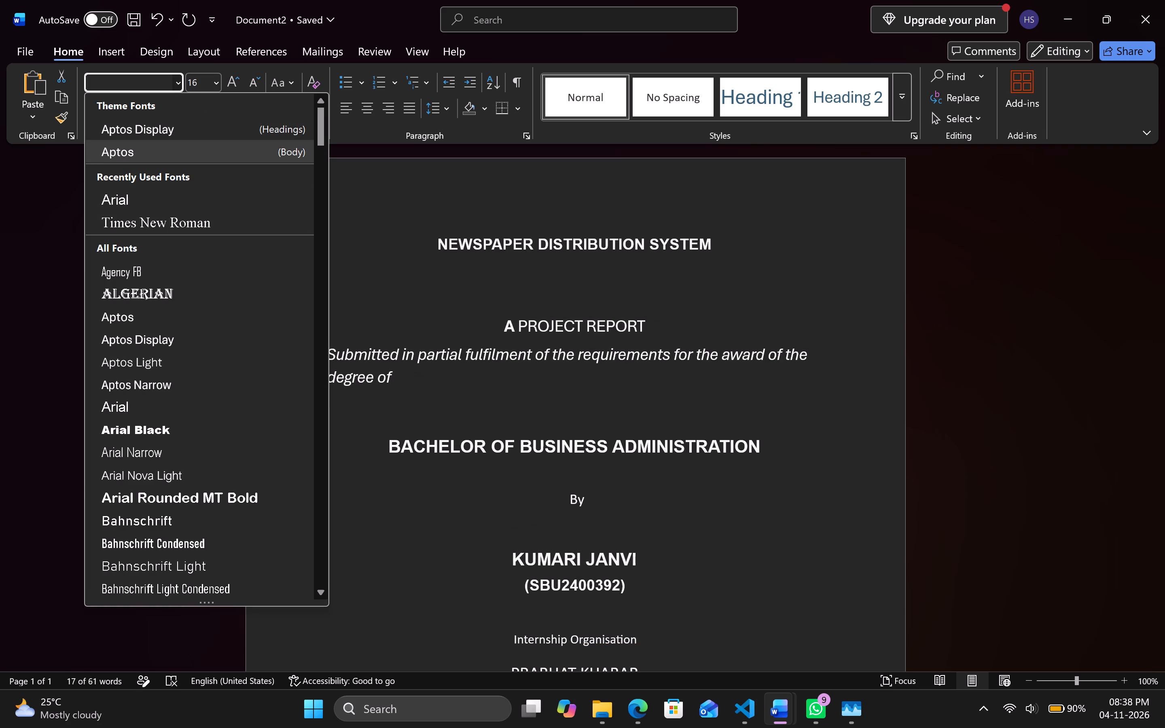
pyautogui.click(157, 216)
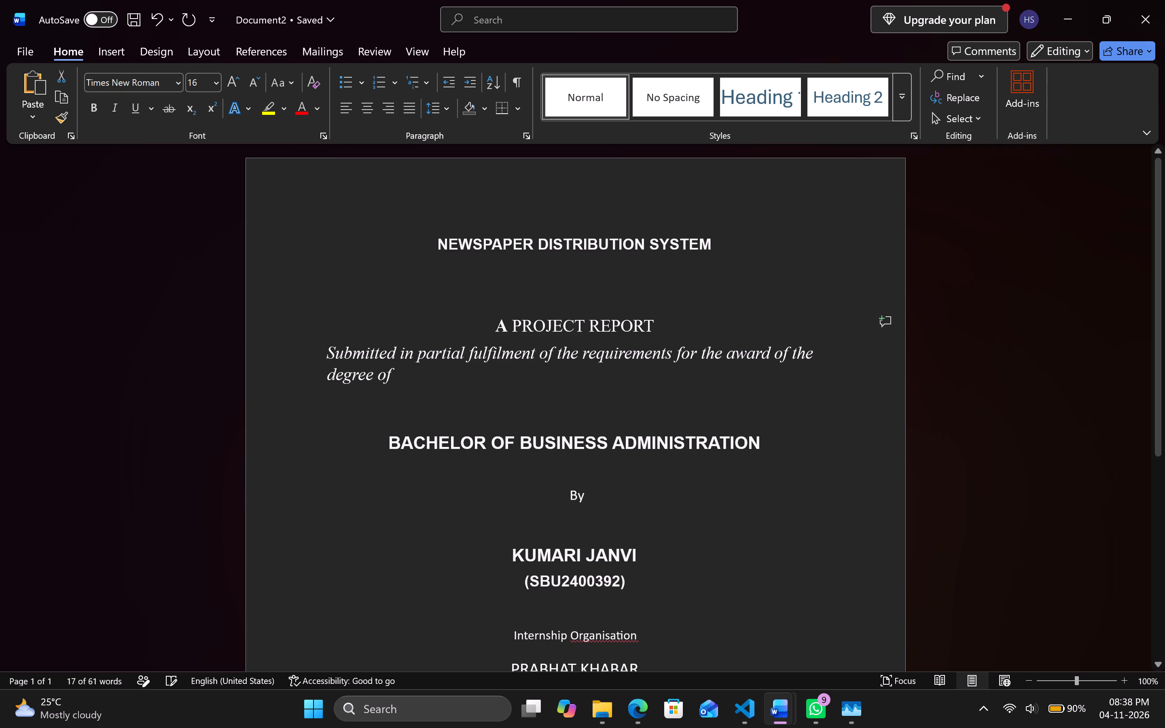
pyautogui.click(476, 292)
pyautogui.click(543, 329)
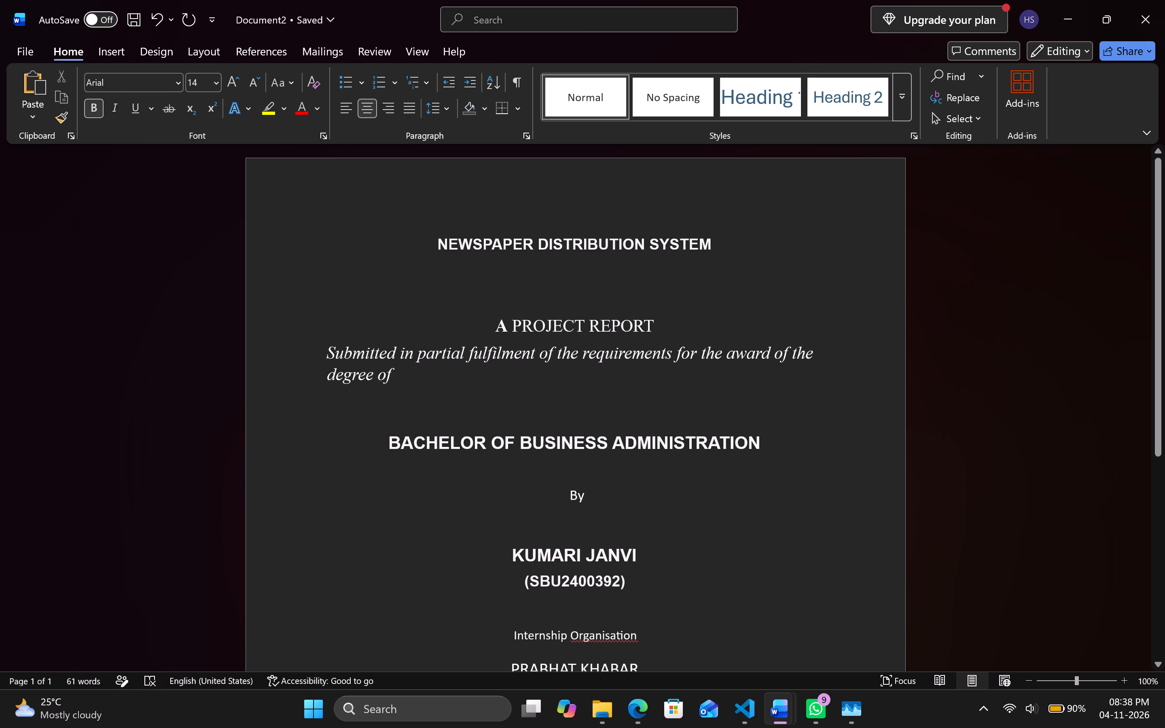
# Remove the remaining bold from the "A PROJECT REPORT" line so the whole line is regular weight.
pyautogui.click(657, 321)
pyautogui.moveTo(657, 321); pyautogui.dragTo(513, 326)
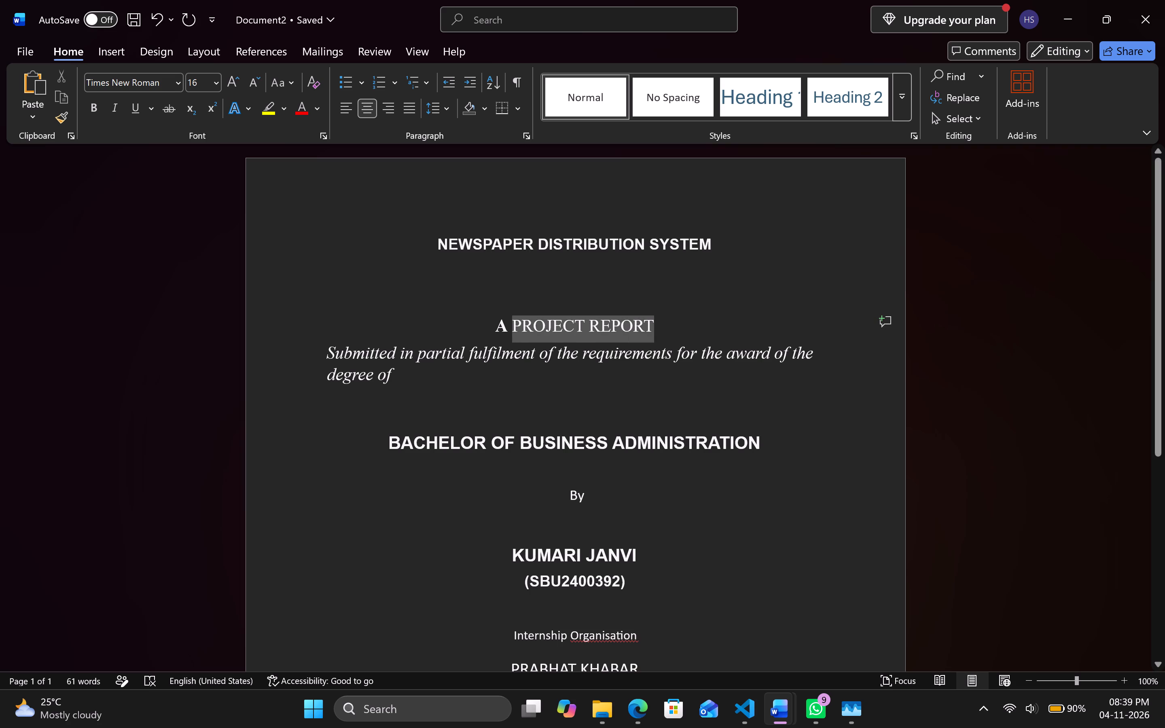
pyautogui.moveTo(513, 326); pyautogui.dragTo(502, 324)
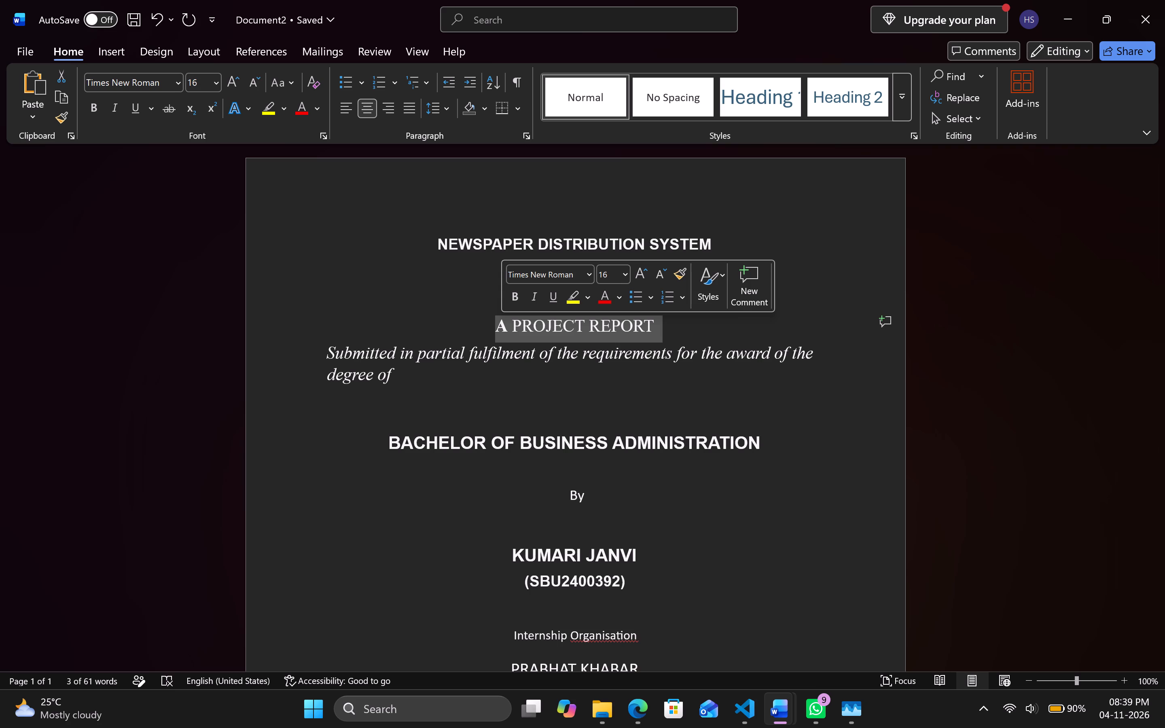
pyautogui.click(521, 292)
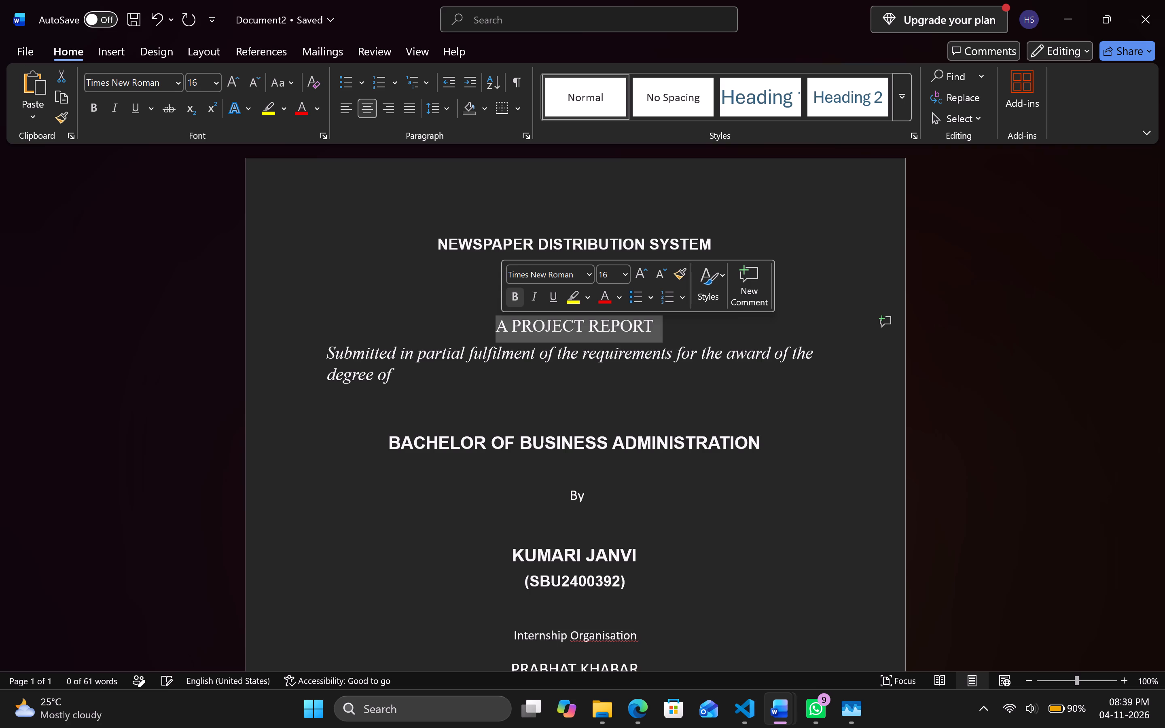
pyautogui.click(514, 351)
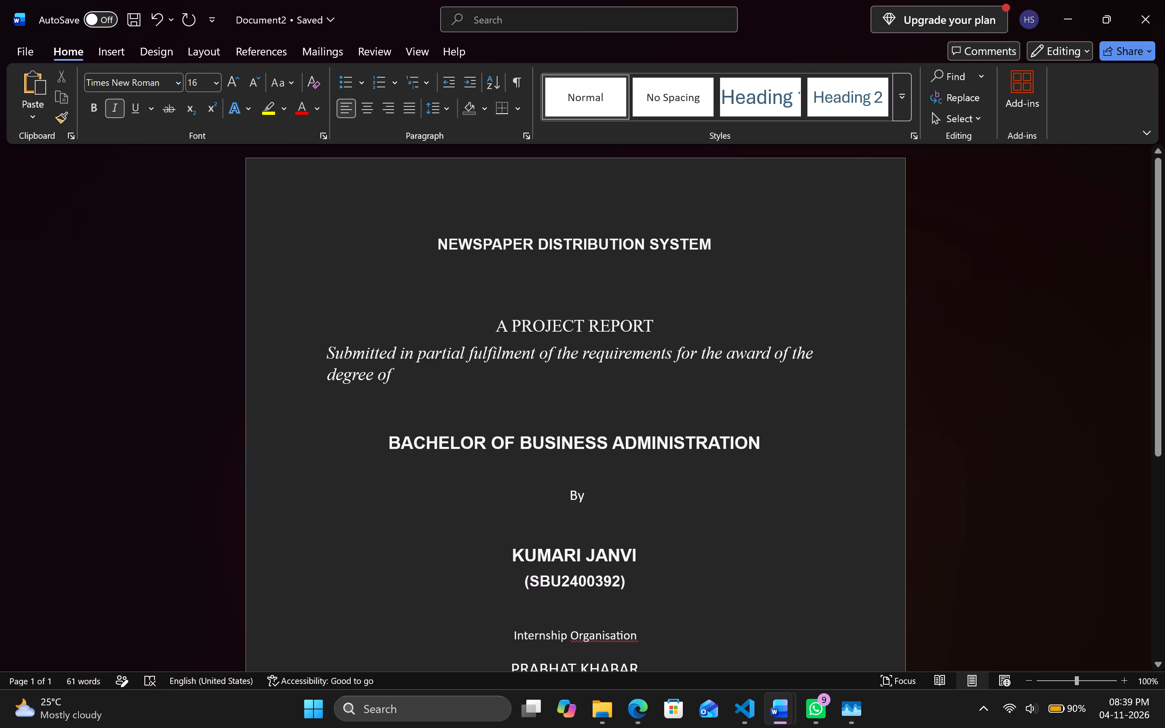
# Replace the capitalised words after "A" in the second title line so it reads "A Project Report".
pyautogui.click(652, 324)
pyautogui.press('BackSpace')
pyautogui.press('BackSpace')
pyautogui.press('BackSpace')
pyautogui.press('BackSpace')
pyautogui.press('BackSpace')
pyautogui.press('BackSpace')
pyautogui.press('BackSpace')
pyautogui.press('BackSpace')
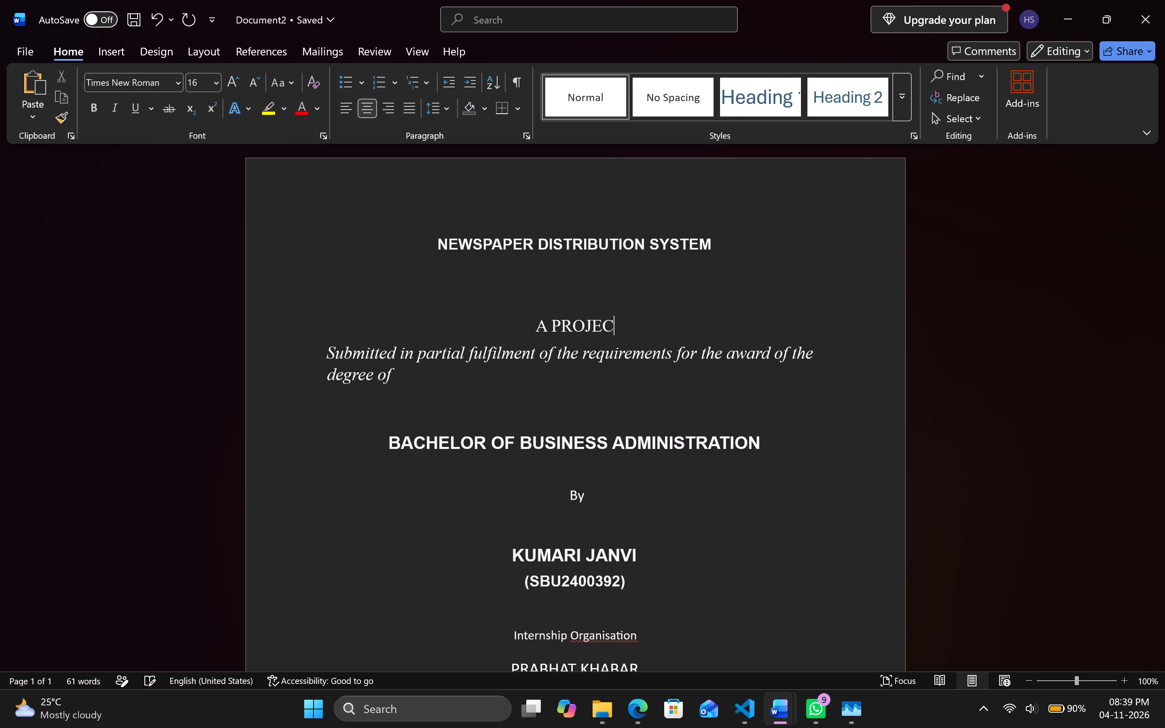
pyautogui.press('BackSpace')
pyautogui.press('BackSpace')
pyautogui.press('BackSpace')
pyautogui.press('BackSpace')
pyautogui.press('BackSpace')
pyautogui.press('BackSpace')
pyautogui.press('BackSpace')
pyautogui.press('space')
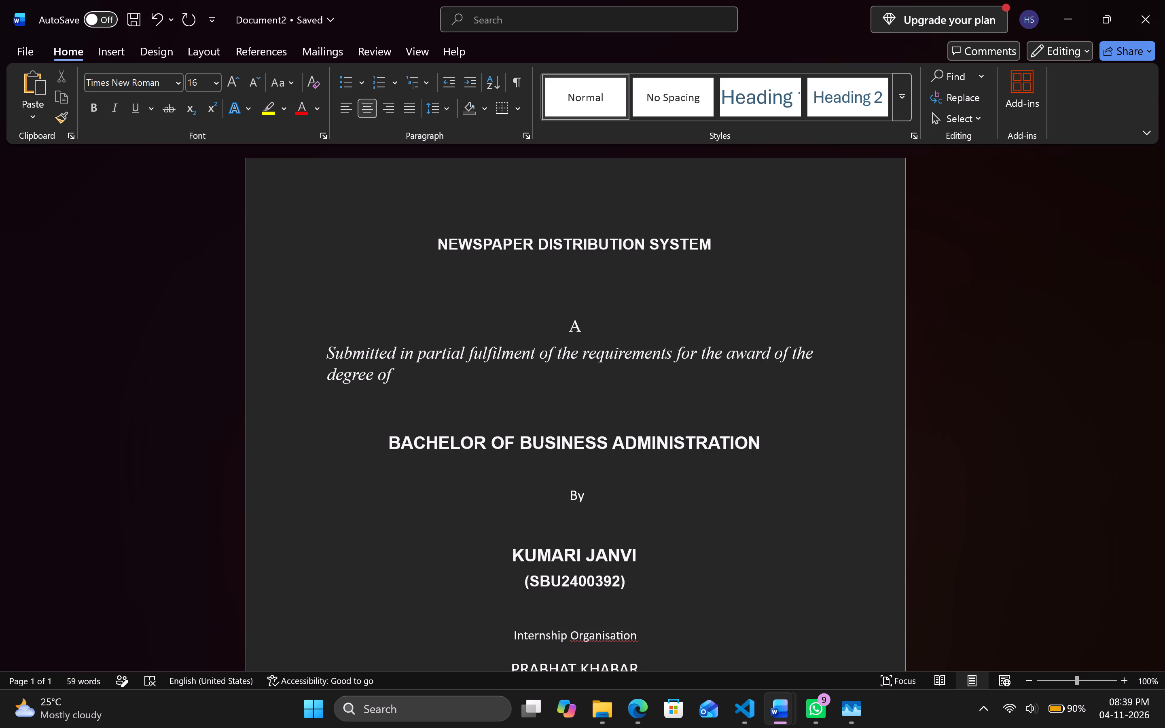
pyautogui.press('p')
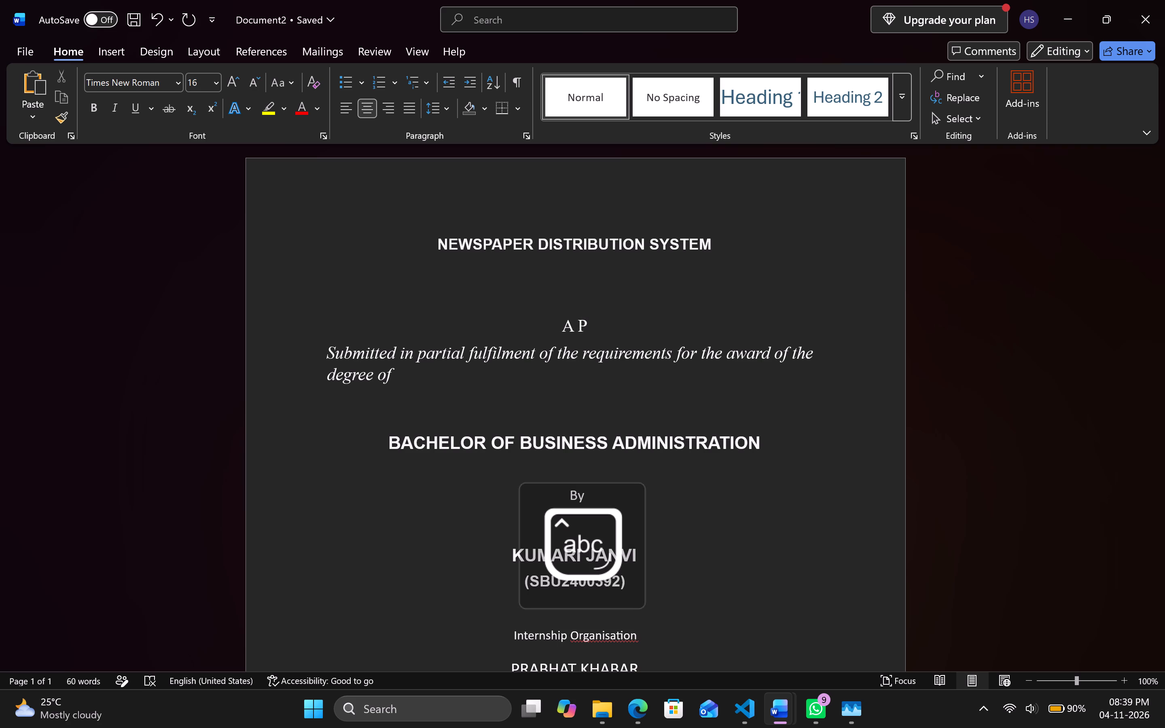
pyautogui.press('r')
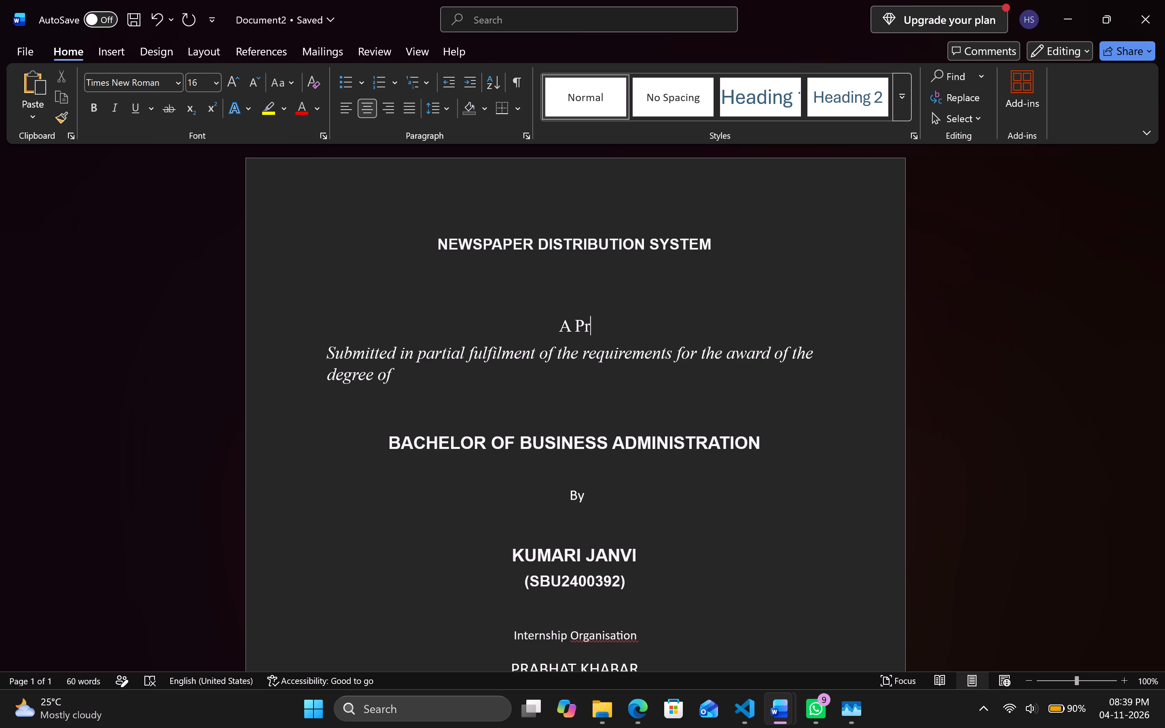
pyautogui.write('oject')
pyautogui.press('space')
pyautogui.hotkey('shift', 'r')
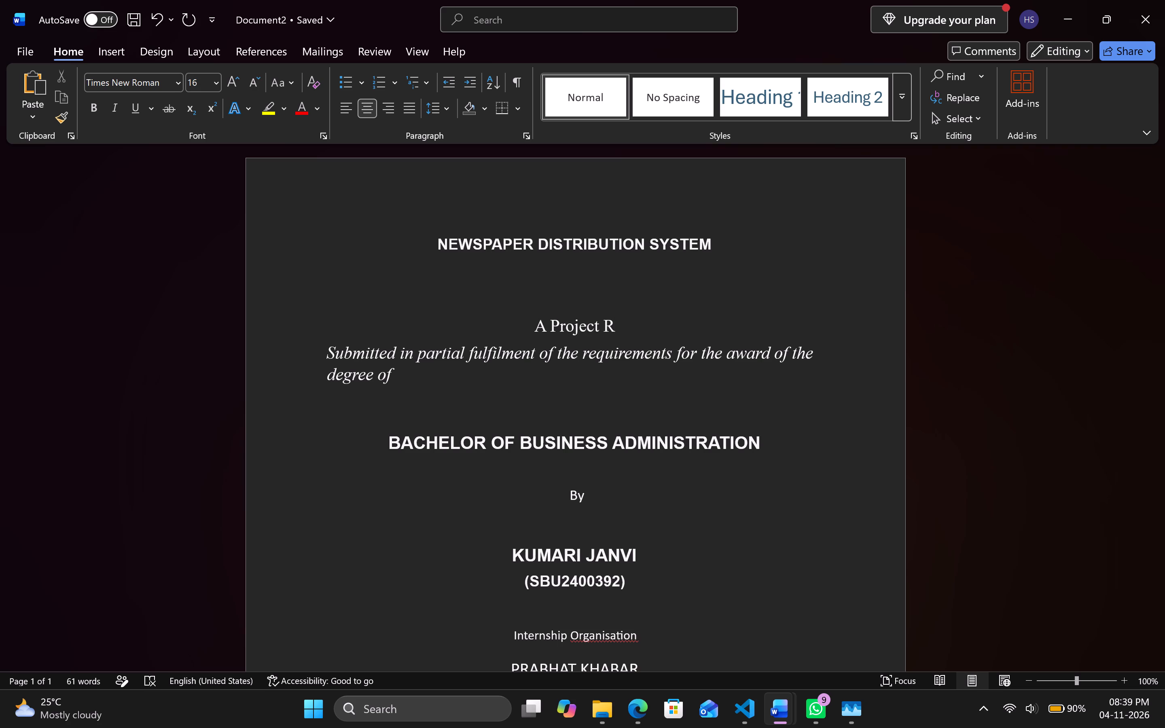
pyautogui.press('e')
pyautogui.write('po')
pyautogui.write('rt')
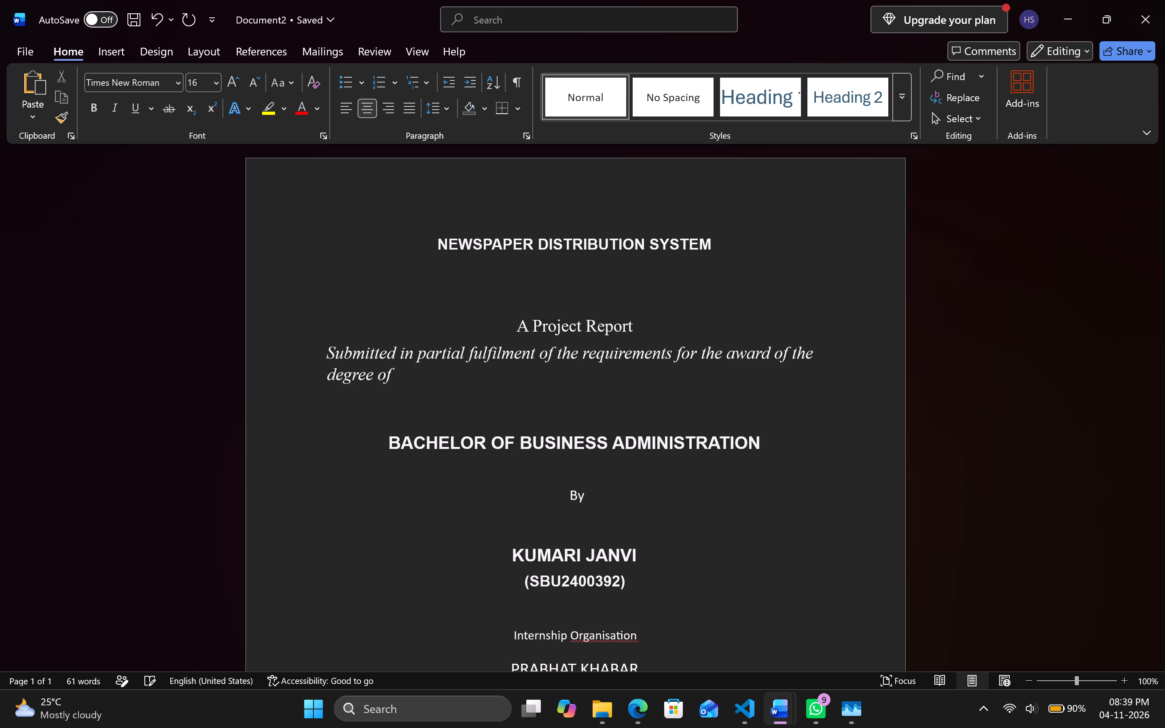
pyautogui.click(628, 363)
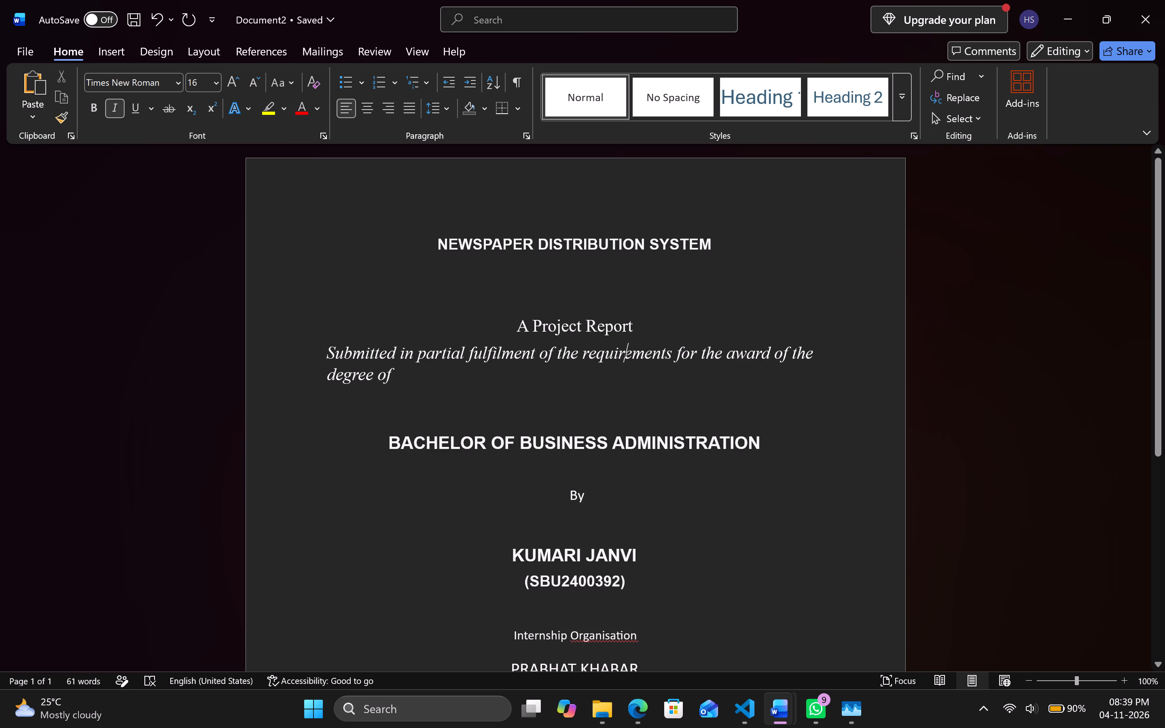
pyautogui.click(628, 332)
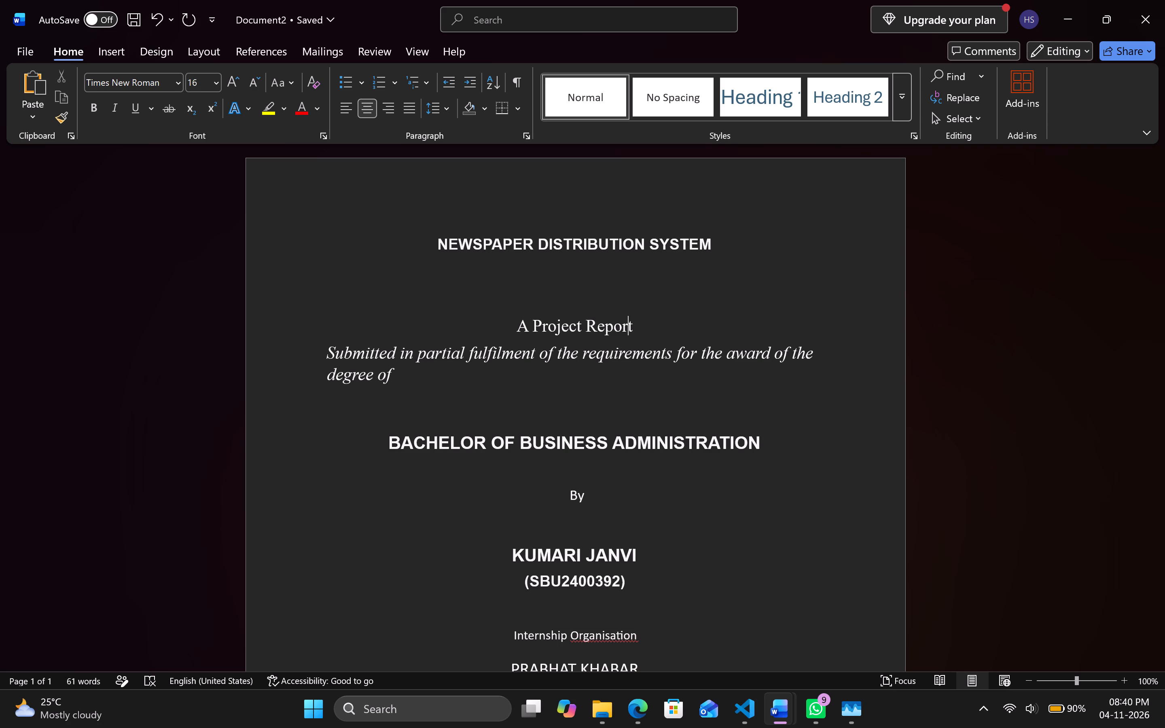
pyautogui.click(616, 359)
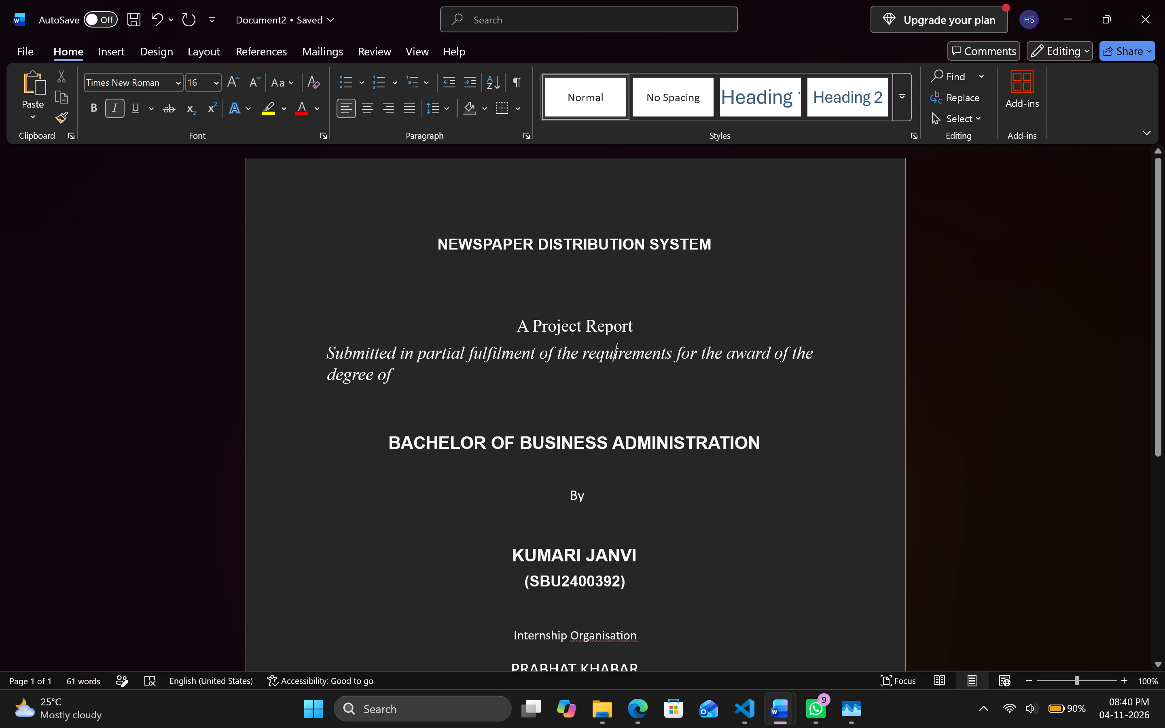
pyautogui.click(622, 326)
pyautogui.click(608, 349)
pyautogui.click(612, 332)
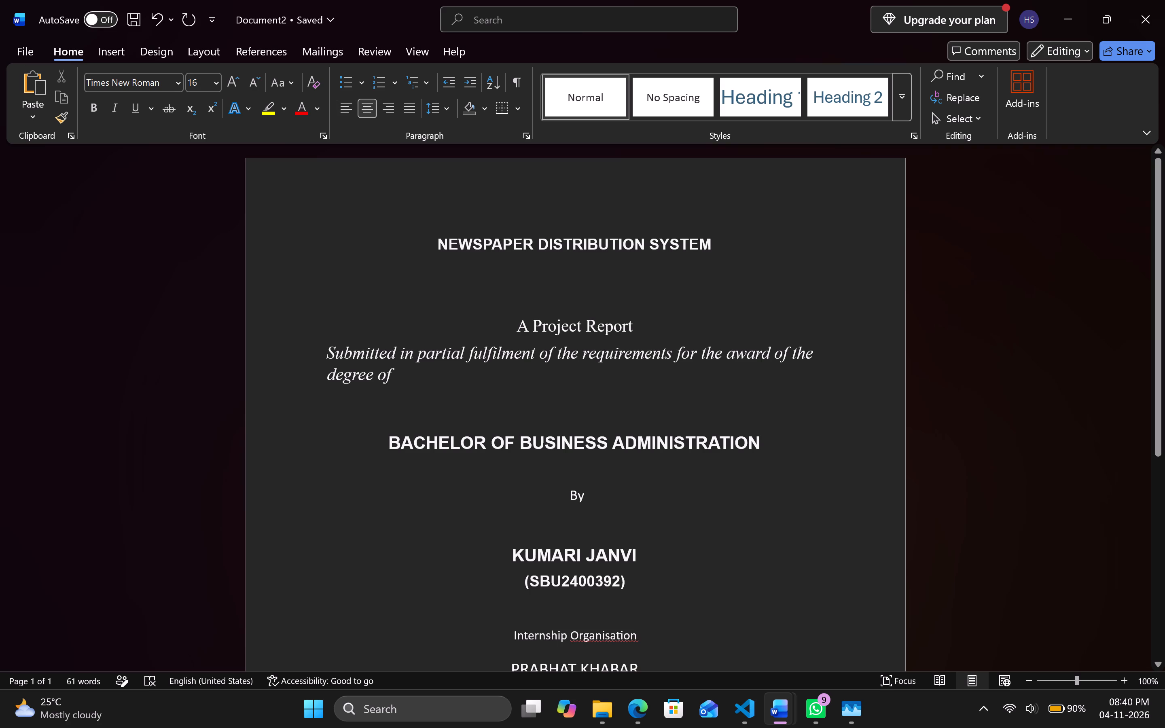
# Italicise the whole "A Project Report" line on the cover page.
pyautogui.click(638, 324)
pyautogui.moveTo(638, 324); pyautogui.dragTo(638, 323)
pyautogui.moveTo(638, 323); pyautogui.dragTo(529, 330)
pyautogui.click(529, 330)
pyautogui.click(107, 108)
pyautogui.click(633, 326)
pyautogui.moveTo(633, 326); pyautogui.dragTo(532, 320)
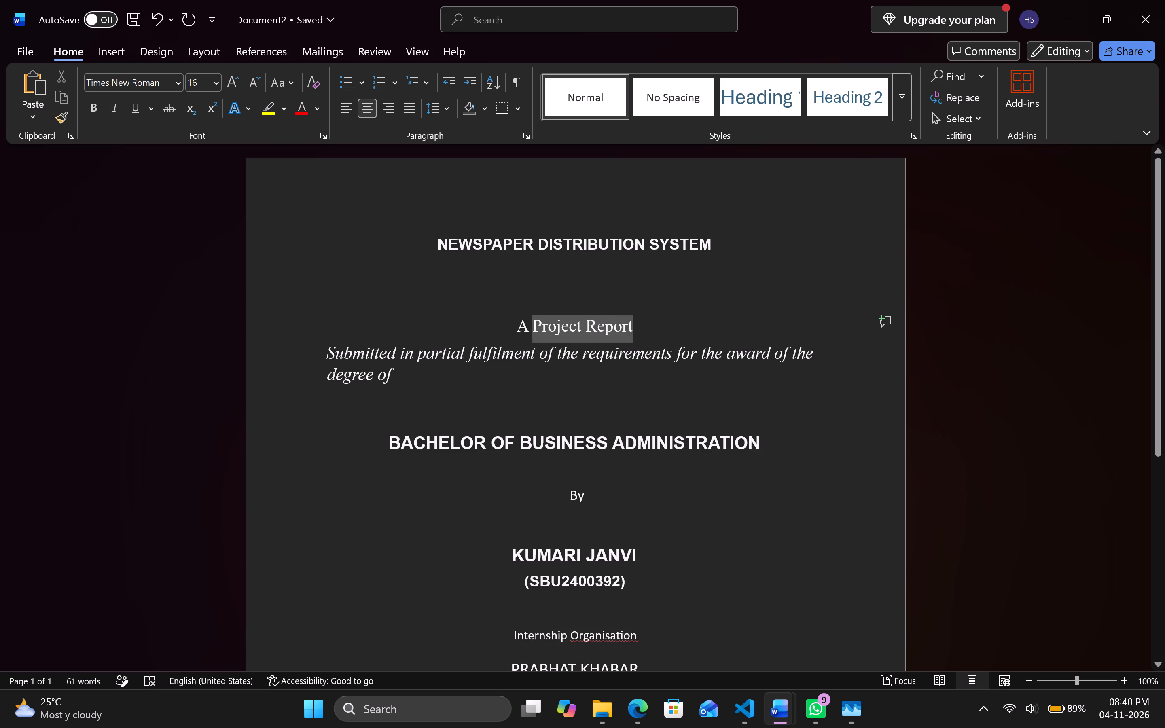
pyautogui.moveTo(532, 320); pyautogui.dragTo(523, 320)
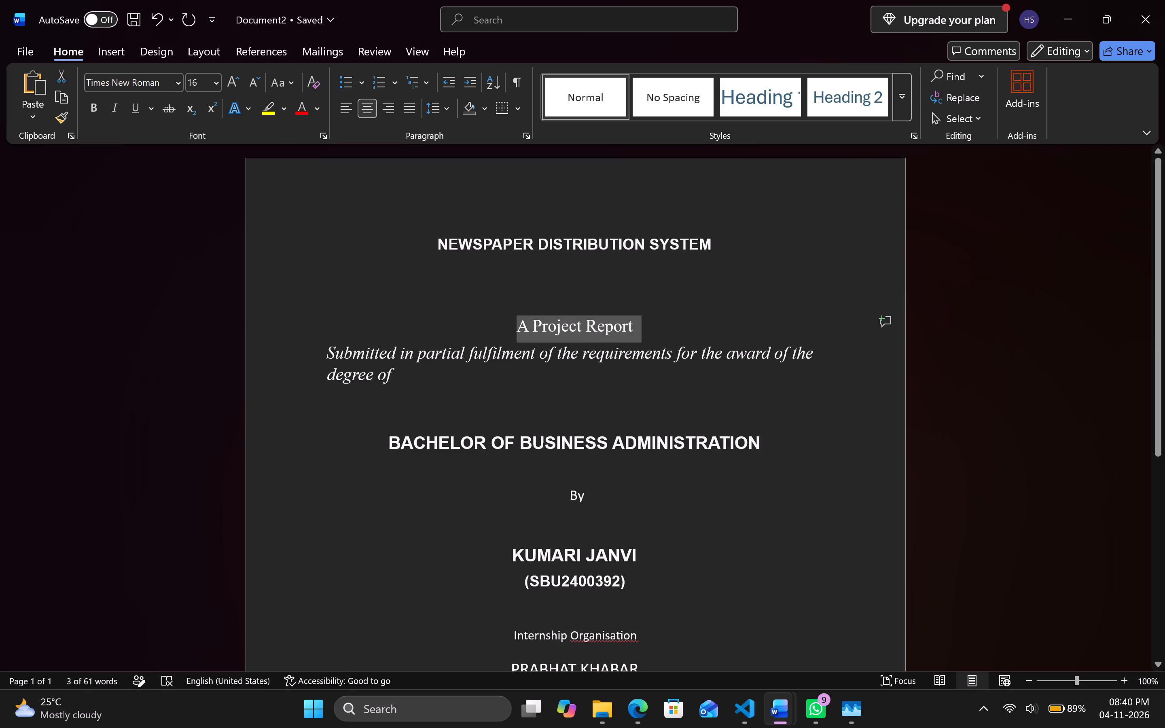
pyautogui.click(109, 114)
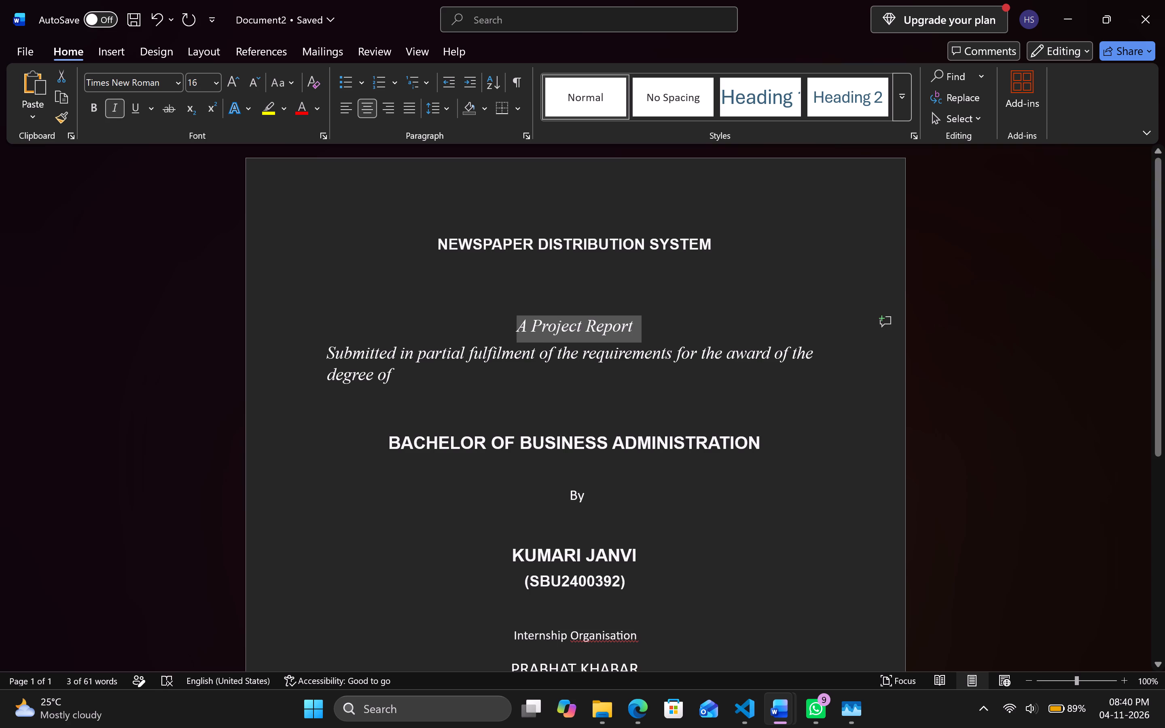
pyautogui.click(413, 352)
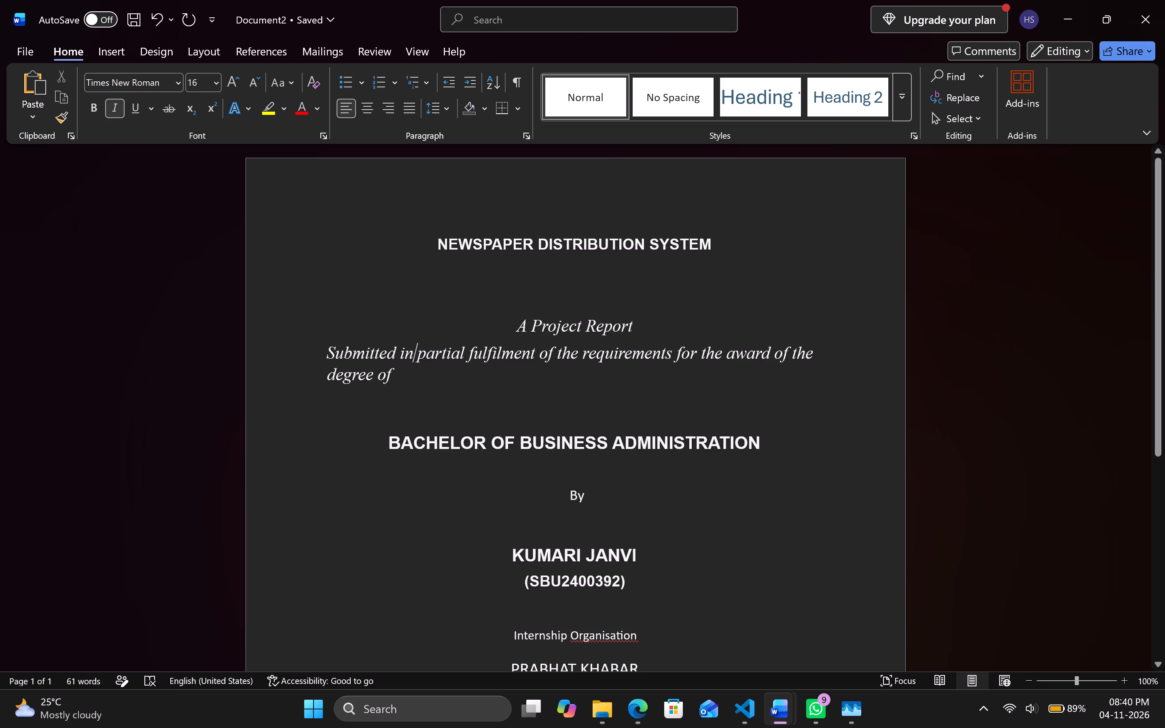
# Centre the "A Project Report" line together with the italic "Submitted in partial fulfilment" sentence below it.
pyautogui.click(517, 324)
pyautogui.moveTo(517, 324); pyautogui.dragTo(603, 371)
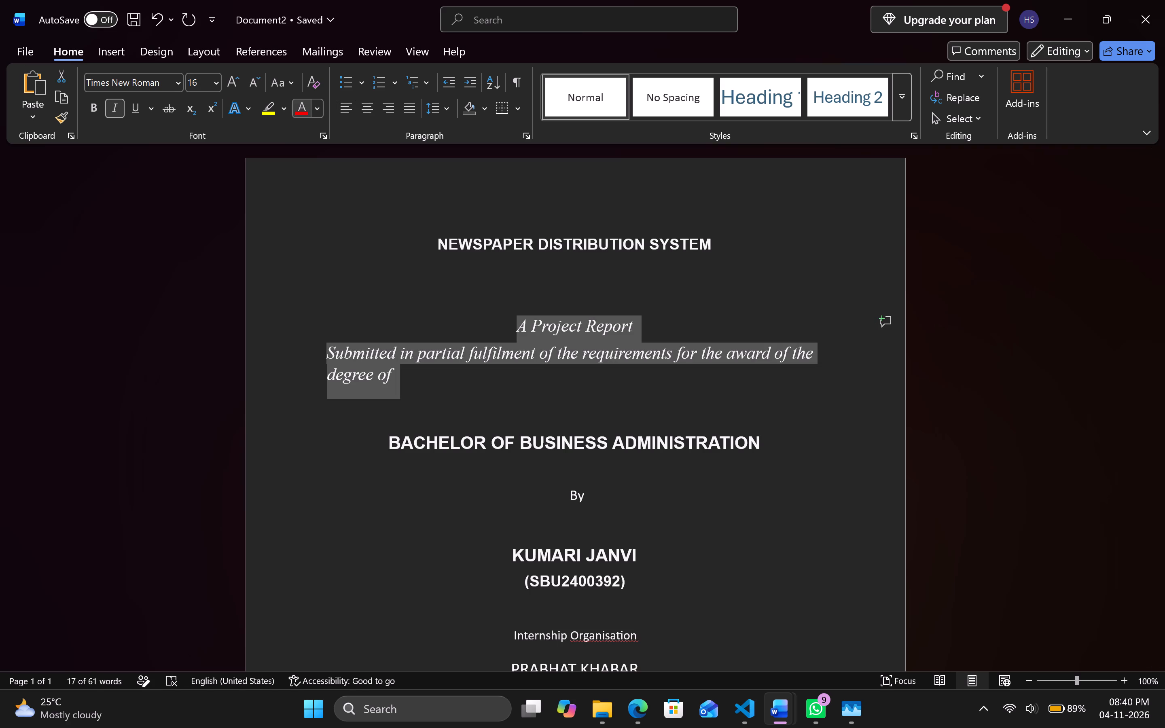
pyautogui.click(361, 108)
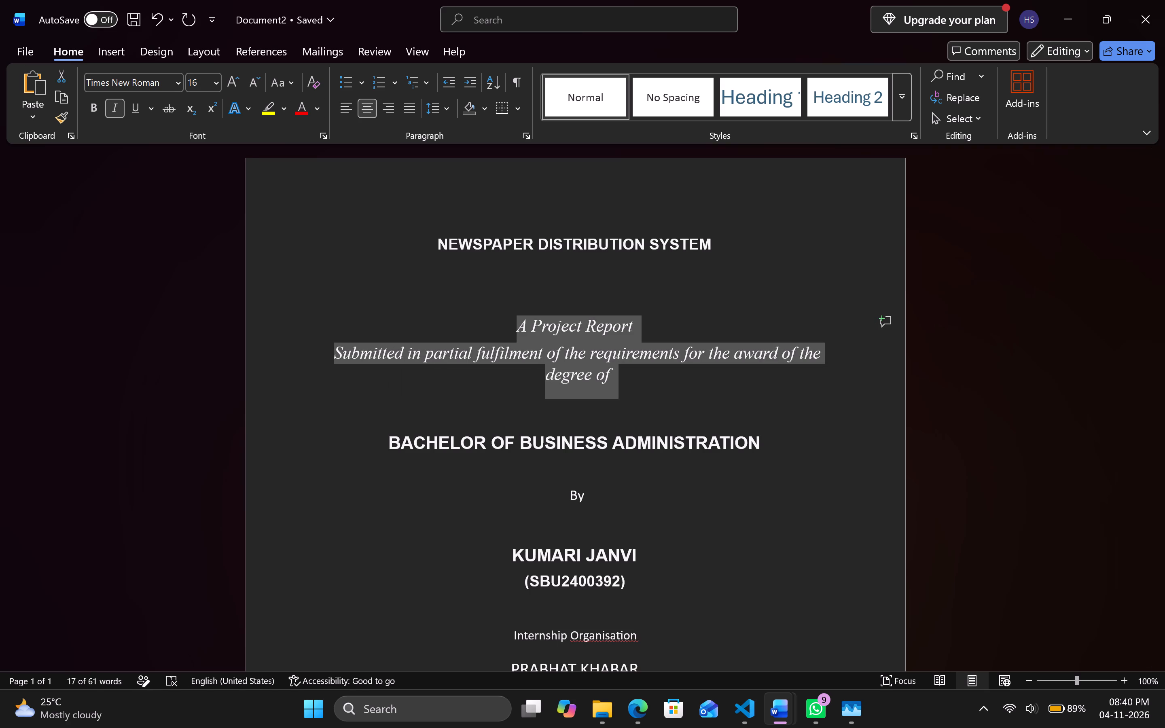
pyautogui.click(639, 324)
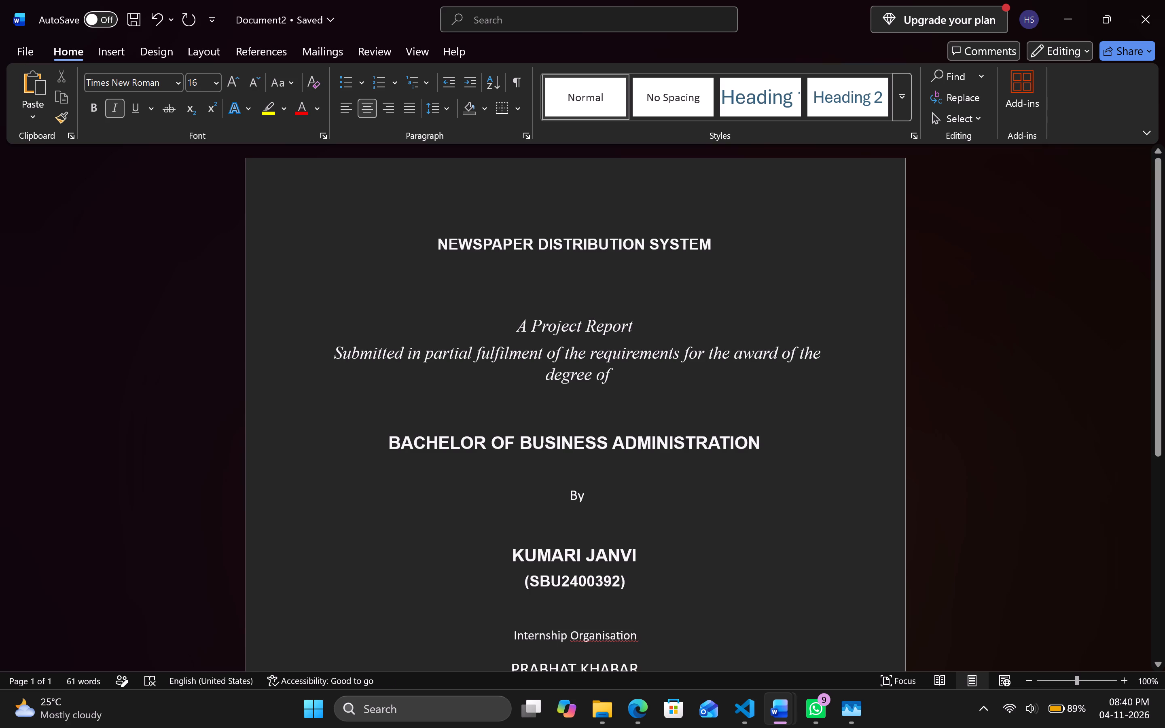
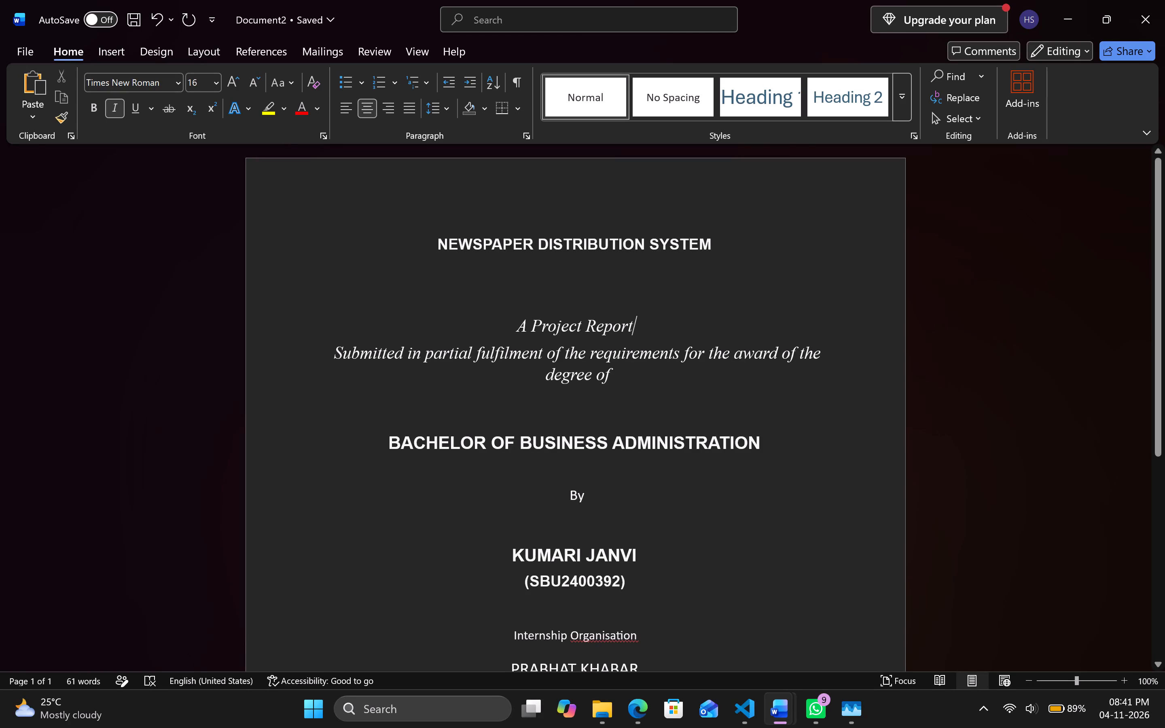
# Delete the text of the "Internship Period: 6 July 2026 to 8 August 2026" line on the cover page.
pyautogui.scroll(-1, 617, 466)
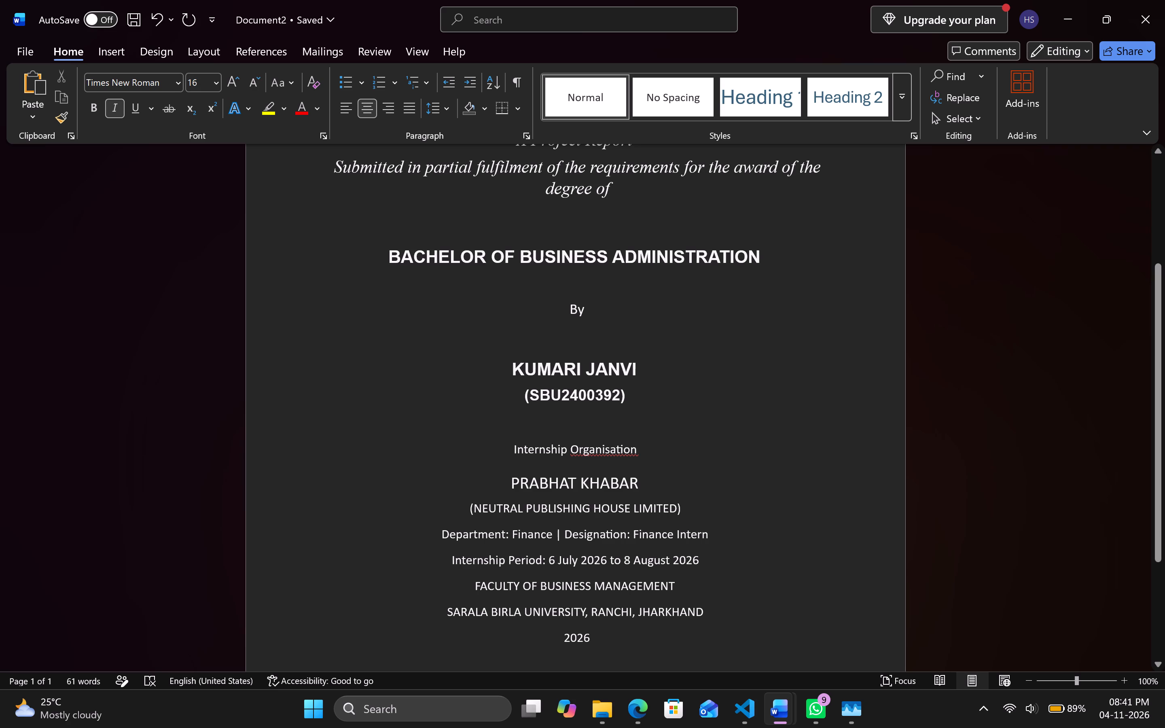
pyautogui.click(701, 560)
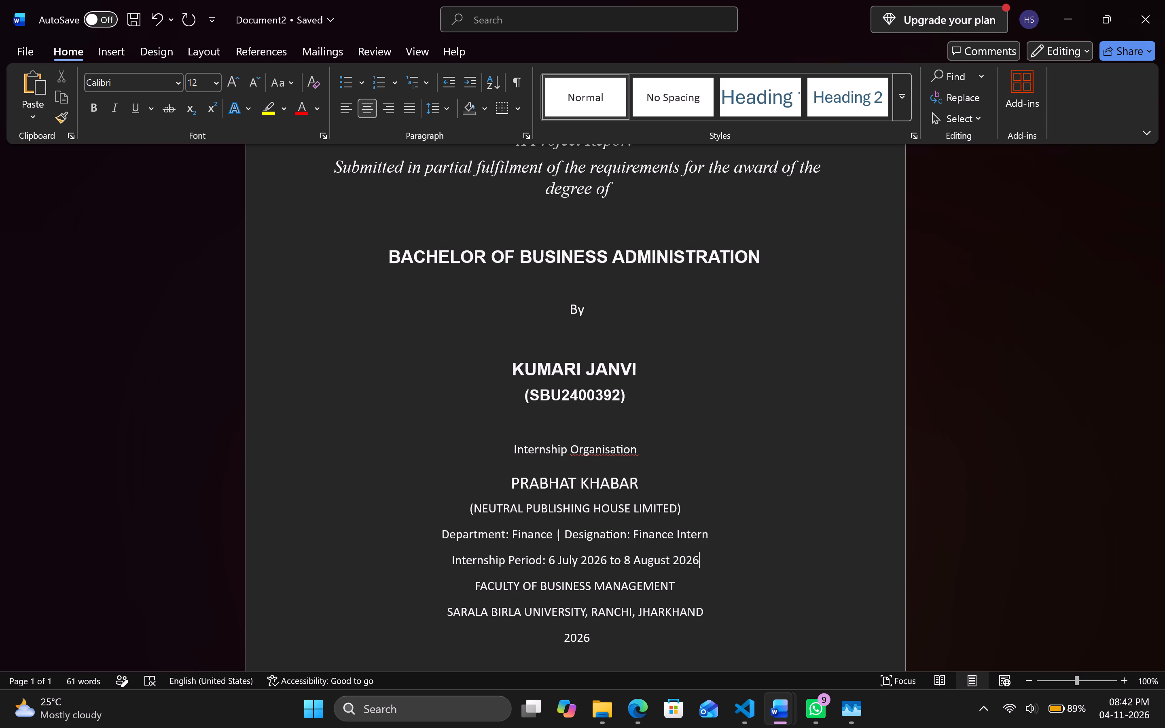
pyautogui.press('BackSpace')
pyautogui.press('BackSpace')
pyautogui.press('BackSpace')
pyautogui.press('BackSpace')
pyautogui.press('BackSpace')
pyautogui.press('BackSpace')
pyautogui.press('BackSpace')
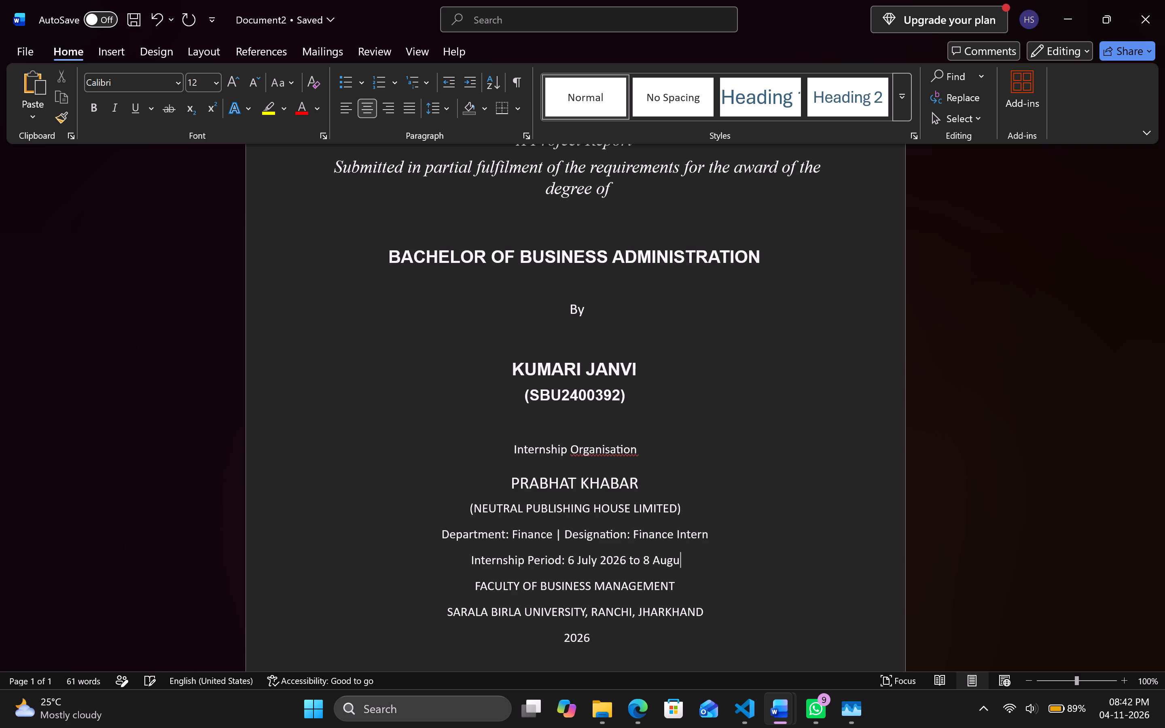
pyautogui.press('BackSpace')
pyautogui.press('BackSpace')
pyautogui.press('BackSpace')
pyautogui.press('BackSpace')
pyautogui.press('BackSpace')
pyautogui.press('BackSpace')
pyautogui.press('BackSpace')
pyautogui.press('BackSpace')
pyautogui.press('BackSpace')
pyautogui.press('BackSpace')
pyautogui.press('BackSpace')
pyautogui.press('BackSpace')
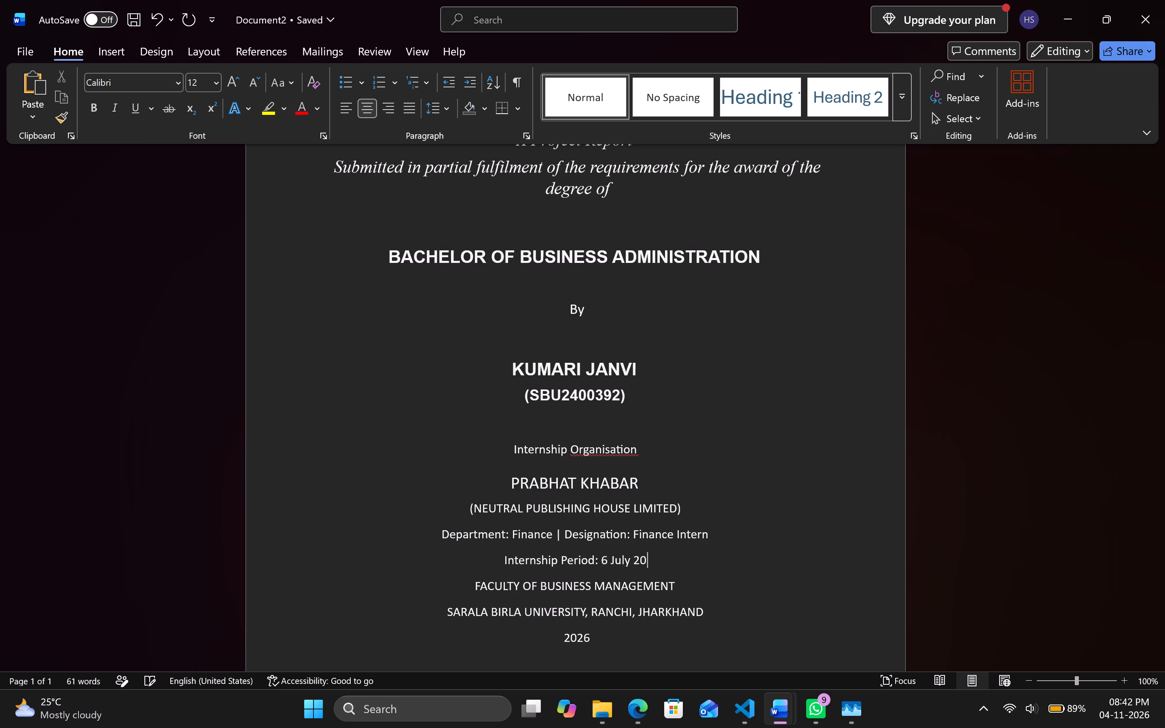
pyautogui.press('BackSpace')
pyautogui.press('BackSpace')
pyautogui.press('BackSpace')
pyautogui.press('BackSpace')
pyautogui.press('BackSpace')
pyautogui.press('BackSpace')
pyautogui.press('BackSpace')
pyautogui.press('BackSpace')
pyautogui.press('BackSpace')
pyautogui.press('BackSpace')
pyautogui.press('BackSpace')
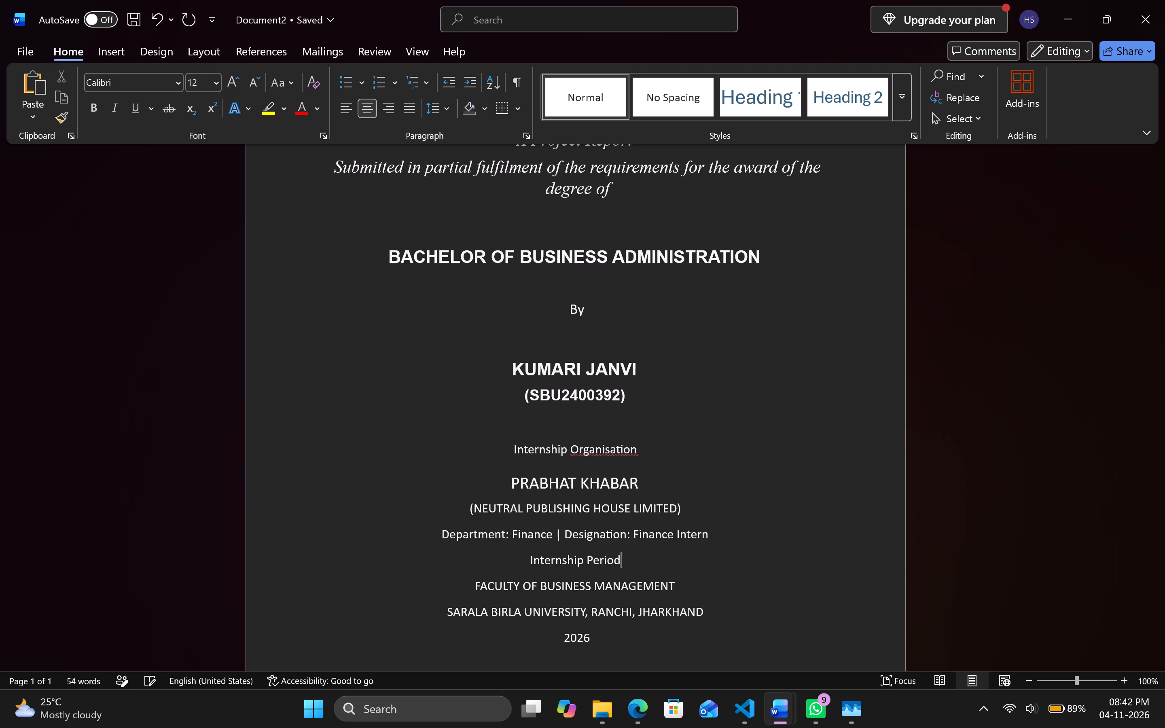
pyautogui.press('BackSpace')
pyautogui.press('BackSpace')
pyautogui.press('BackSpace')
pyautogui.press('BackSpace')
pyautogui.press('BackSpace')
pyautogui.press('BackSpace')
pyautogui.press('BackSpace')
pyautogui.press('BackSpace')
pyautogui.press('BackSpace')
pyautogui.press('BackSpace')
pyautogui.press('BackSpace')
pyautogui.press('BackSpace')
pyautogui.press('BackSpace')
pyautogui.press('BackSpace')
pyautogui.press('BackSpace')
pyautogui.press('BackSpace')
pyautogui.press('BackSpace')
pyautogui.press('BackSpace')
pyautogui.press('BackSpace')
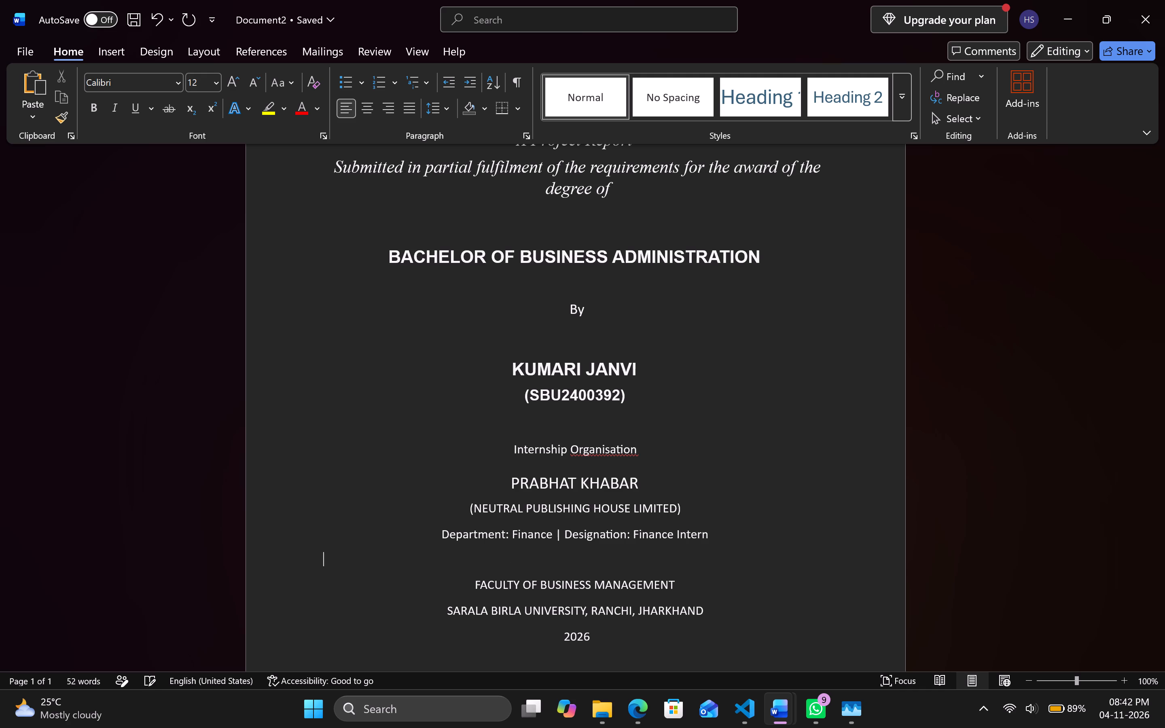
# Remove the emptied Internship Period line and delete the "Department: Finance | Designation: Finance Intern" text above it.
pyautogui.press('BackSpace')
pyautogui.press('BackSpace')
pyautogui.press('BackSpace')
pyautogui.press('BackSpace')
pyautogui.press('BackSpace')
pyautogui.press('BackSpace')
pyautogui.press('BackSpace')
pyautogui.press('BackSpace')
pyautogui.press('BackSpace')
pyautogui.press('BackSpace')
pyautogui.press('BackSpace')
pyautogui.press('BackSpace')
pyautogui.press('BackSpace')
pyautogui.press('BackSpace')
pyautogui.press('BackSpace')
pyautogui.press('BackSpace')
pyautogui.press('BackSpace')
pyautogui.press('BackSpace')
pyautogui.press('BackSpace')
pyautogui.press('BackSpace')
pyautogui.press('BackSpace')
pyautogui.press('BackSpace')
pyautogui.press('BackSpace')
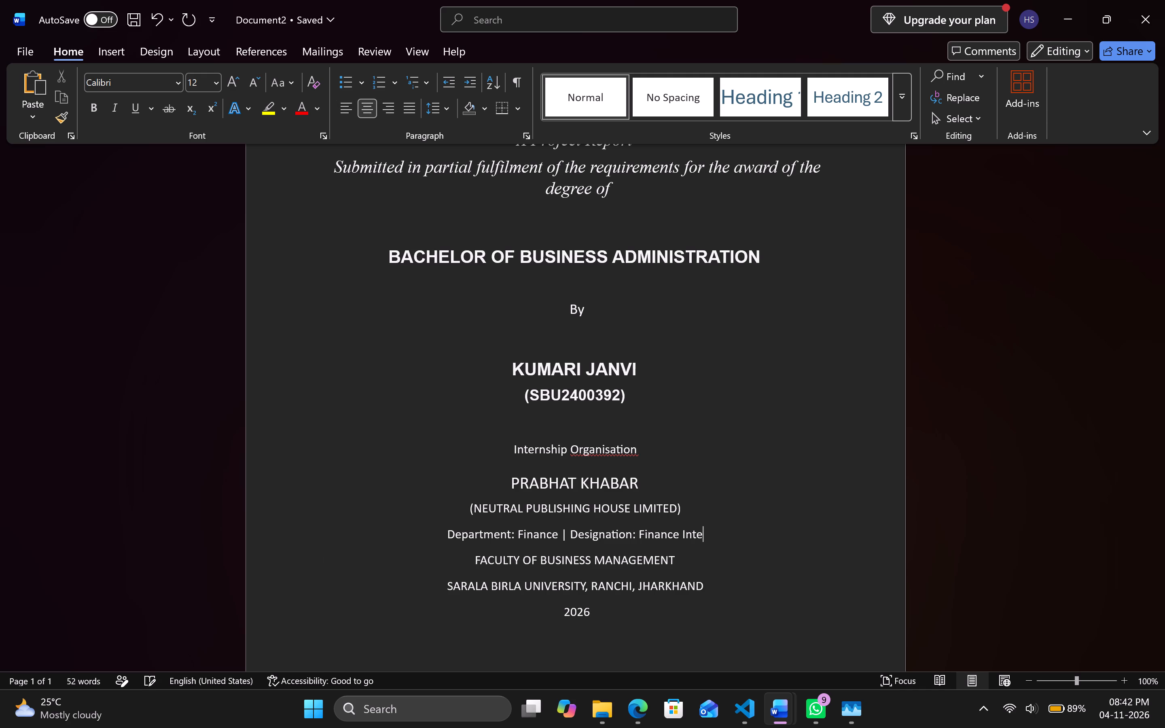
pyautogui.press('BackSpace')
pyautogui.press('BackSpace')
pyautogui.press('BackSpace')
pyautogui.press('BackSpace')
pyautogui.press('BackSpace')
pyautogui.press('BackSpace')
pyautogui.press('BackSpace')
pyautogui.press('BackSpace')
pyautogui.press('BackSpace')
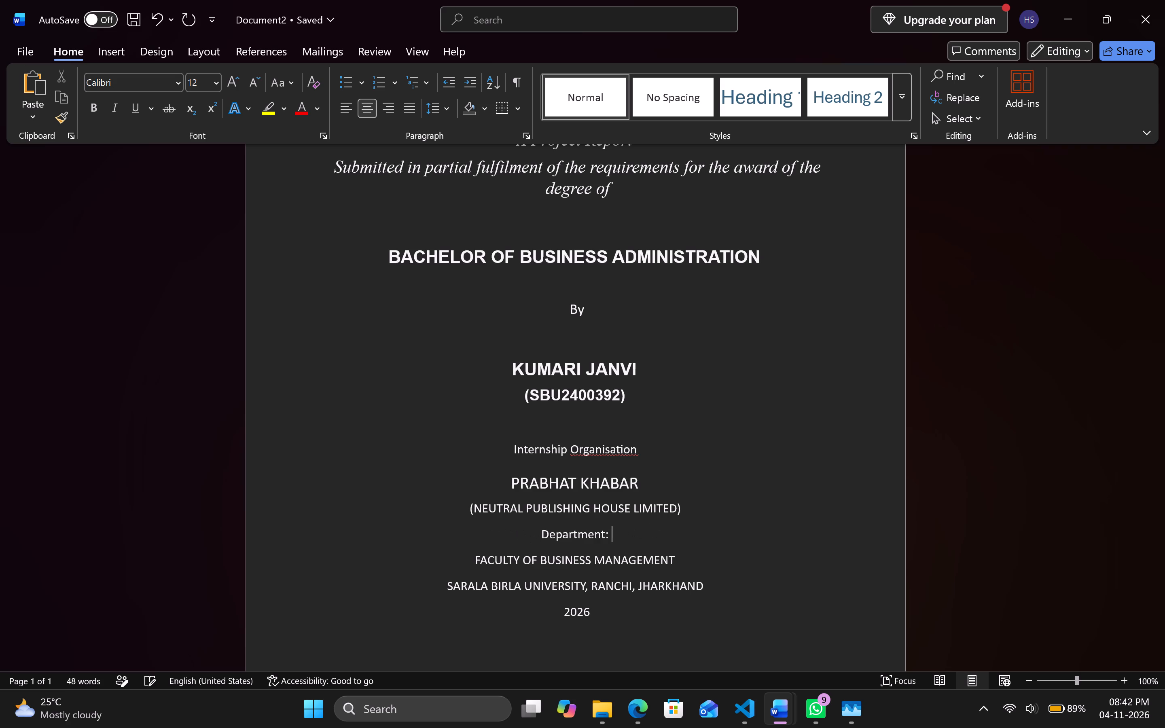
pyautogui.press('BackSpace')
pyautogui.press('BackSpace')
pyautogui.press('BackSpace')
pyautogui.press('BackSpace')
pyautogui.press('BackSpace')
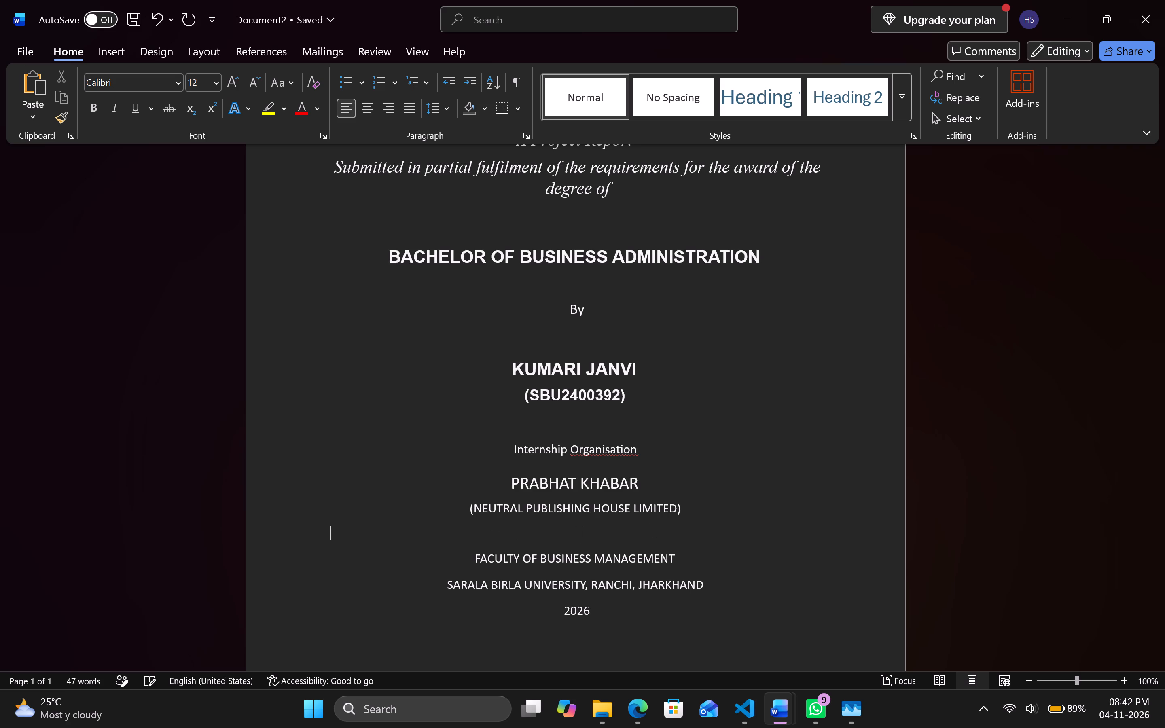
# Remove the emptied Department line and delete the whole "(NEUTRAL PUBLISHING HOUSE LIMITED)" line above it.
pyautogui.press('BackSpace')
pyautogui.press('BackSpace')
pyautogui.press('BackSpace')
pyautogui.press('BackSpace')
pyautogui.press('BackSpace')
pyautogui.press('BackSpace')
pyautogui.press('BackSpace')
pyautogui.press('BackSpace')
pyautogui.press('BackSpace')
pyautogui.press('BackSpace')
pyautogui.press('BackSpace')
pyautogui.press('BackSpace')
pyautogui.press('BackSpace')
pyautogui.press('BackSpace')
pyautogui.press('BackSpace')
pyautogui.press('BackSpace')
pyautogui.press('BackSpace')
pyautogui.press('BackSpace')
pyautogui.press('BackSpace')
pyautogui.press('BackSpace')
pyautogui.press('BackSpace')
pyautogui.press('BackSpace')
pyautogui.press('BackSpace')
pyautogui.press('BackSpace')
pyautogui.press('BackSpace')
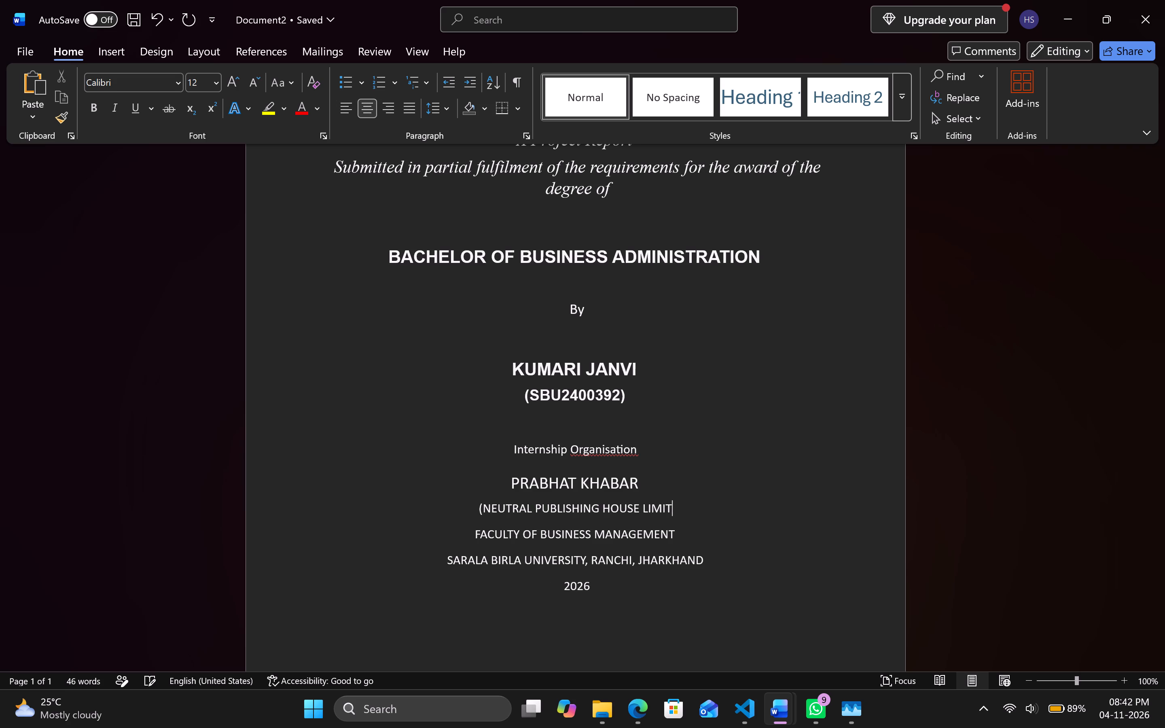
pyautogui.press('BackSpace')
pyautogui.press('BackSpace')
pyautogui.press('BackSpace')
pyautogui.press('BackSpace')
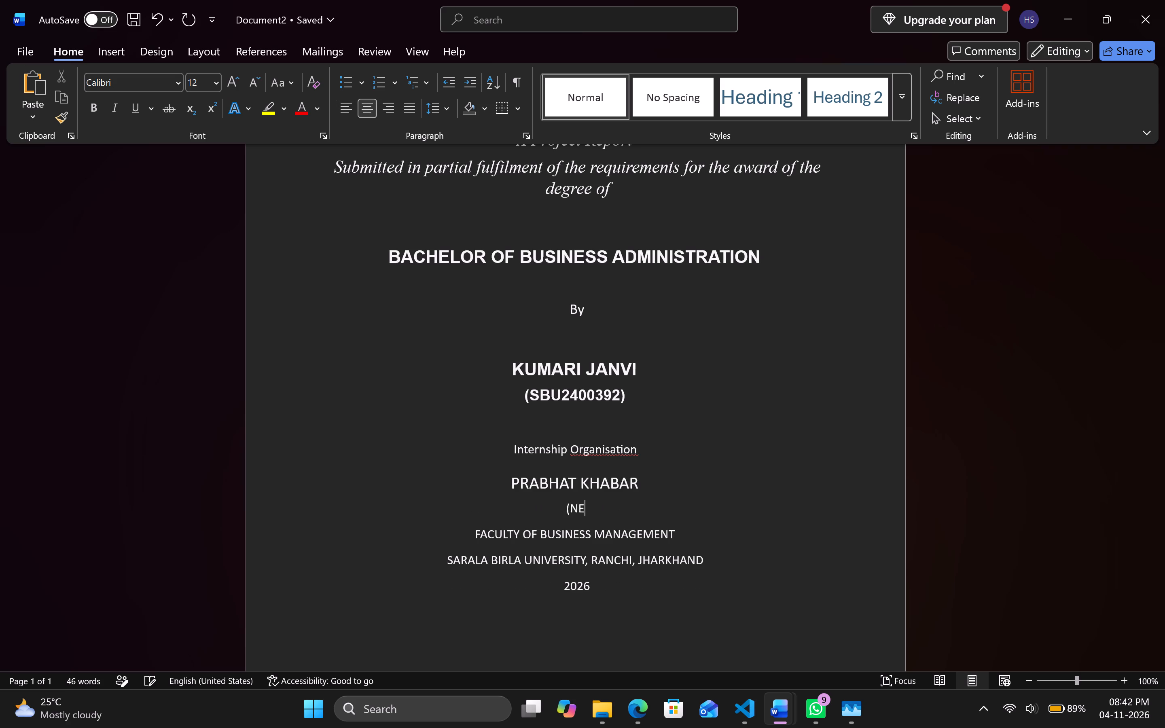
pyautogui.press('BackSpace')
pyautogui.press('BackSpace')
pyautogui.press('BackSpace')
pyautogui.press('BackSpace')
pyautogui.press('BackSpace')
pyautogui.press('BackSpace')
pyautogui.press('BackSpace')
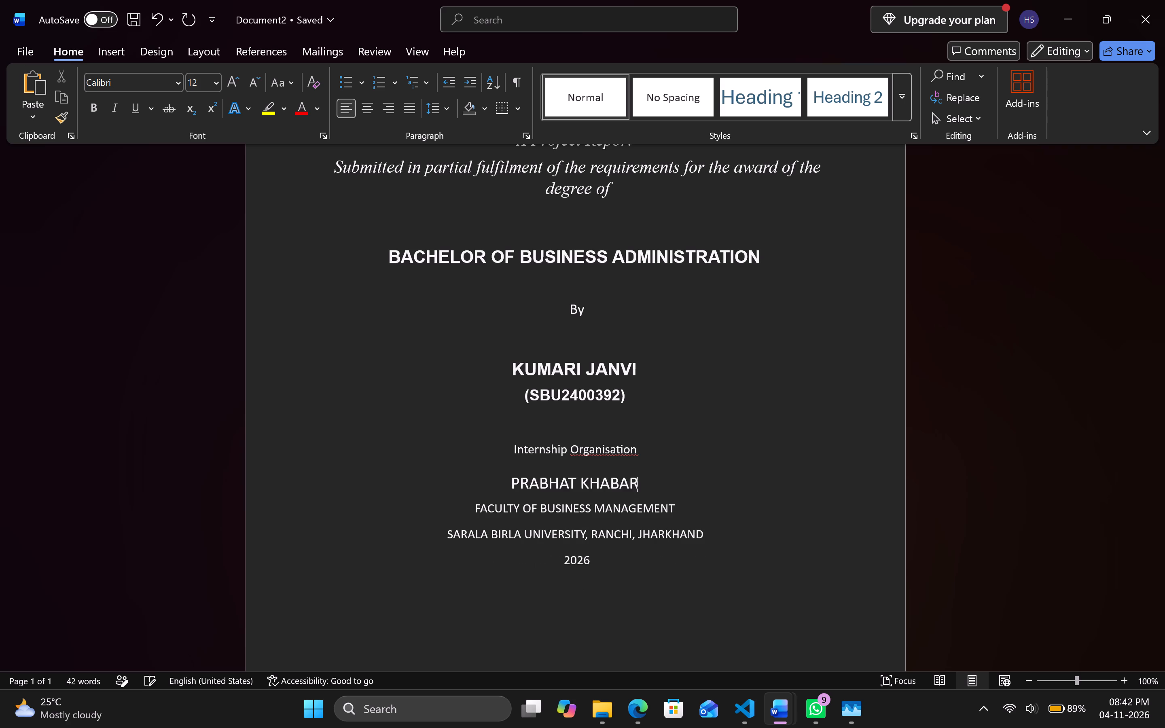
# Delete the "PRABHAT KHABAR" line below "Internship Organisation" on the cover page.
pyautogui.press('BackSpace')
pyautogui.press('BackSpace')
pyautogui.press('BackSpace')
pyautogui.press('BackSpace')
pyautogui.press('BackSpace')
pyautogui.press('BackSpace')
pyautogui.press('BackSpace')
pyautogui.press('BackSpace')
pyautogui.press('BackSpace')
pyautogui.press('BackSpace')
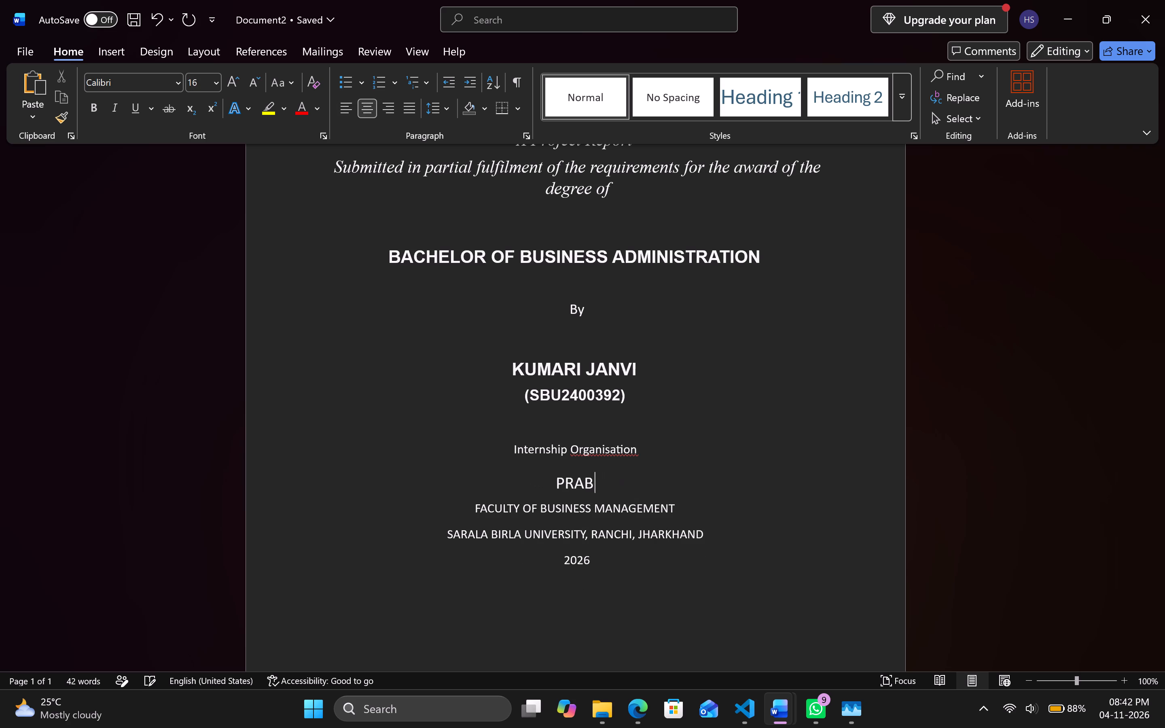
pyautogui.press('BackSpace')
pyautogui.press('BackSpace')
pyautogui.press('BackSpace')
pyautogui.press('BackSpace')
pyautogui.press('BackSpace')
pyautogui.press('BackSpace')
pyautogui.press('BackSpace')
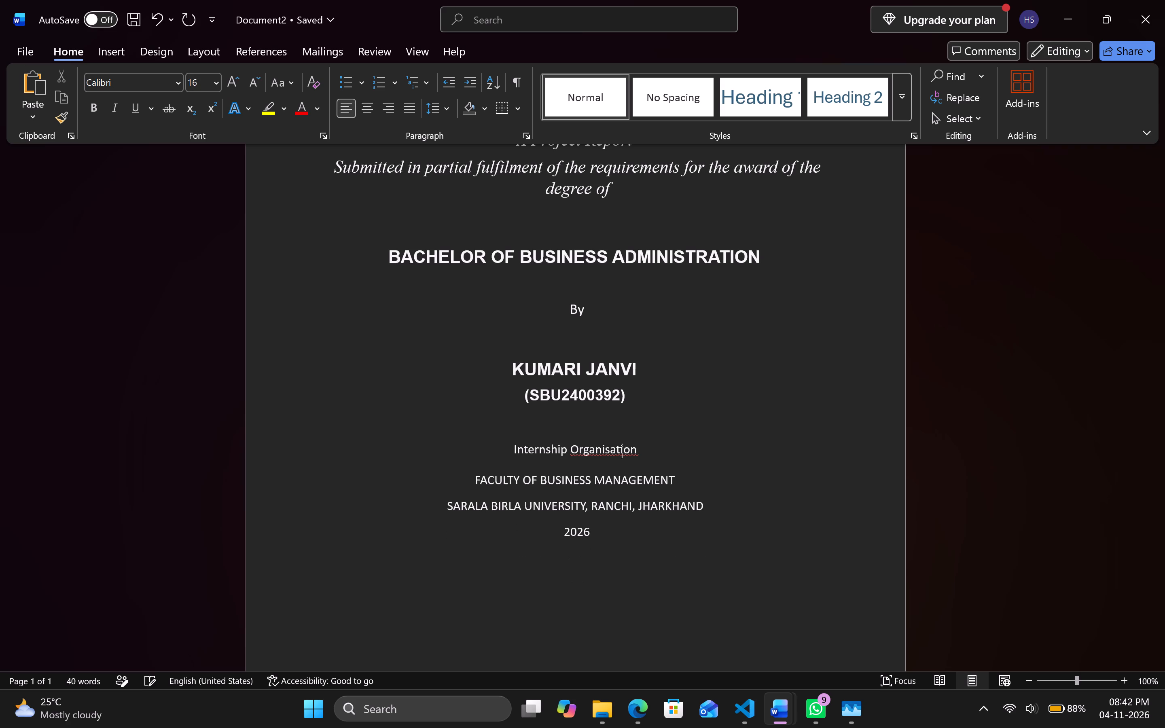
# Delete the whole "Internship Organisation" text above the "FACULTY OF BUSINESS MANAGEMENT" line on the cover page.
pyautogui.press('BackSpace')
pyautogui.press('BackSpace')
pyautogui.press('BackSpace')
pyautogui.press('BackSpace')
pyautogui.press('BackSpace')
pyautogui.press('BackSpace')
pyautogui.press('BackSpace')
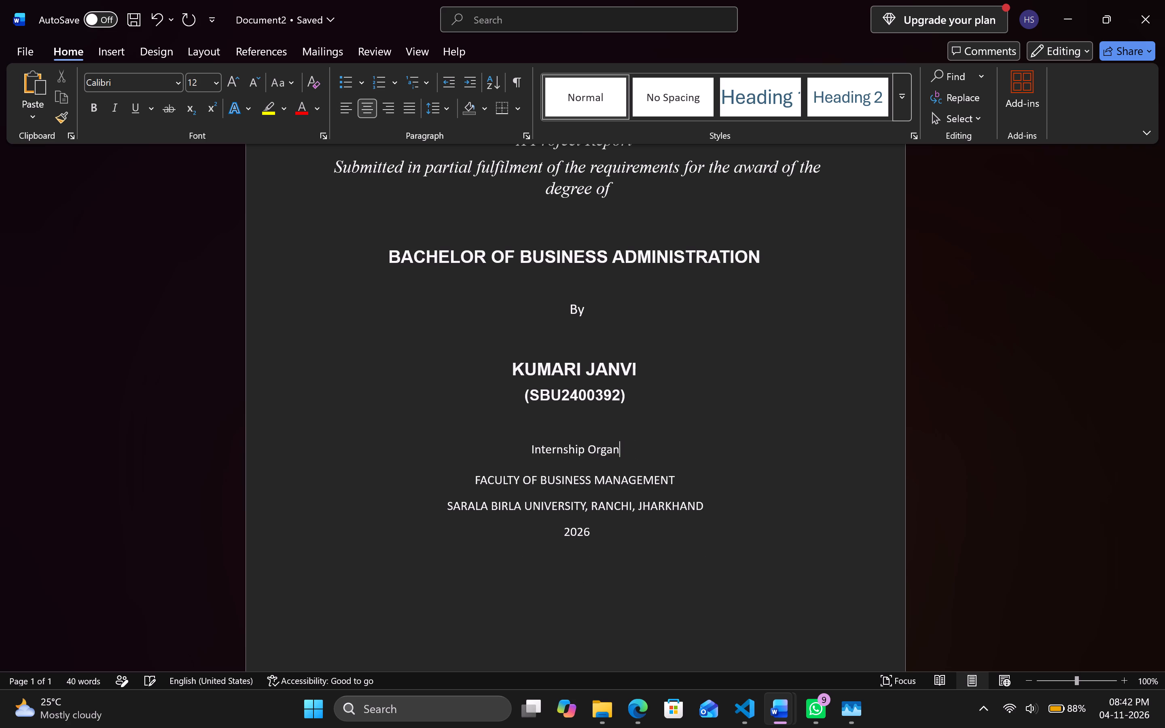
pyautogui.press('BackSpace')
pyautogui.press('BackSpace')
pyautogui.press('BackSpace')
pyautogui.press('BackSpace')
pyautogui.press('BackSpace')
pyautogui.press('BackSpace')
pyautogui.press('BackSpace')
pyautogui.press('BackSpace')
pyautogui.press('BackSpace')
pyautogui.press('BackSpace')
pyautogui.press('BackSpace')
pyautogui.press('BackSpace')
pyautogui.press('BackSpace')
pyautogui.press('BackSpace')
pyautogui.press('BackSpace')
pyautogui.press('BackSpace')
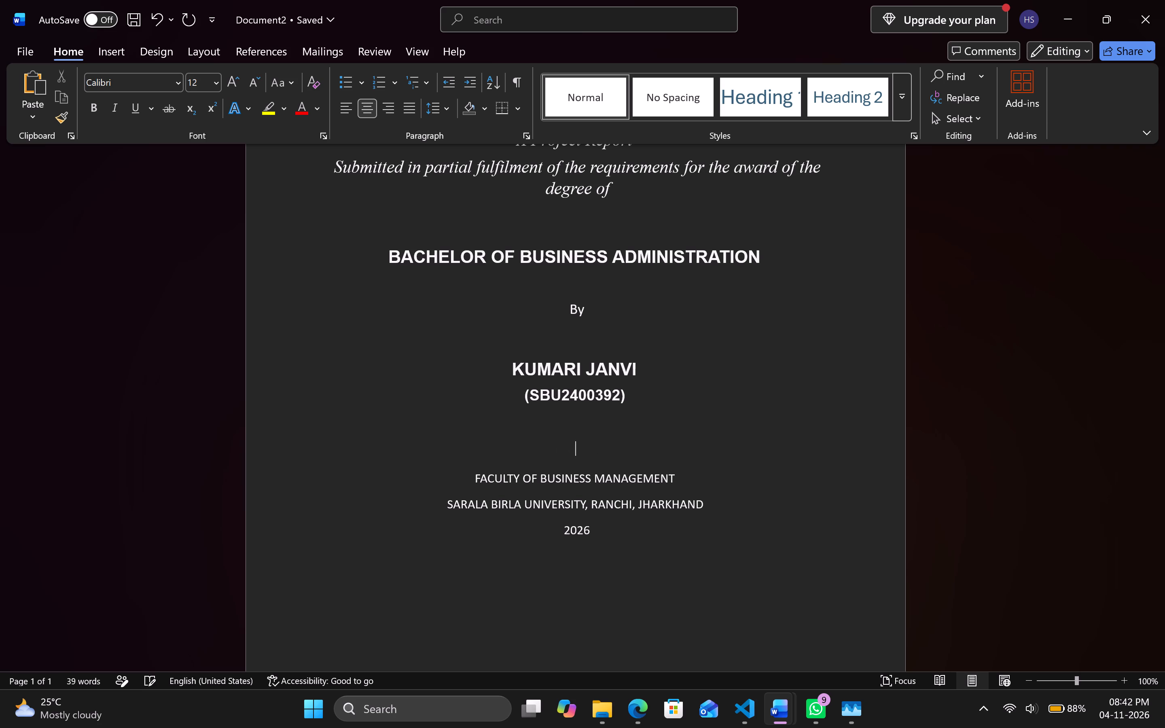
# Replace the leftover empty lines between the student ID line and "FACULTY OF BUSINESS MANAGEMENT" with two new blank lines.
pyautogui.press('BackSpace')
pyautogui.press('BackSpace')
pyautogui.press('BackSpace')
pyautogui.press('BackSpace')
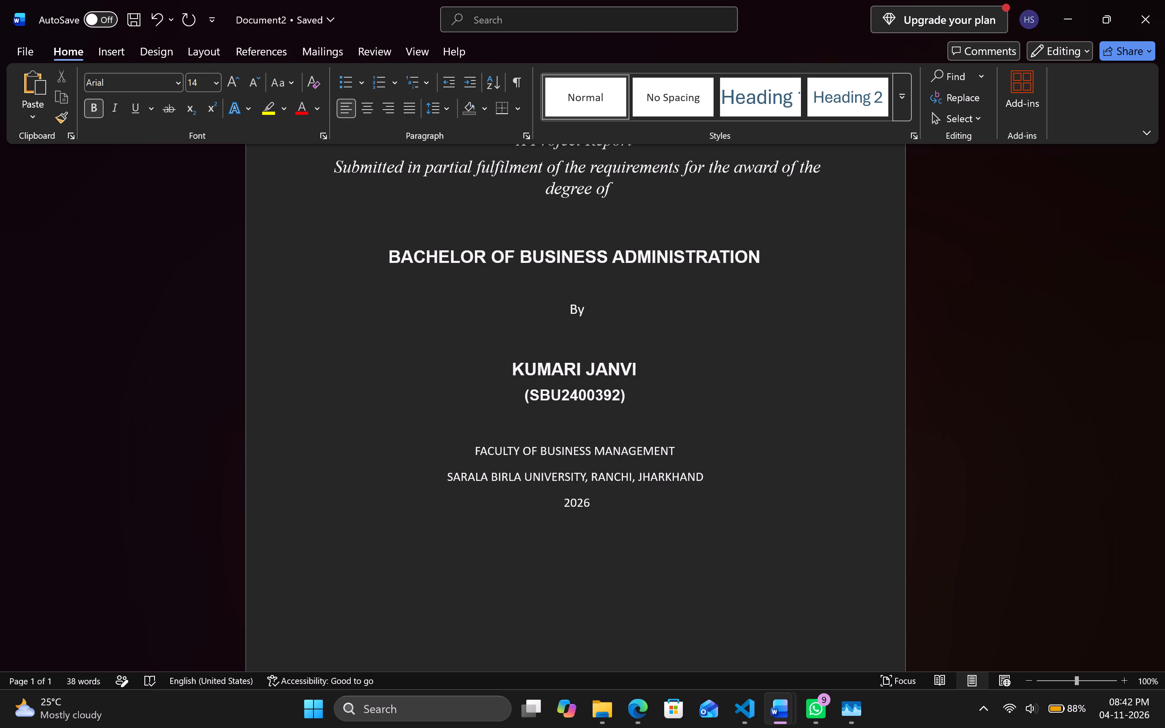
pyautogui.press('BackSpace')
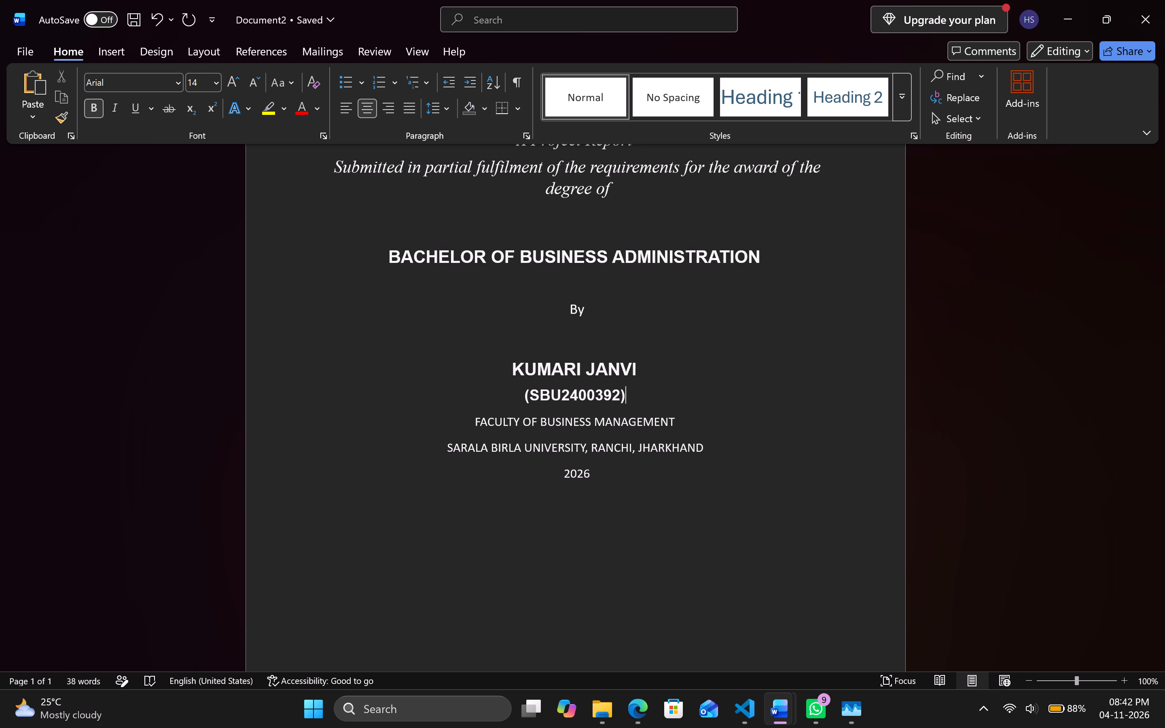
pyautogui.press('Return')
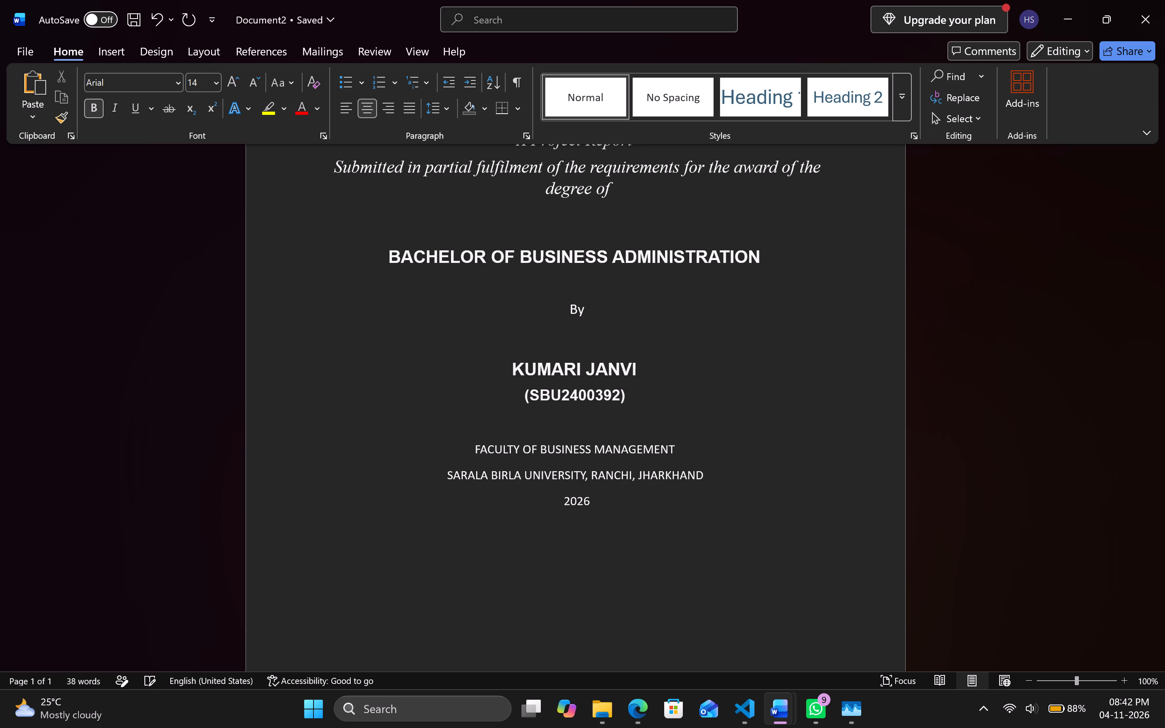
pyautogui.press('Return')
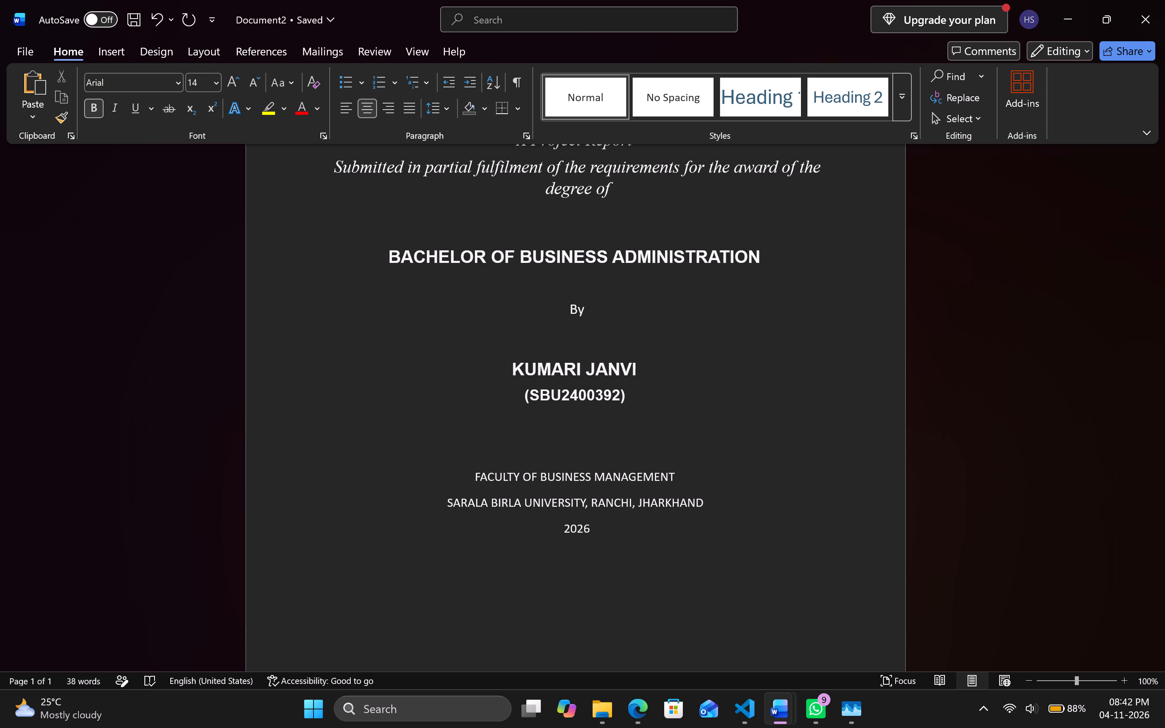
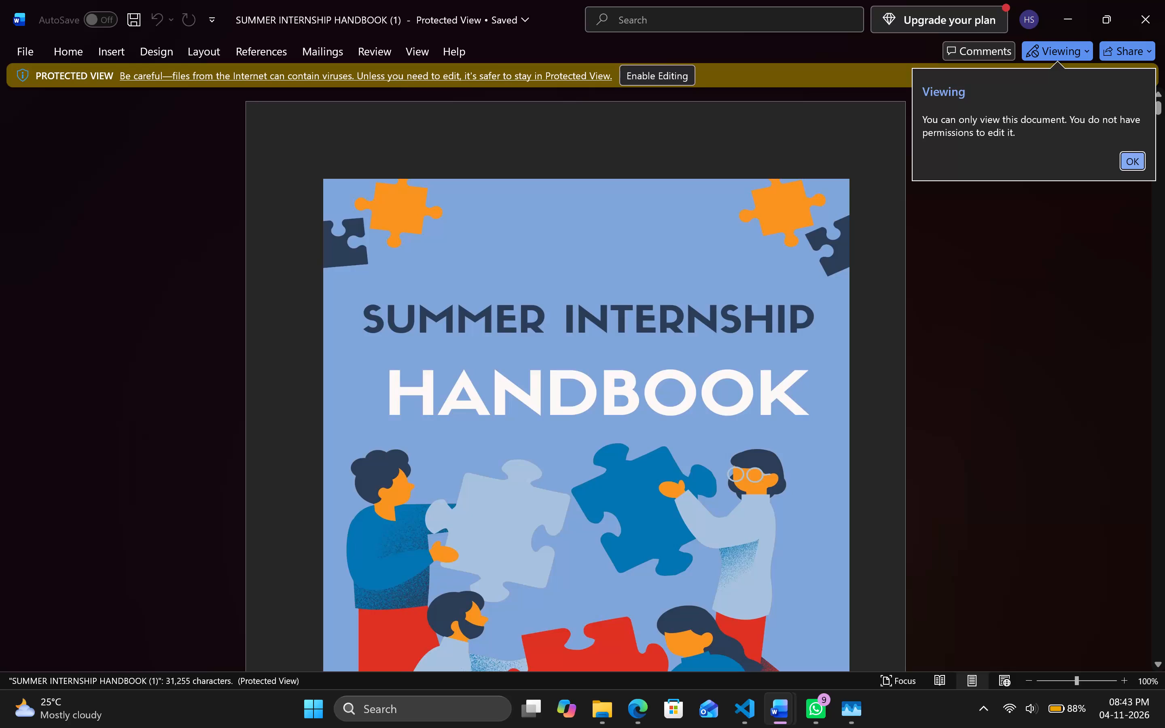
# Select the Sarala Birla University logo on the sample project cover page in the Summer Internship Handbook.
pyautogui.scroll(-2, 736, 526)
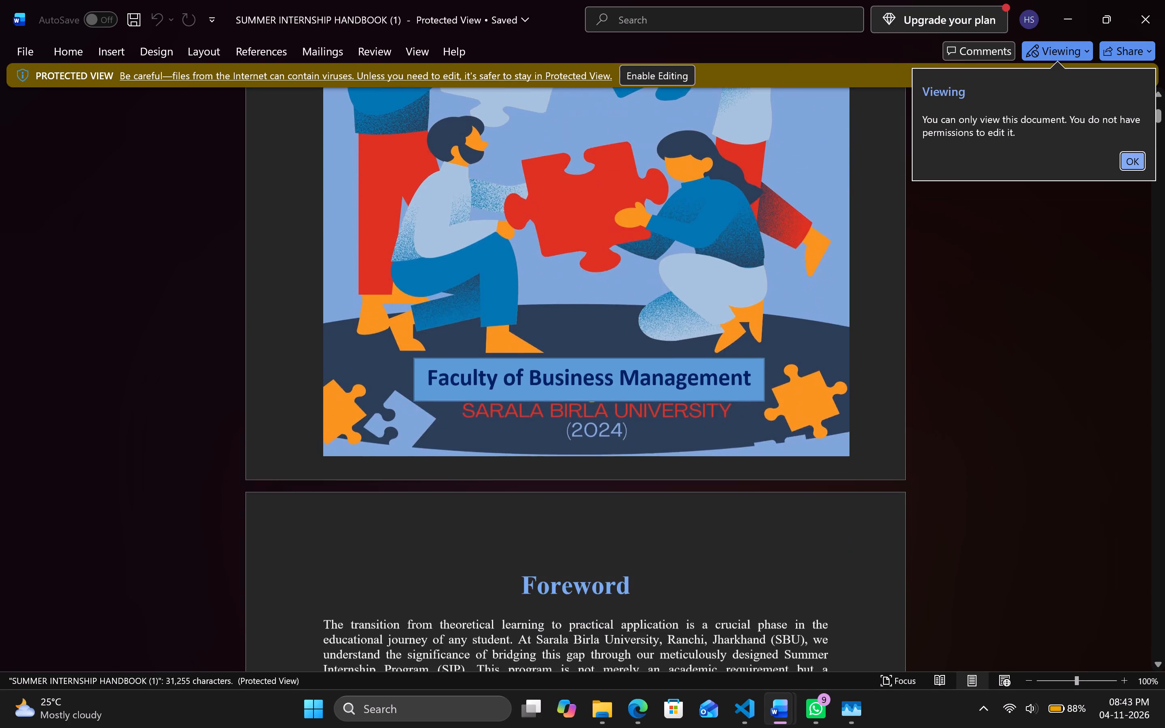
pyautogui.scroll(-7, 736, 526)
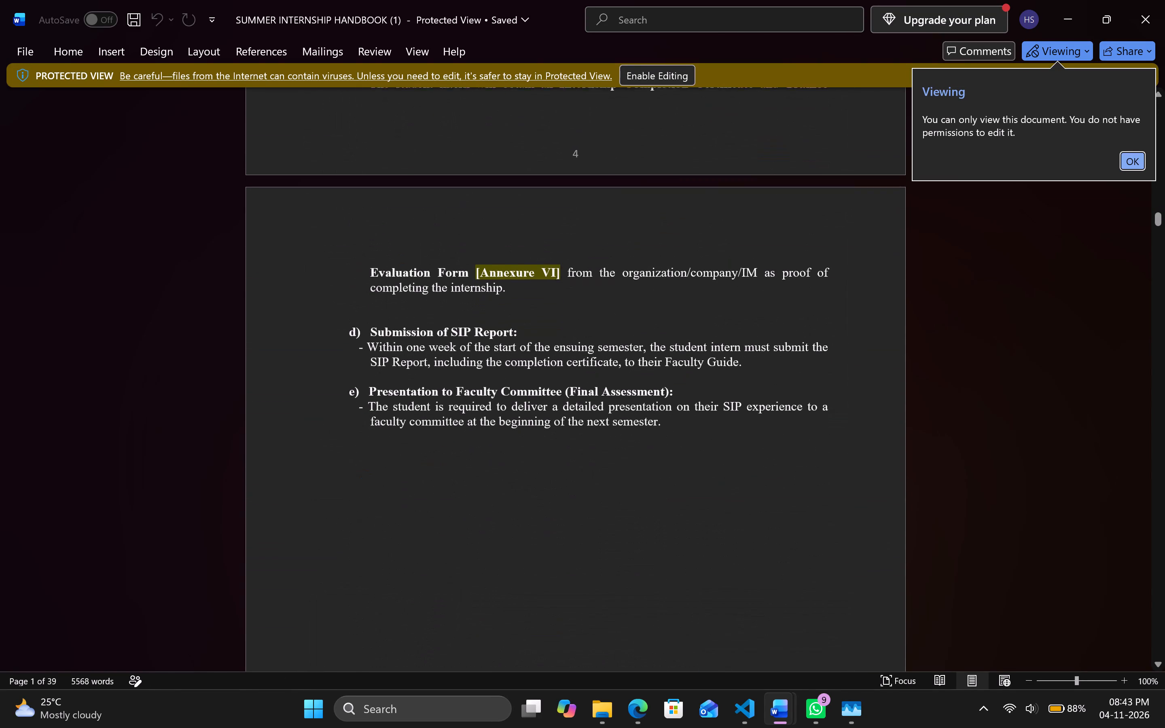
pyautogui.scroll(-2, 736, 526)
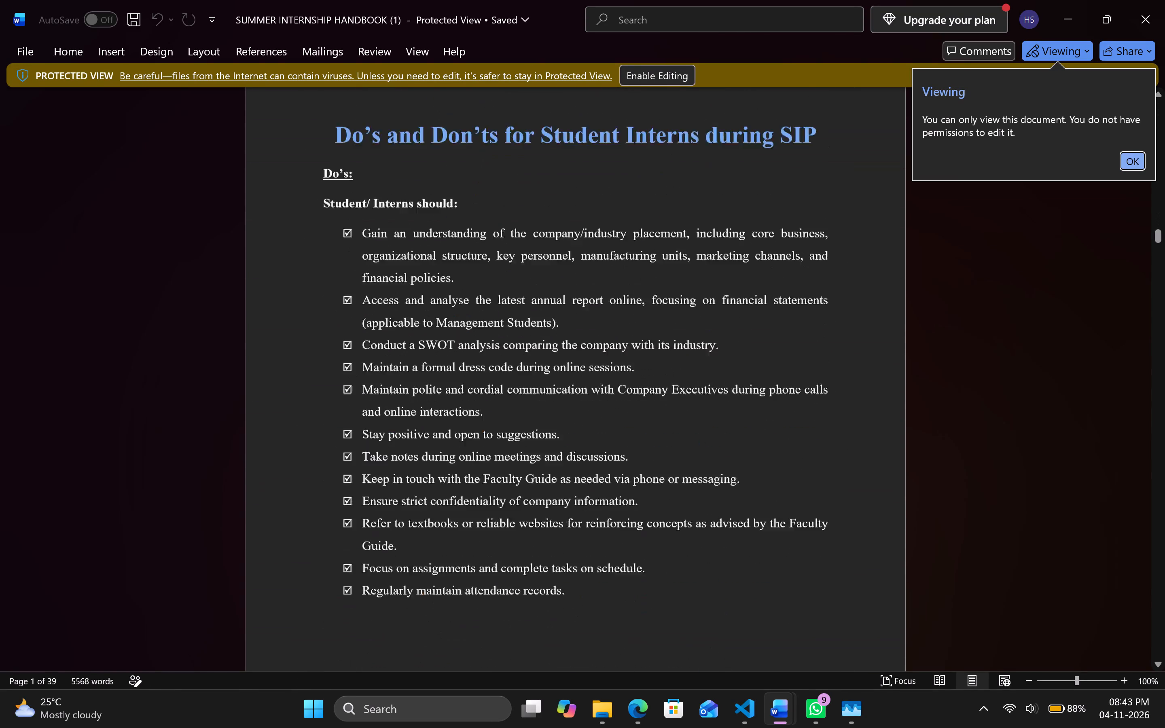
pyautogui.scroll(-7, 736, 526)
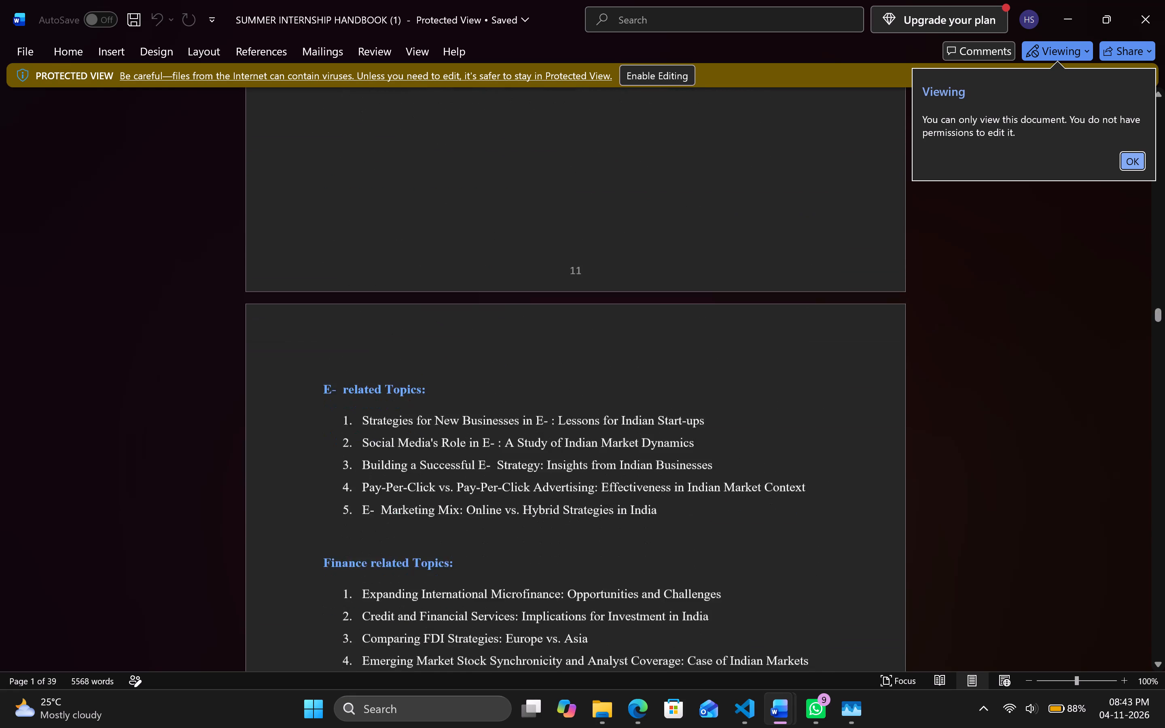
pyautogui.scroll(-4, 736, 526)
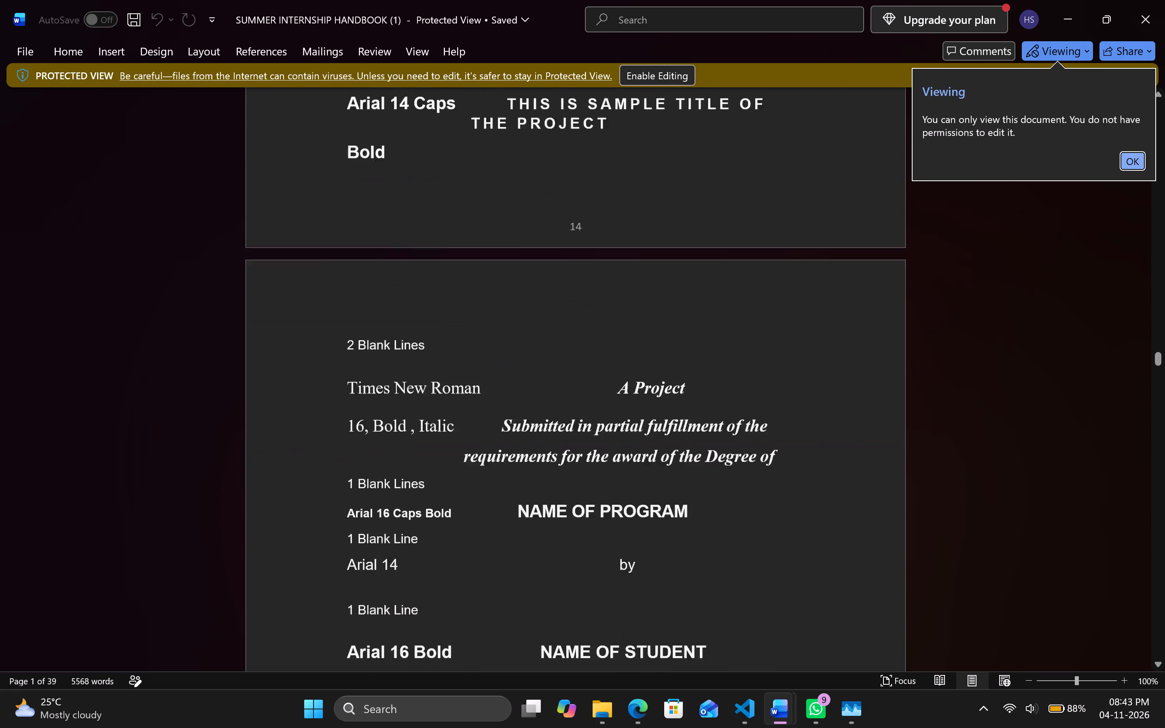
pyautogui.scroll(-1, 736, 526)
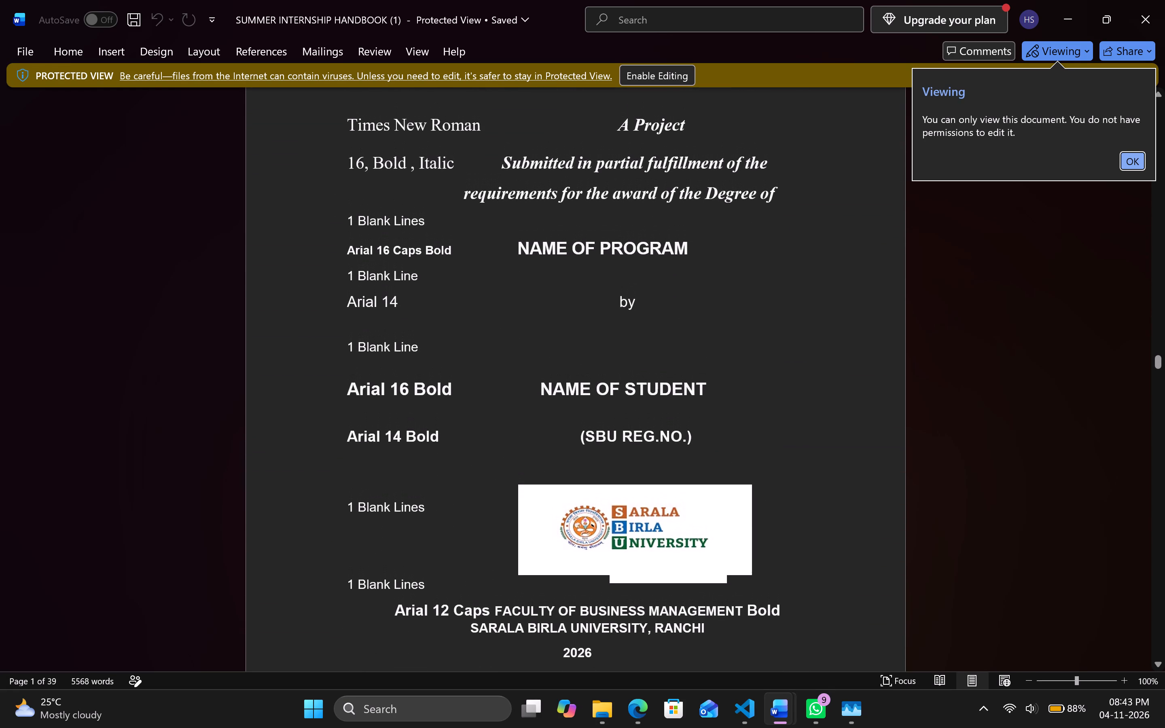
pyautogui.click(629, 511)
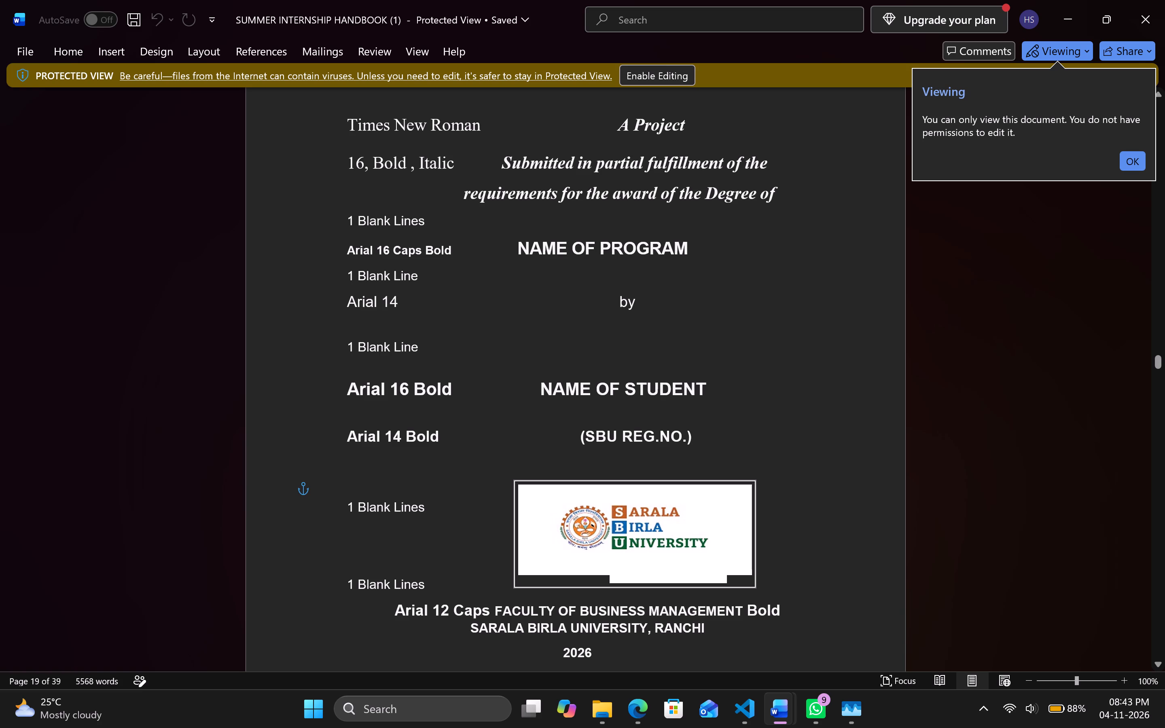
# Copy the Sarala Birla University logo from the internship handbook and paste it onto the cover page in Document2.
pyautogui.rightClick(629, 511)
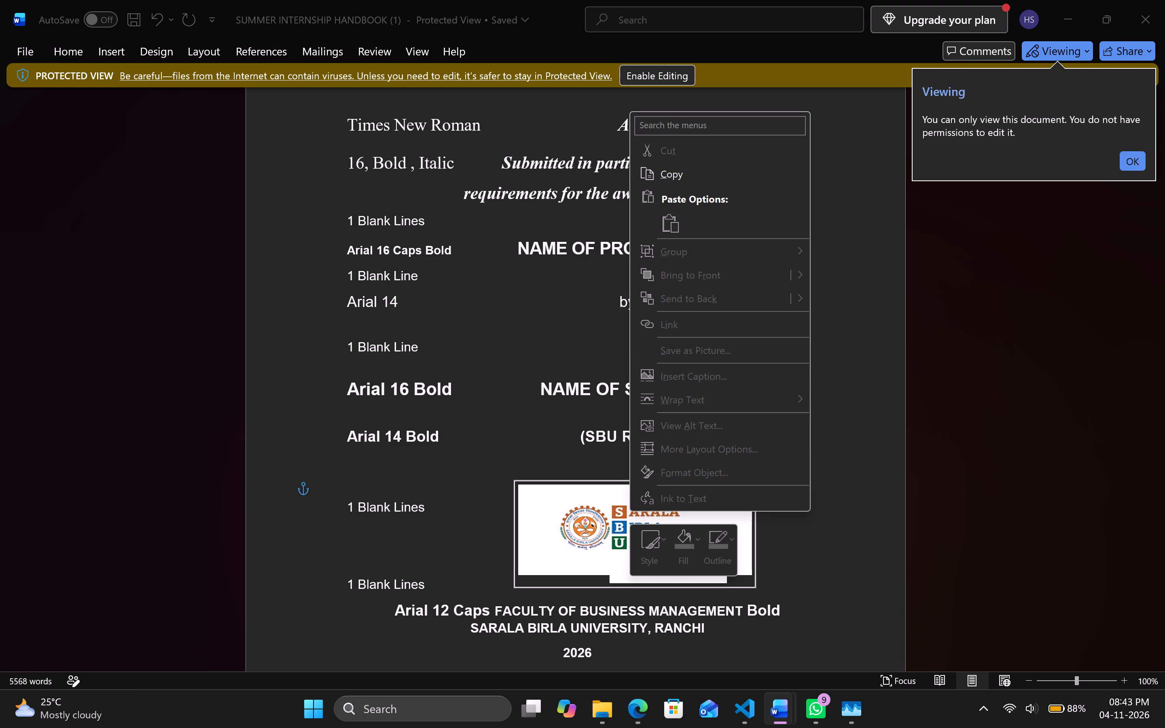
pyautogui.click(699, 177)
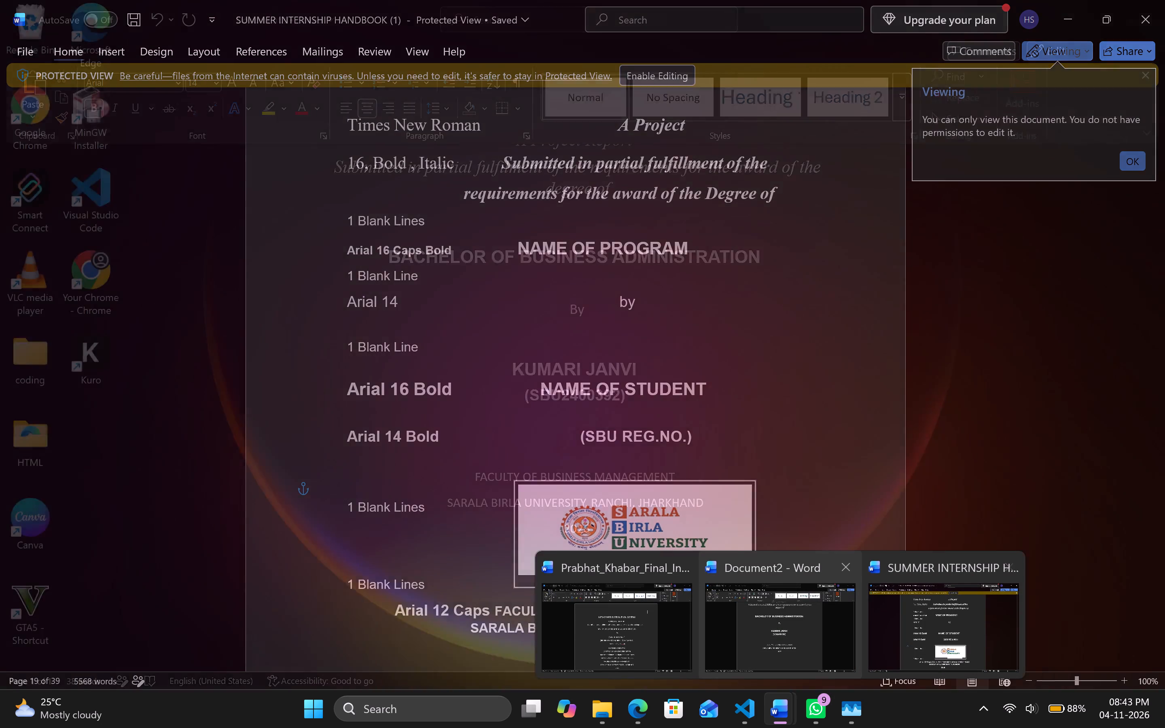
pyautogui.click(777, 629)
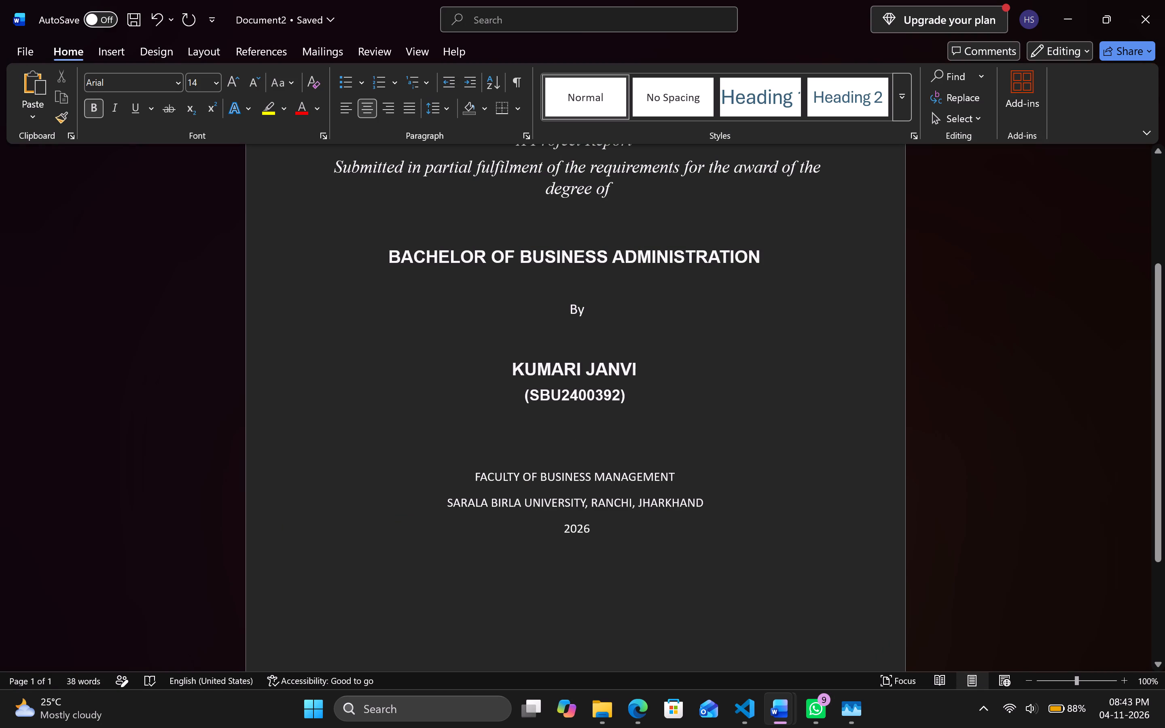
pyautogui.hotkey('ctrl', 'v')
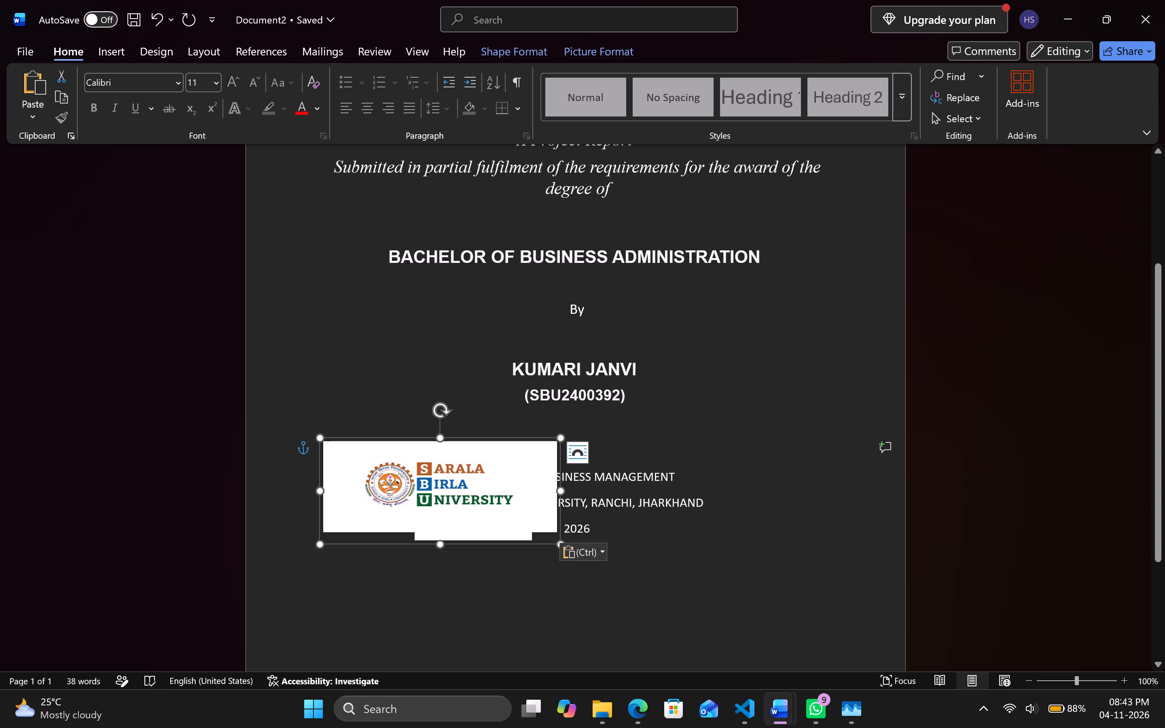
# Shrink the pasted university logo slightly, keeping its lower-left corner in place.
pyautogui.moveTo(559, 438); pyautogui.dragTo(525, 461)
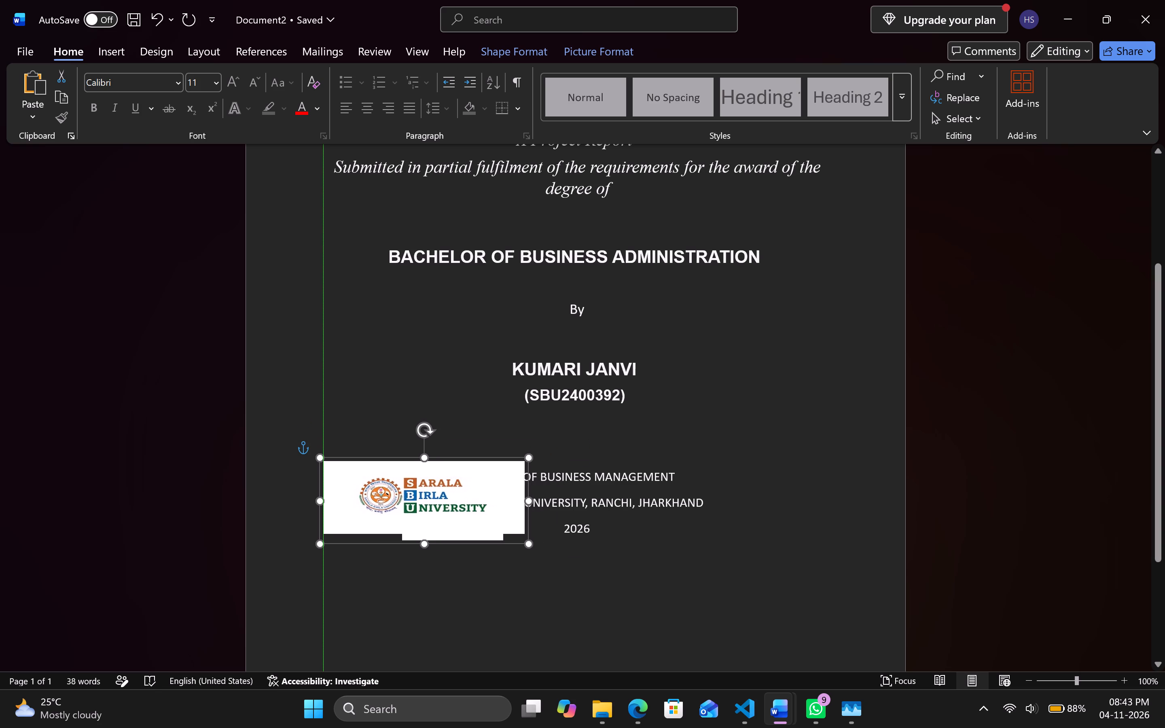
pyautogui.moveTo(525, 461); pyautogui.dragTo(529, 448)
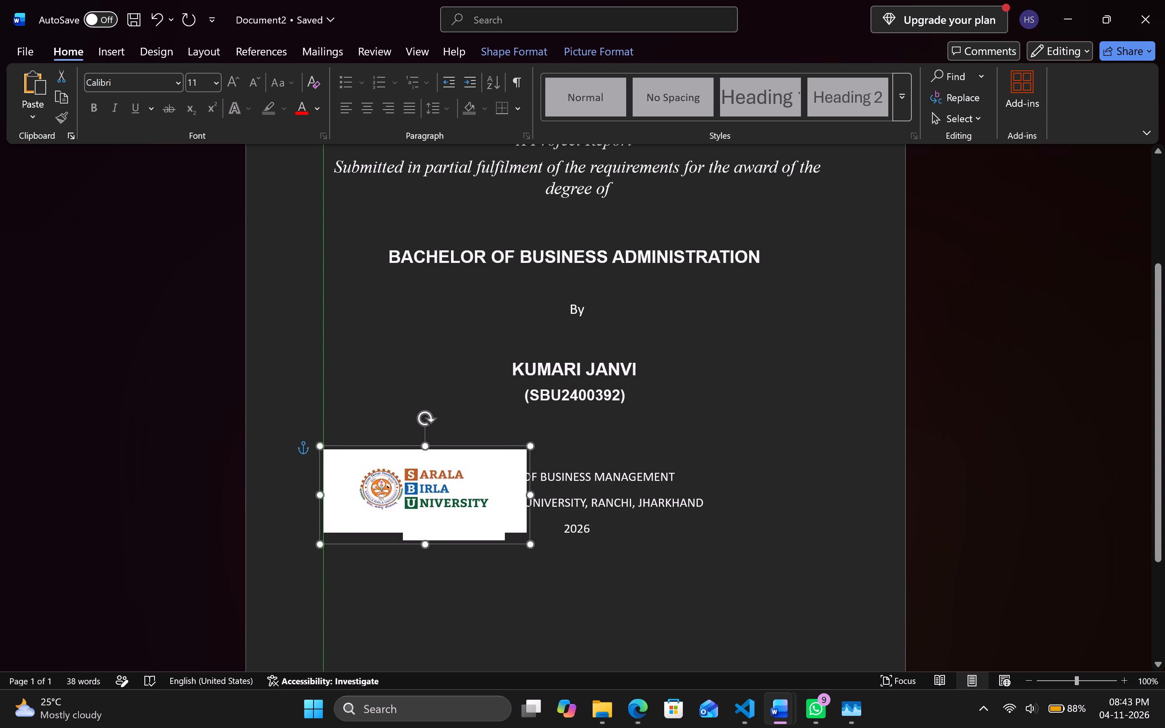
pyautogui.moveTo(529, 448); pyautogui.dragTo(542, 444)
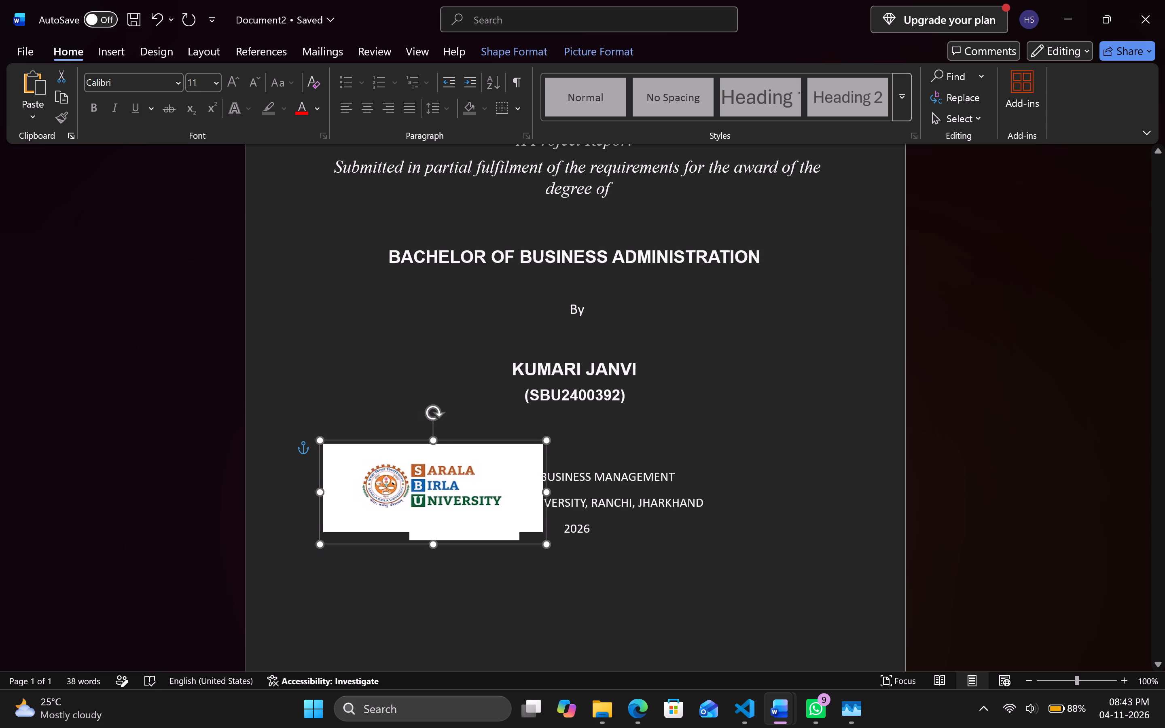
pyautogui.click(604, 449)
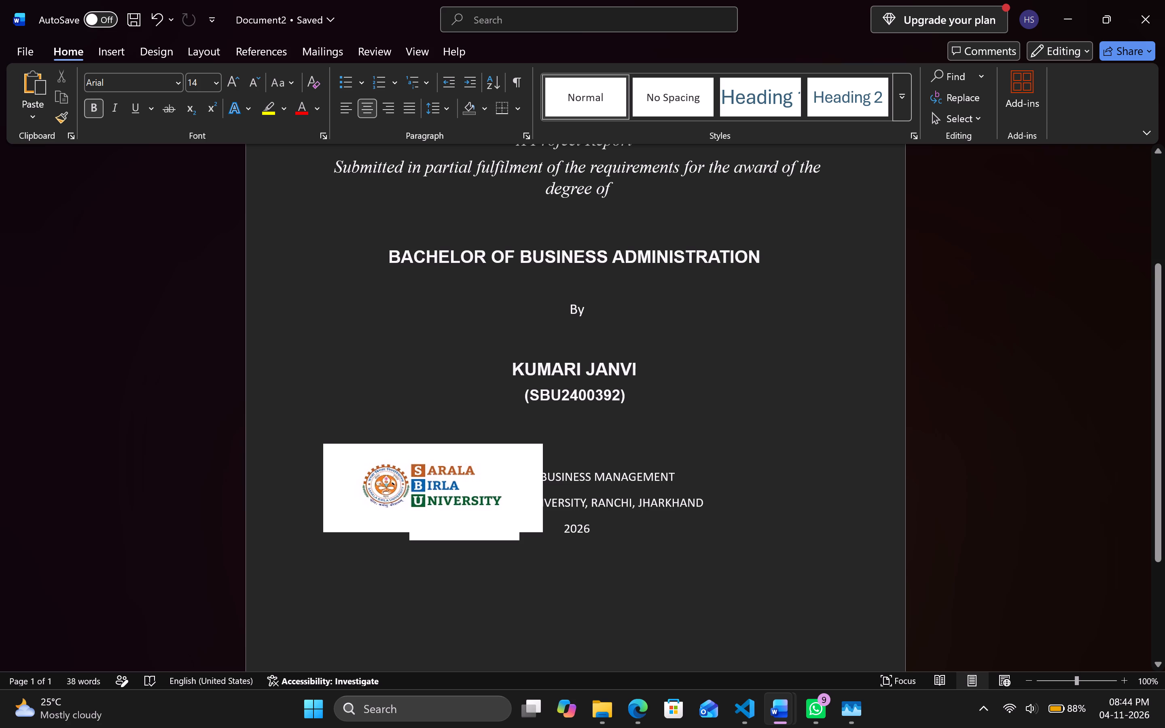
# Move the logo clear of the faculty text and insert five blank lines above "FACULTY OF BUSINESS MANAGEMENT".
pyautogui.moveTo(503, 471); pyautogui.dragTo(445, 385)
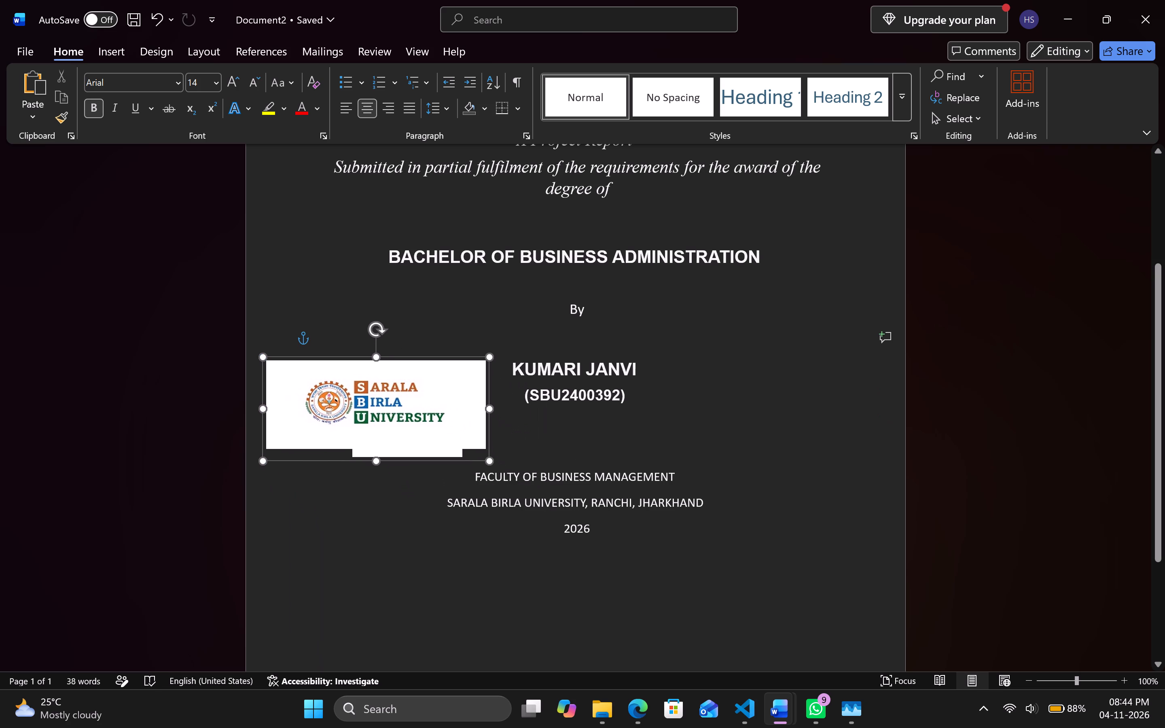
pyautogui.moveTo(445, 385); pyautogui.dragTo(447, 389)
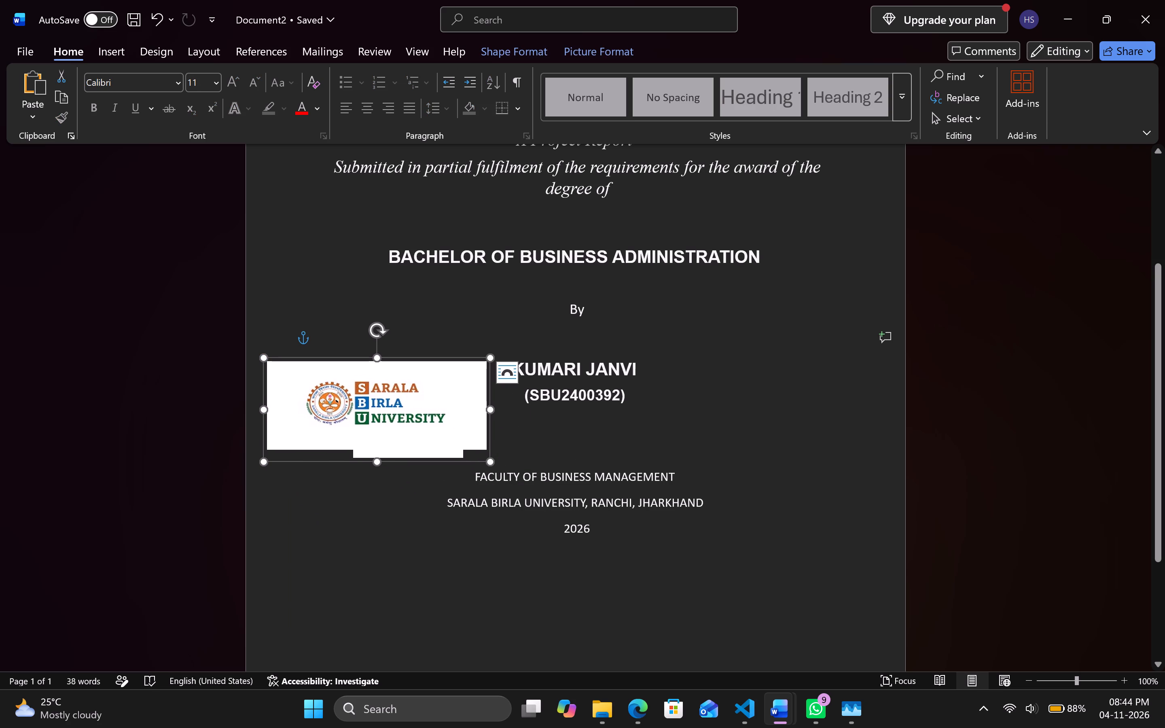
pyautogui.click(468, 474)
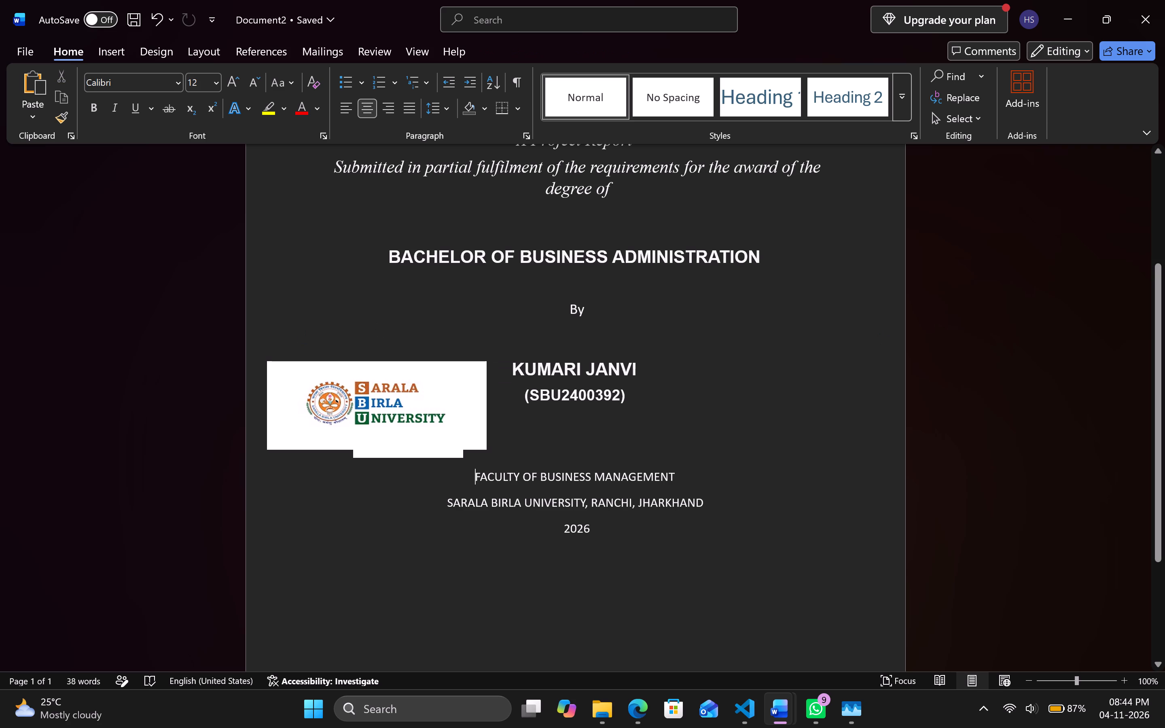
pyautogui.press('Return')
pyautogui.press('Return')
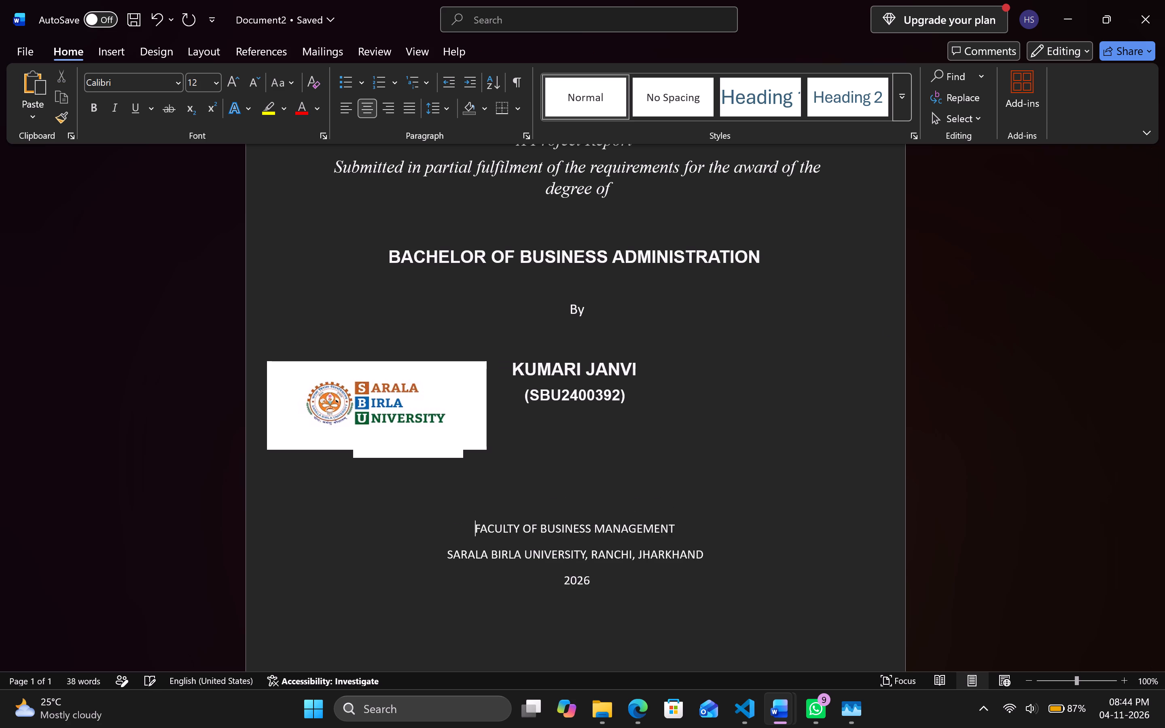
pyautogui.press('Return')
pyautogui.press('Return')
pyautogui.press('Return')
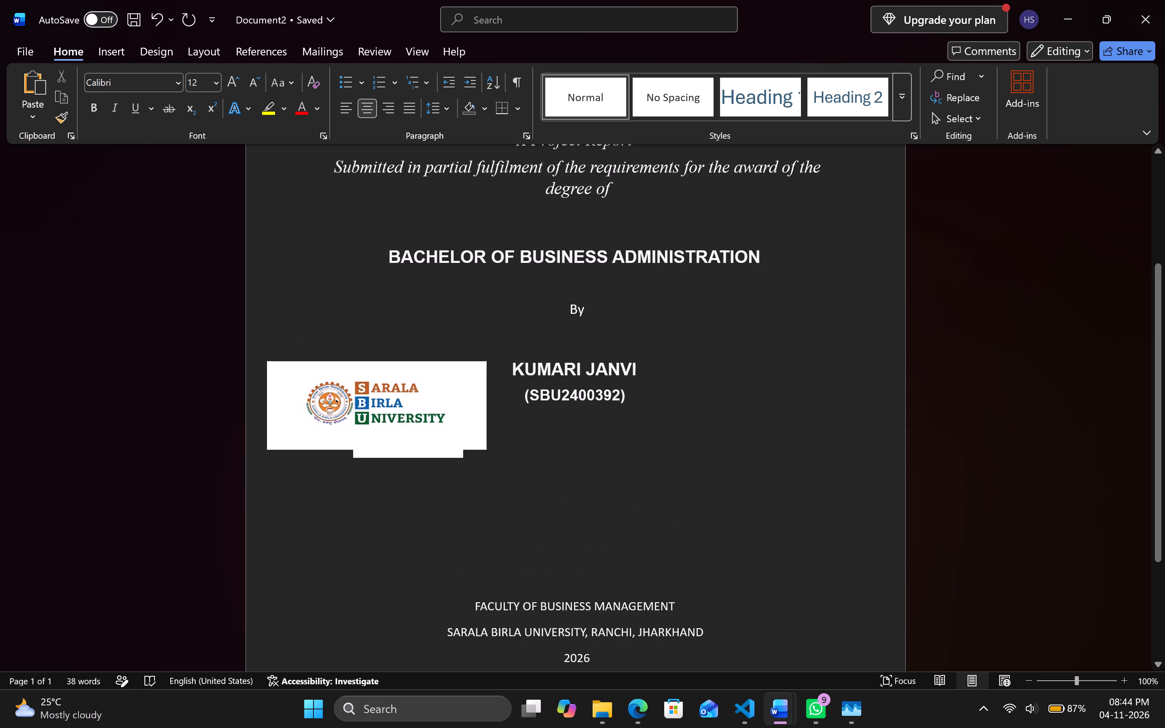
# Place the logo roughly centred in the gap between the registration number and the "FACULTY OF BUSINESS MANAGEMENT" line.
pyautogui.moveTo(425, 396); pyautogui.dragTo(502, 444)
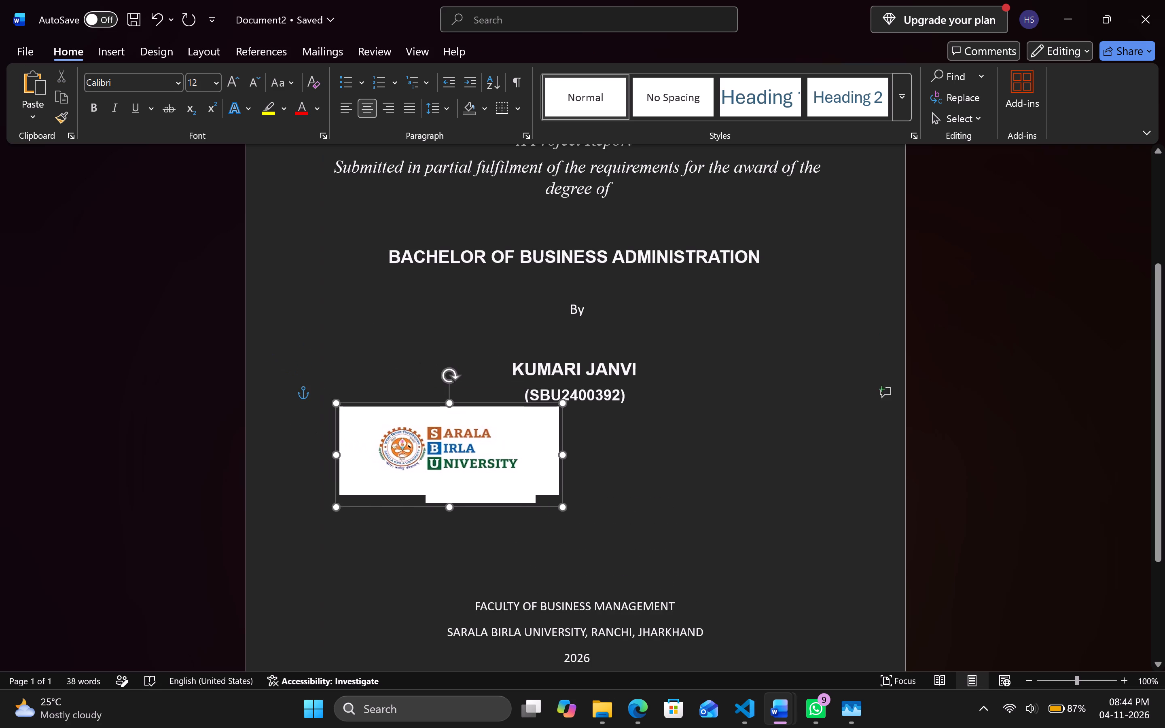
pyautogui.moveTo(502, 444); pyautogui.dragTo(621, 499)
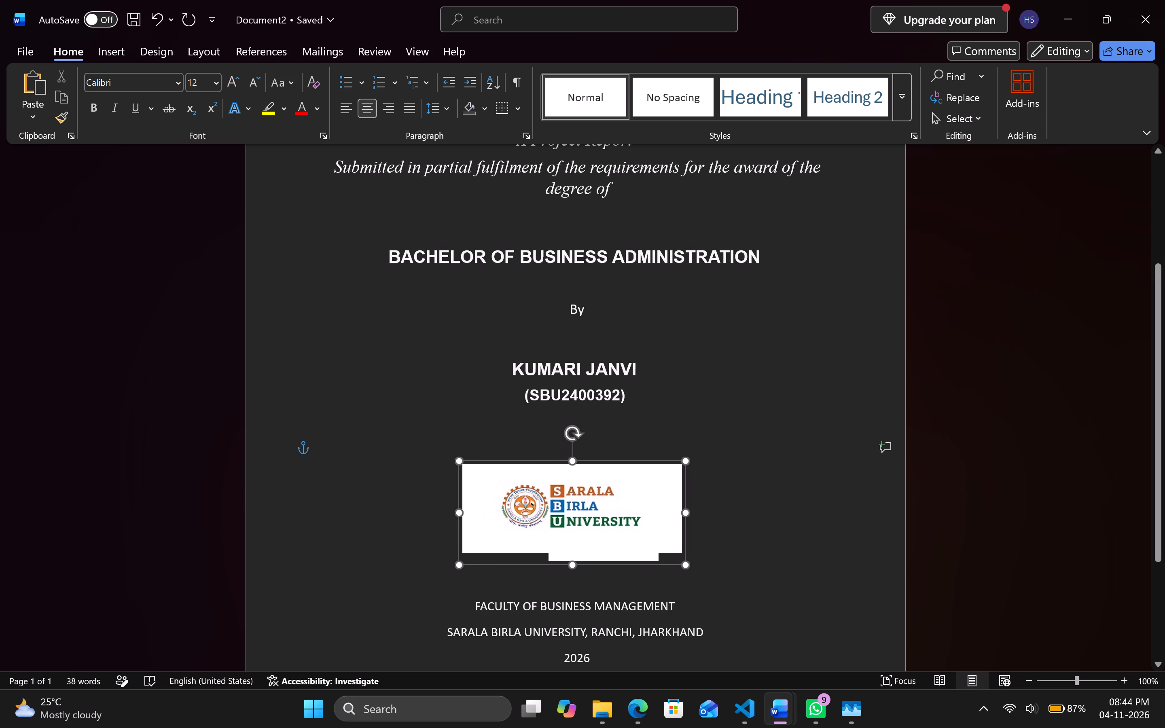
pyautogui.moveTo(621, 499); pyautogui.dragTo(621, 502)
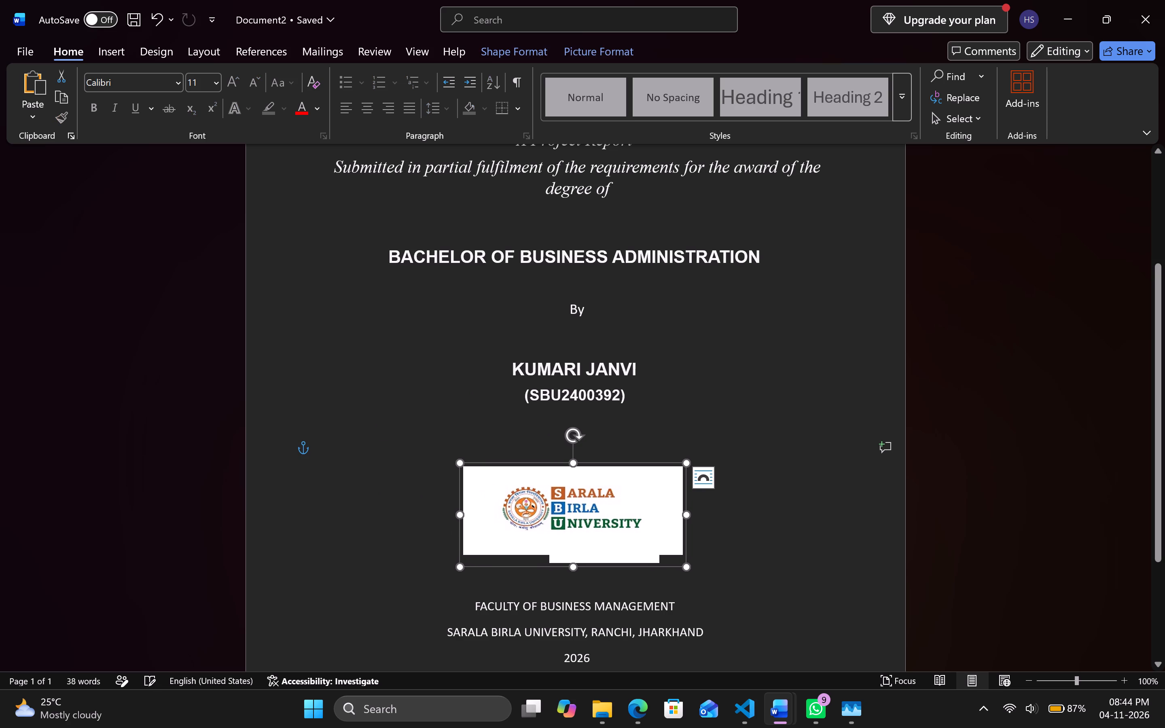
pyautogui.moveTo(628, 512); pyautogui.dragTo(632, 518)
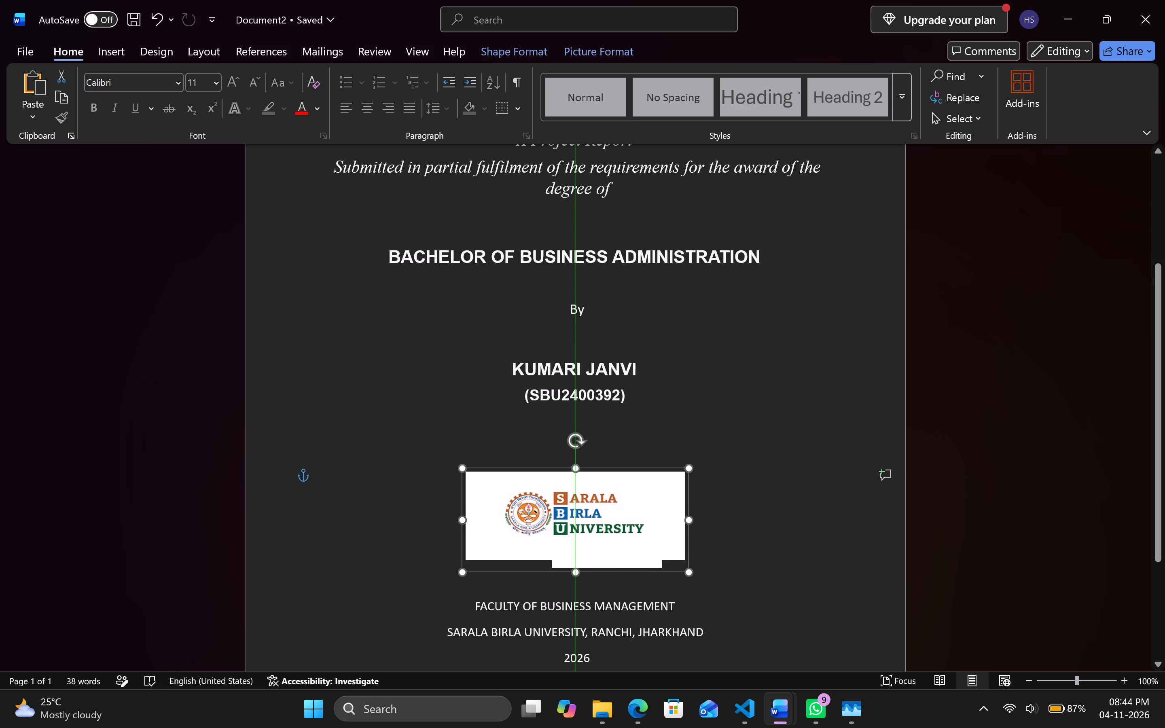
pyautogui.moveTo(632, 518); pyautogui.dragTo(638, 523)
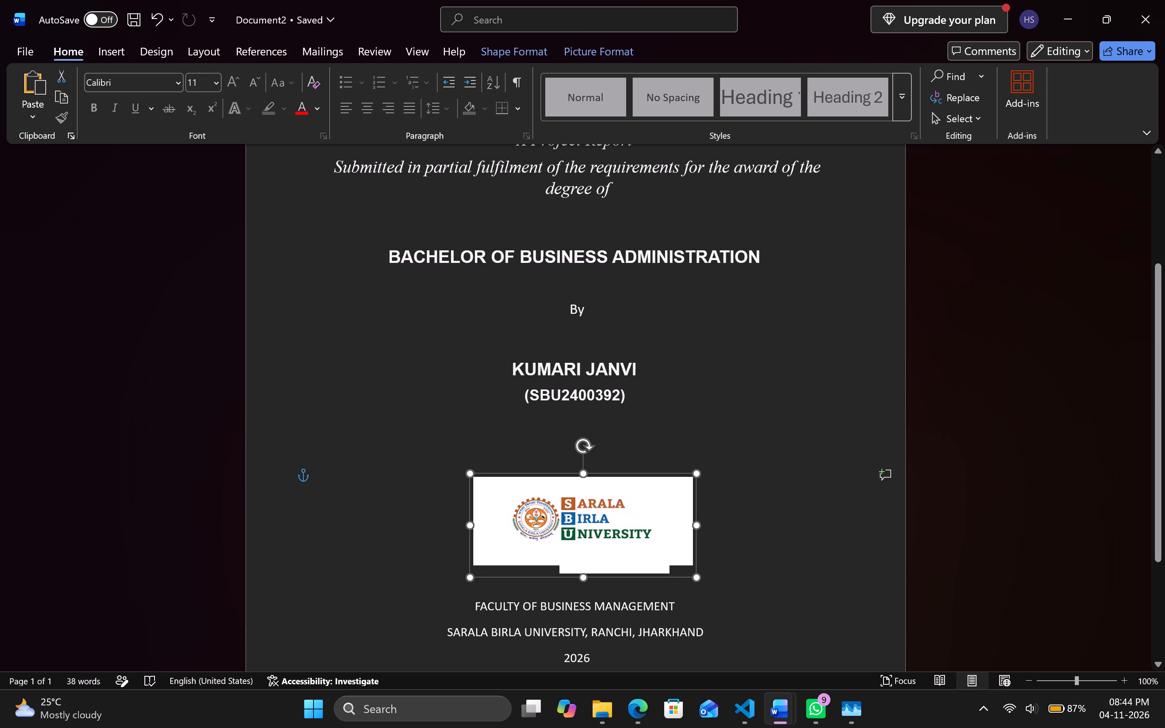
pyautogui.moveTo(638, 523); pyautogui.dragTo(638, 524)
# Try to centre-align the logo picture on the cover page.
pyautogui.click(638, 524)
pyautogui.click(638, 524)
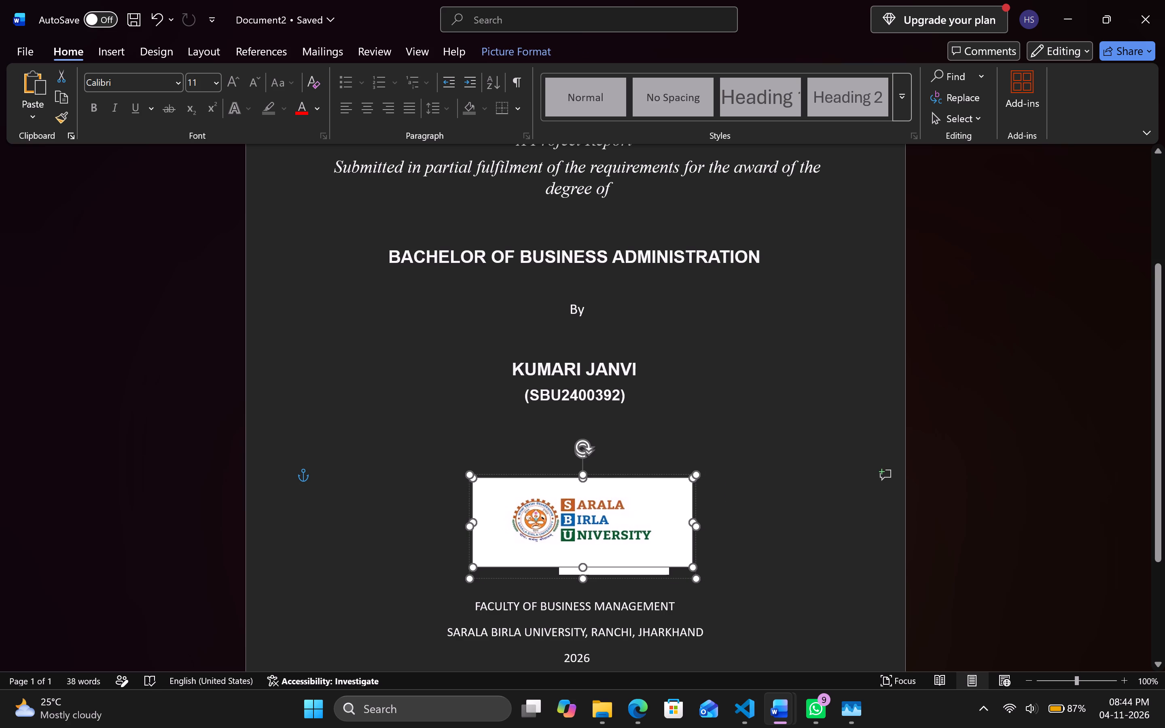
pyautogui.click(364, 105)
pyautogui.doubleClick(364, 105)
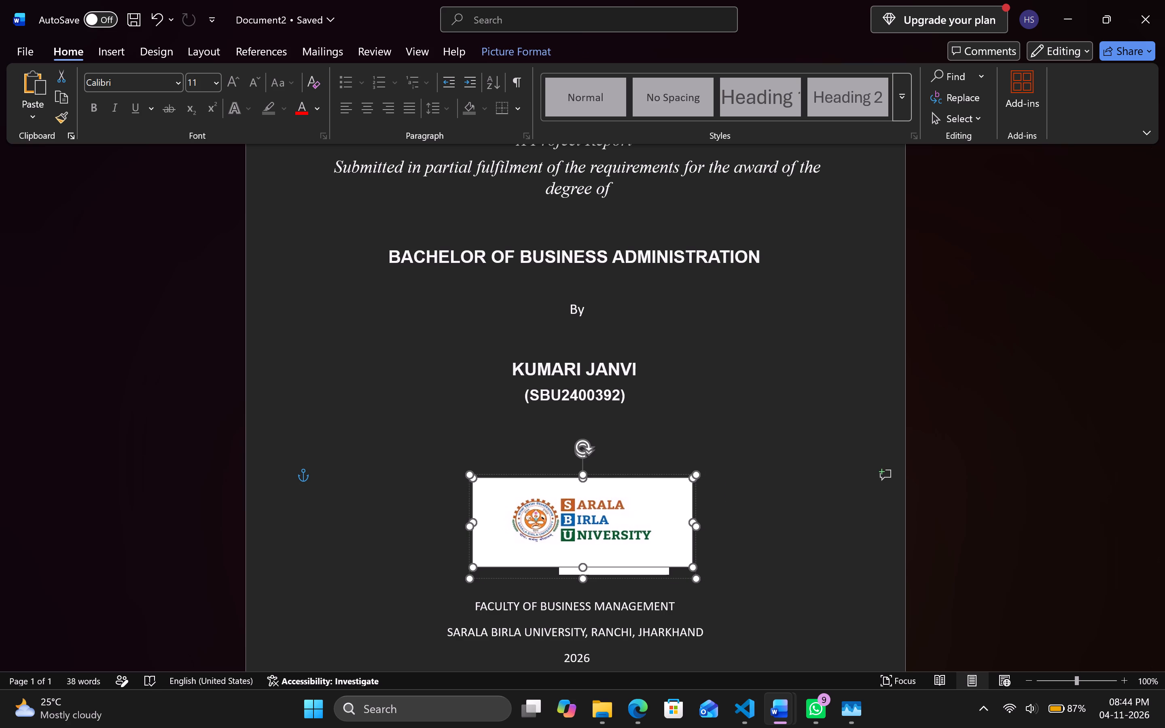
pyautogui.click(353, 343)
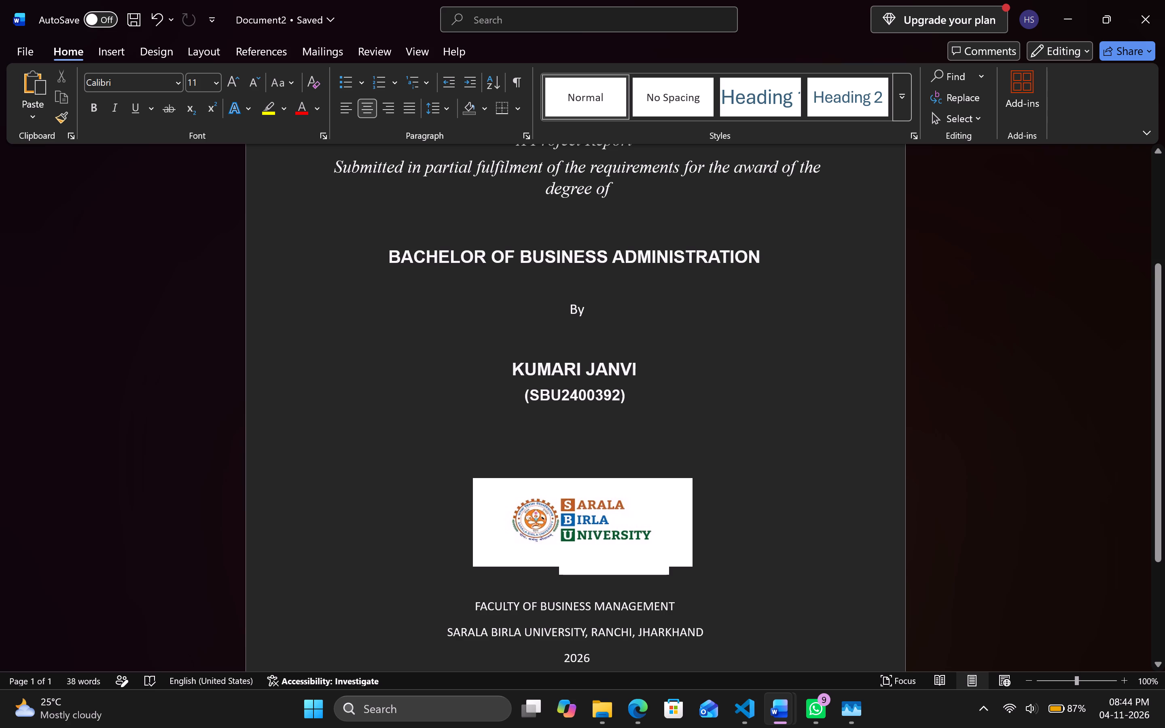
# Move the logo picture off the white box grouped behind it and delete that white box.
pyautogui.click(554, 507)
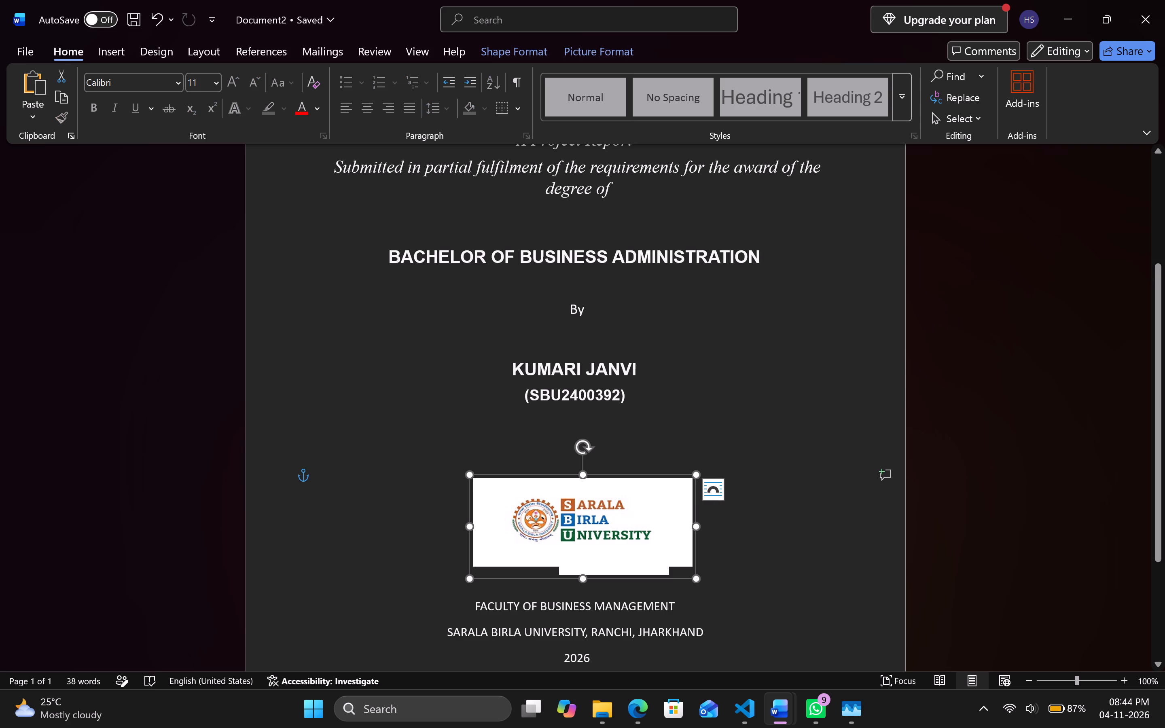
pyautogui.click(554, 507)
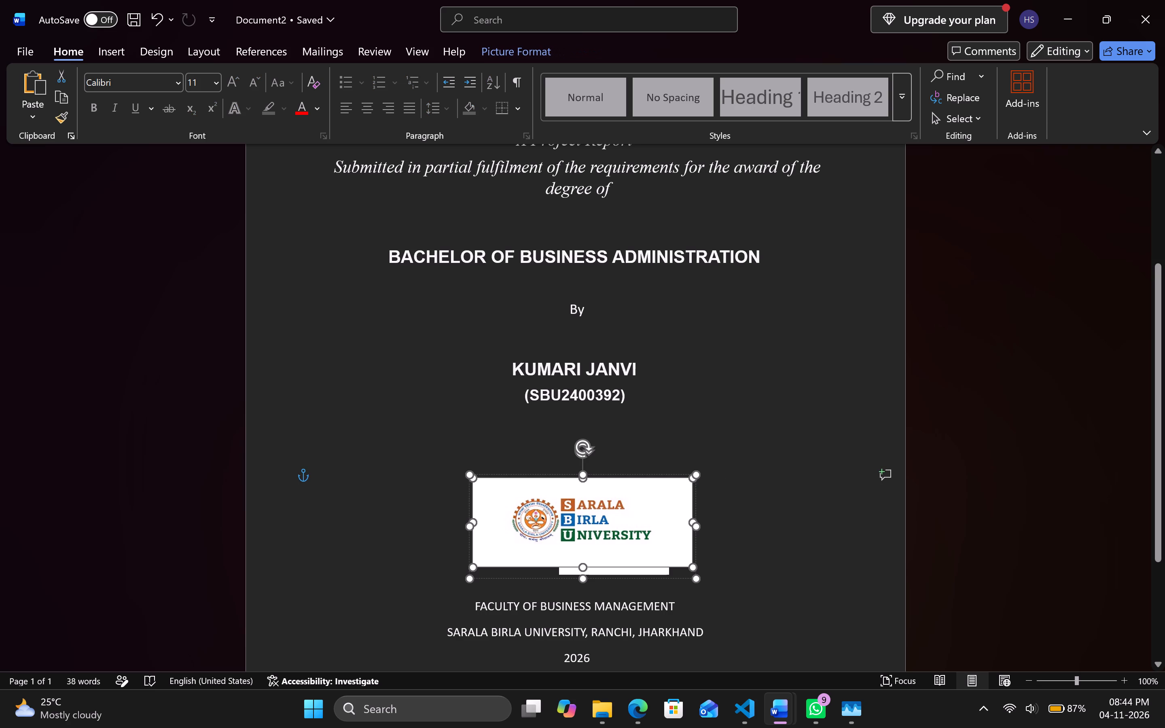
pyautogui.moveTo(554, 507); pyautogui.dragTo(522, 478)
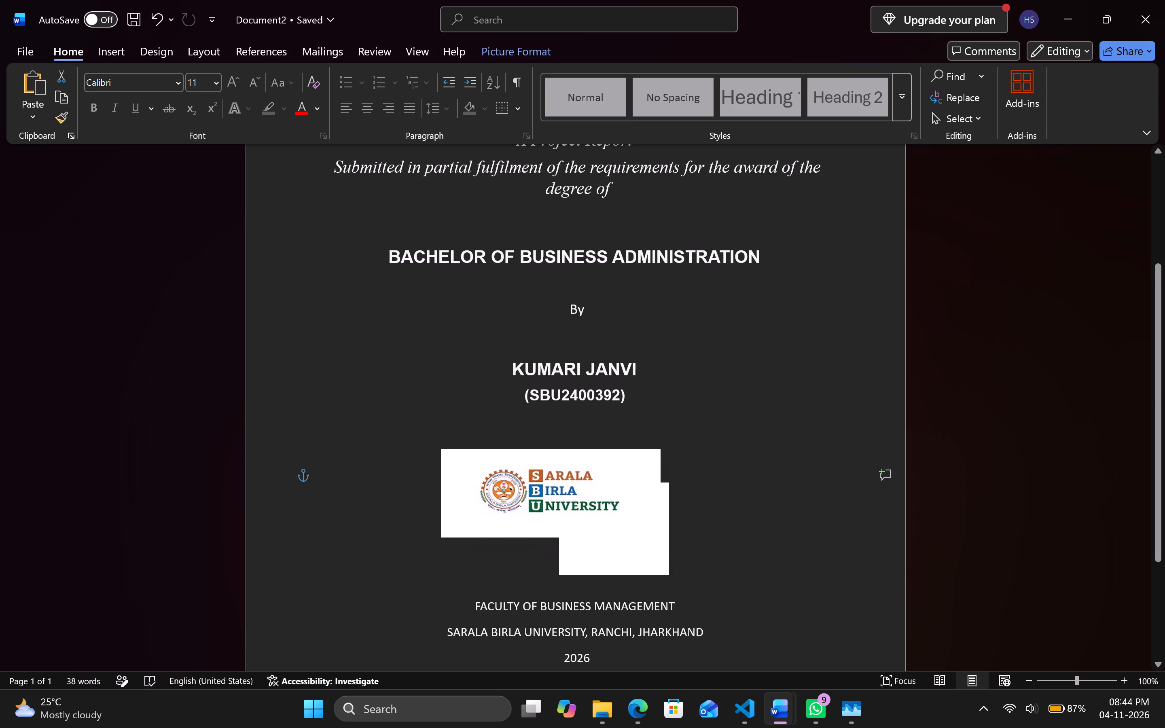
pyautogui.moveTo(522, 478); pyautogui.dragTo(388, 458)
pyautogui.click(388, 458)
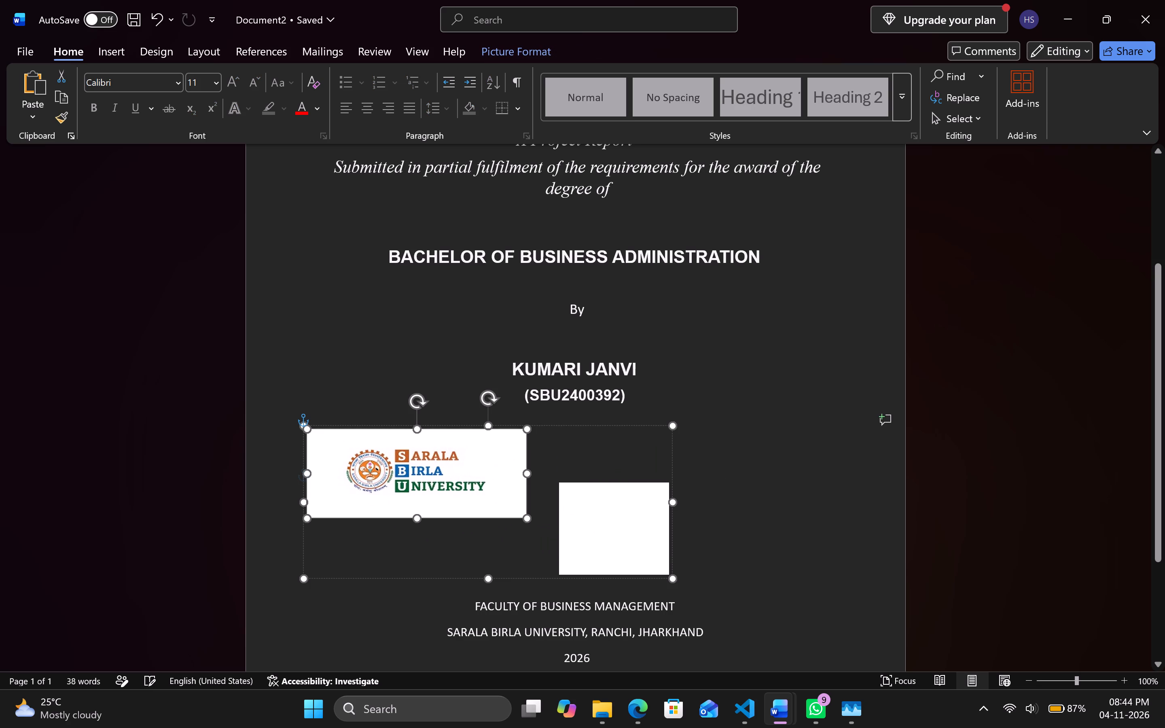
pyautogui.click(597, 503)
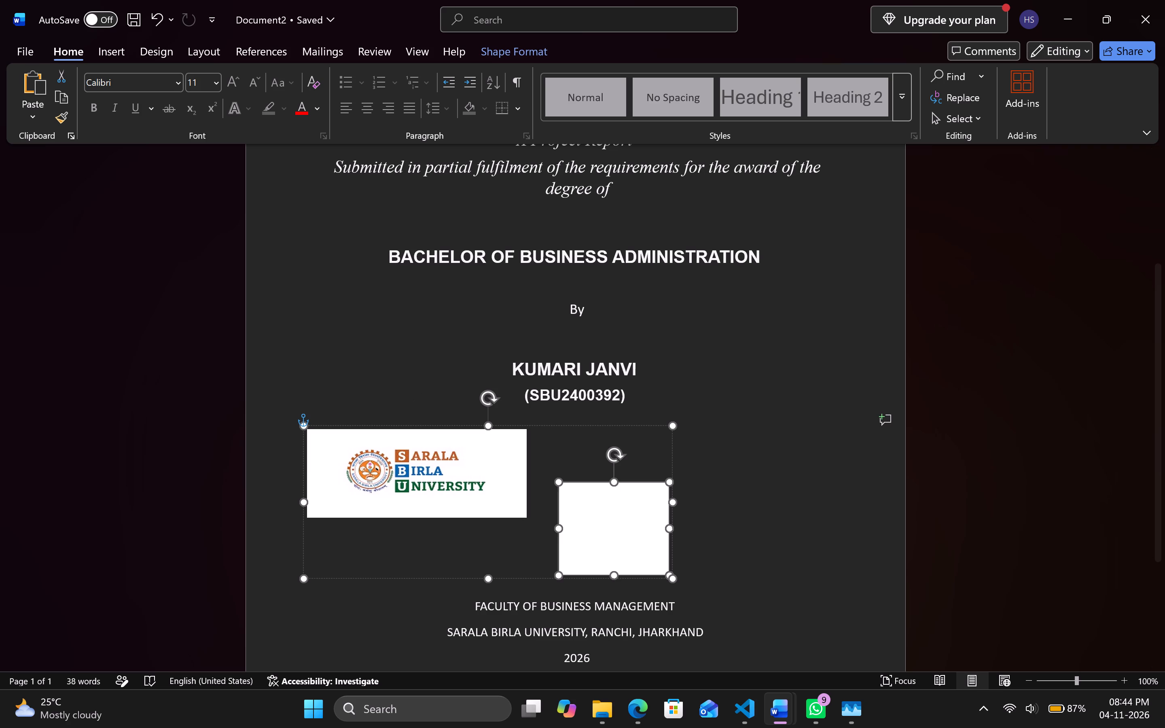
pyautogui.press('Delete')
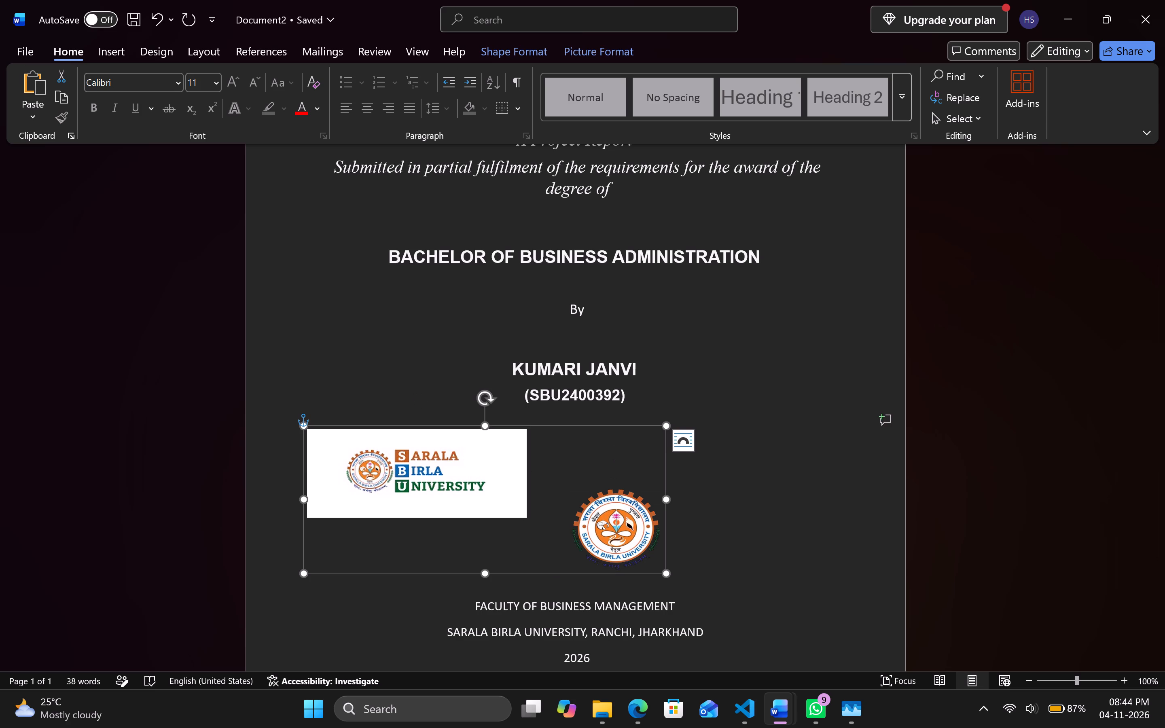
# Move the round university emblem away from the rectangular logo, to near the page's right margin.
pyautogui.click(618, 515)
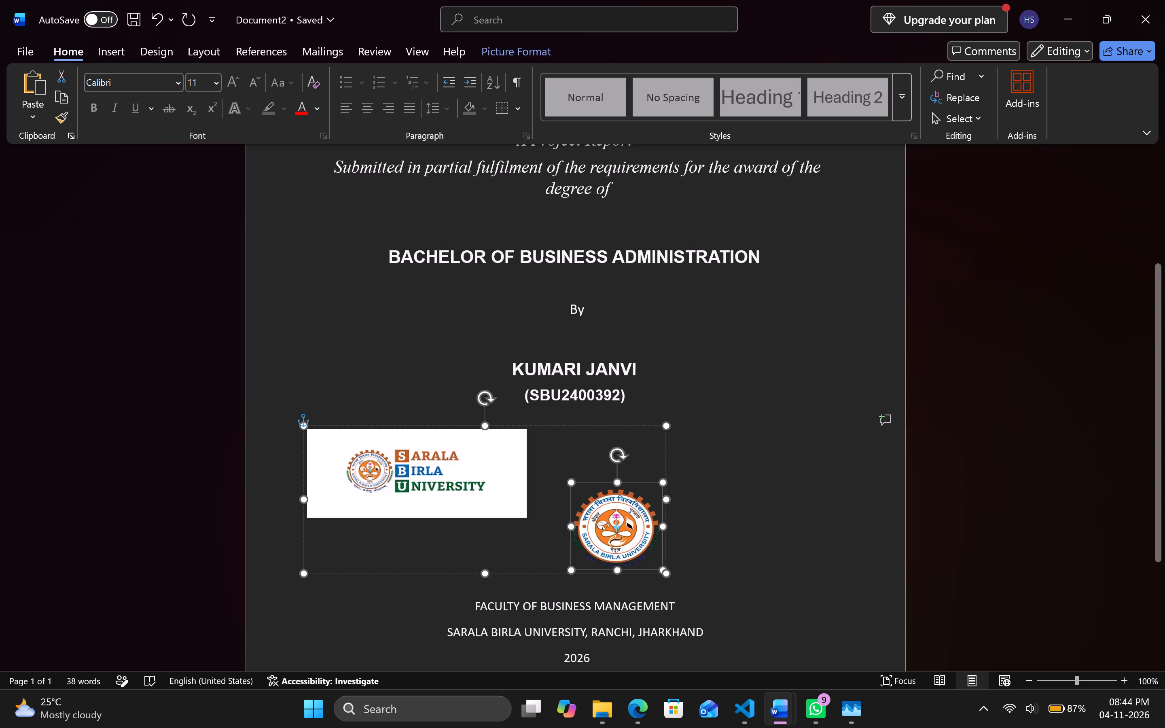
pyautogui.click(436, 484)
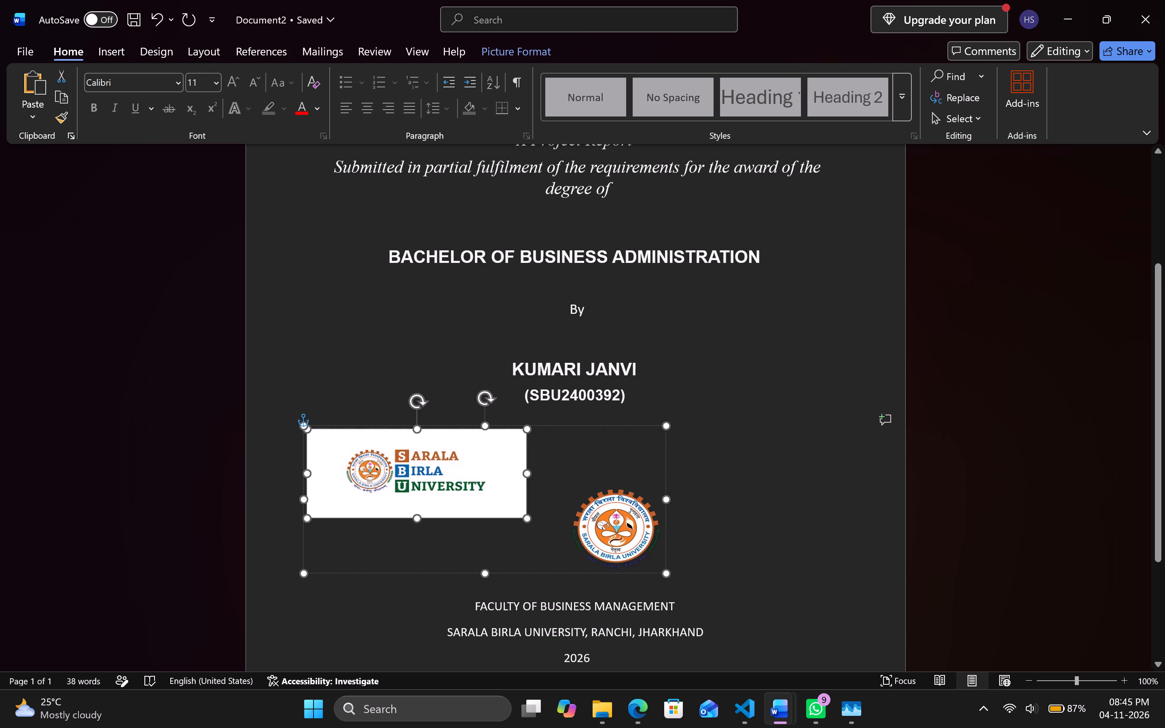
pyautogui.click(606, 517)
pyautogui.moveTo(606, 517); pyautogui.dragTo(667, 514)
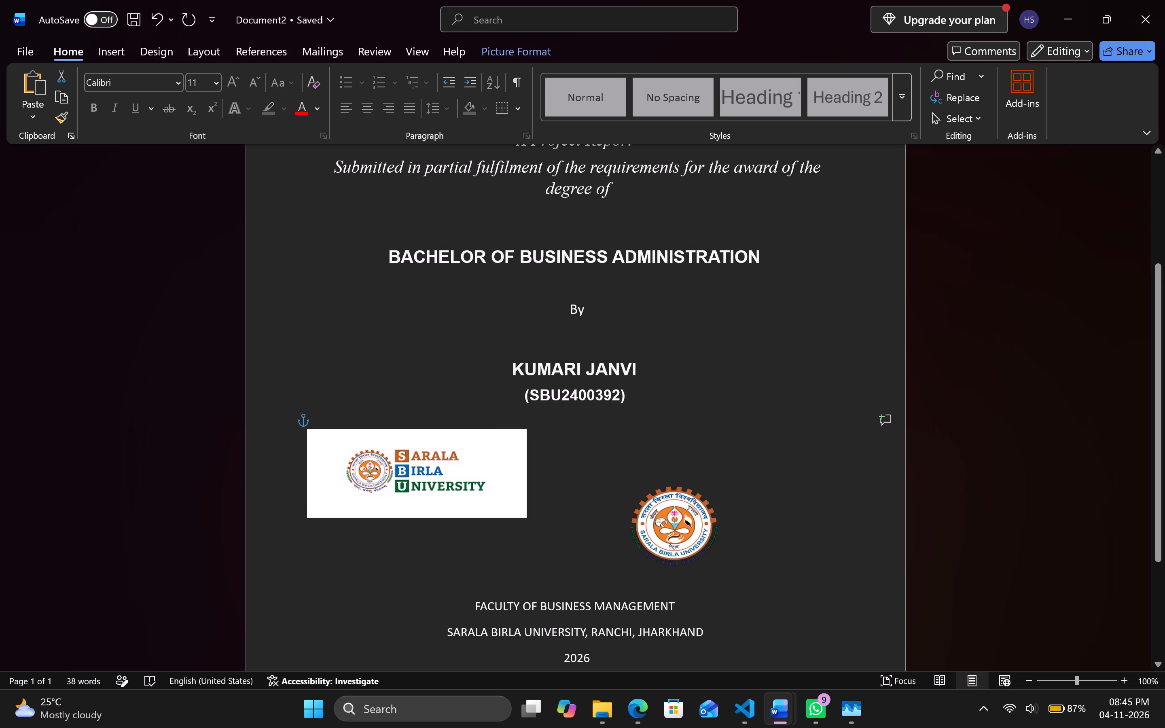
pyautogui.moveTo(667, 514); pyautogui.dragTo(776, 514)
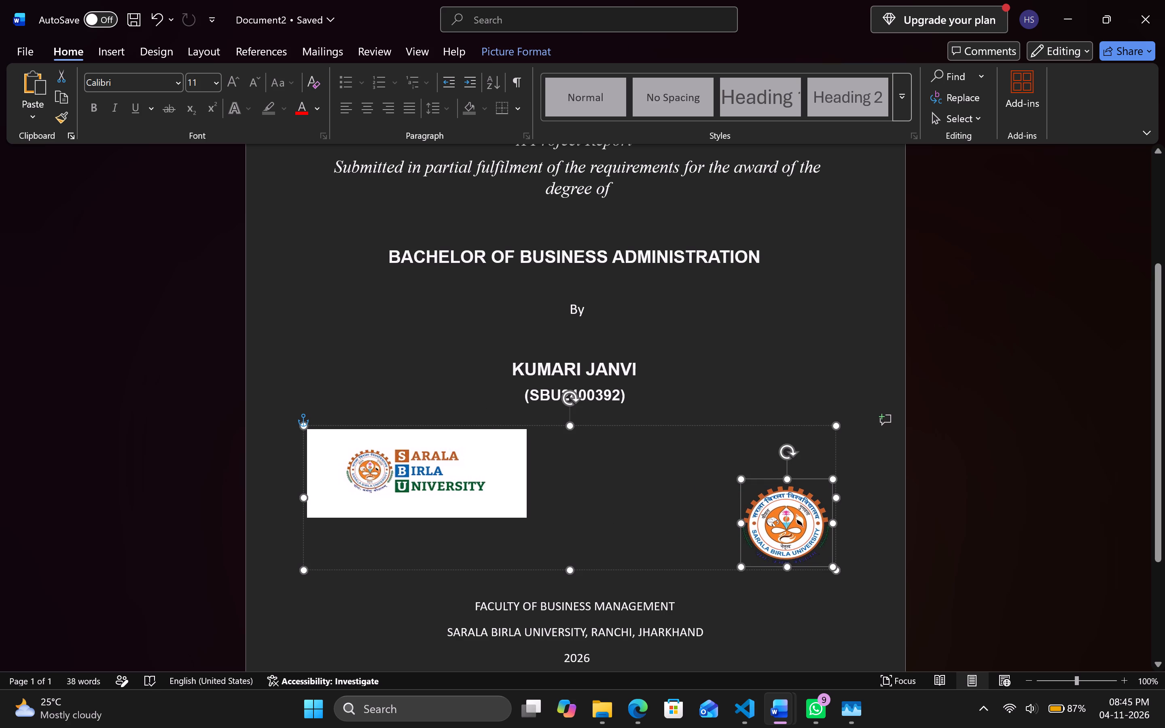
# Move the rectangular university logo back to the page's centre, just above the "FACULTY OF BUSINESS MANAGEMENT" line.
pyautogui.click(439, 481)
pyautogui.moveTo(439, 481); pyautogui.dragTo(554, 500)
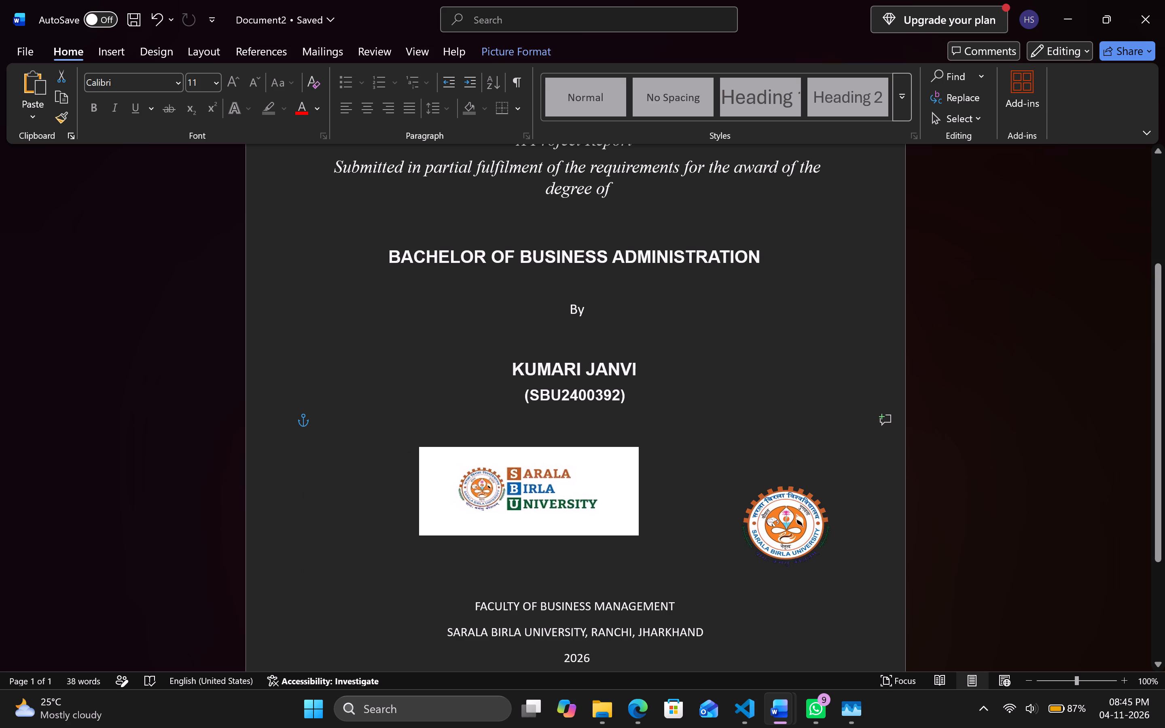
pyautogui.moveTo(554, 500); pyautogui.dragTo(618, 525)
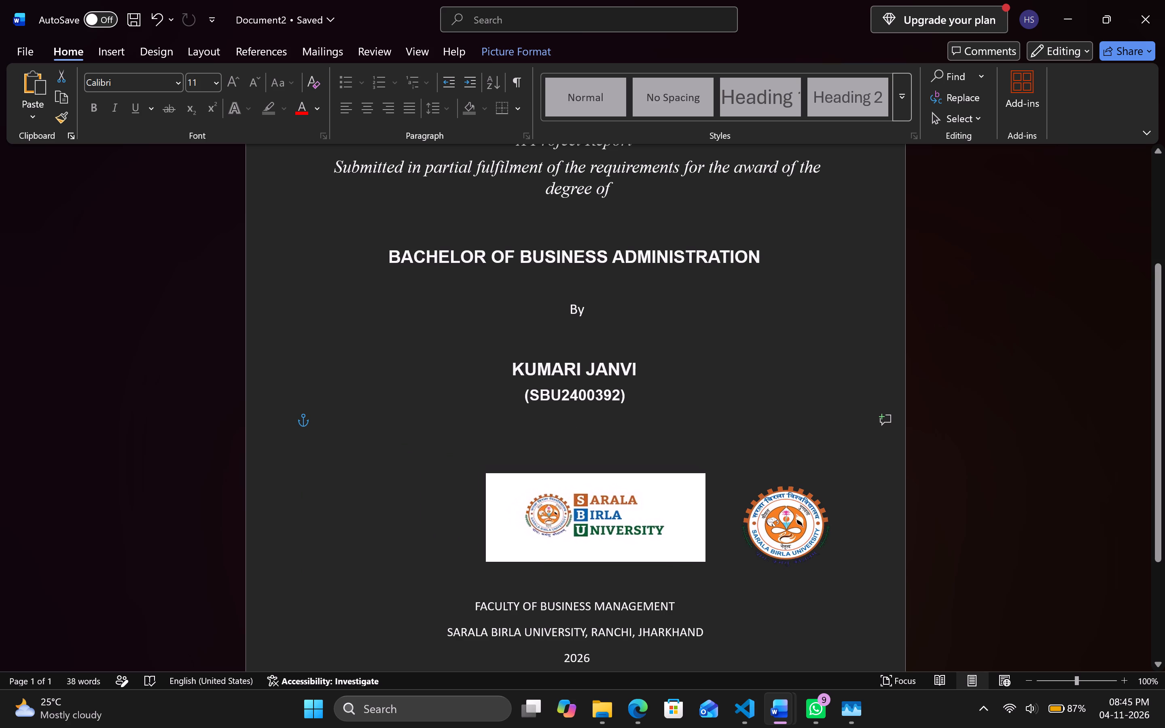
pyautogui.moveTo(618, 525); pyautogui.dragTo(604, 527)
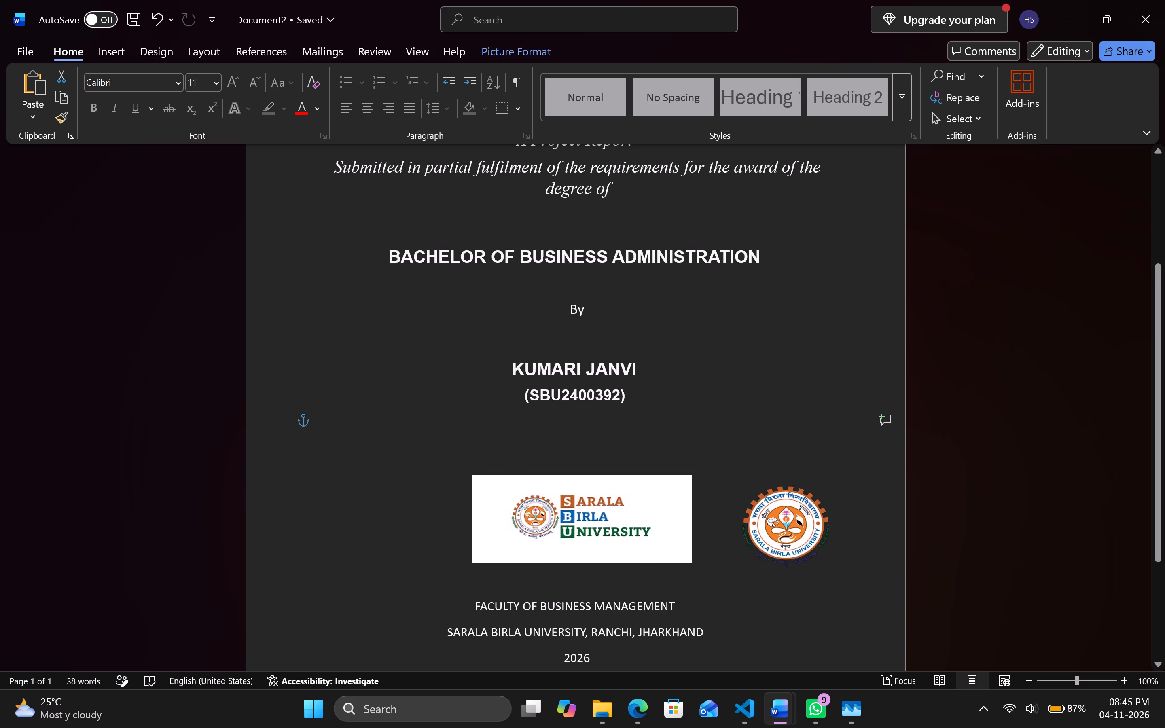
pyautogui.moveTo(604, 527); pyautogui.dragTo(604, 528)
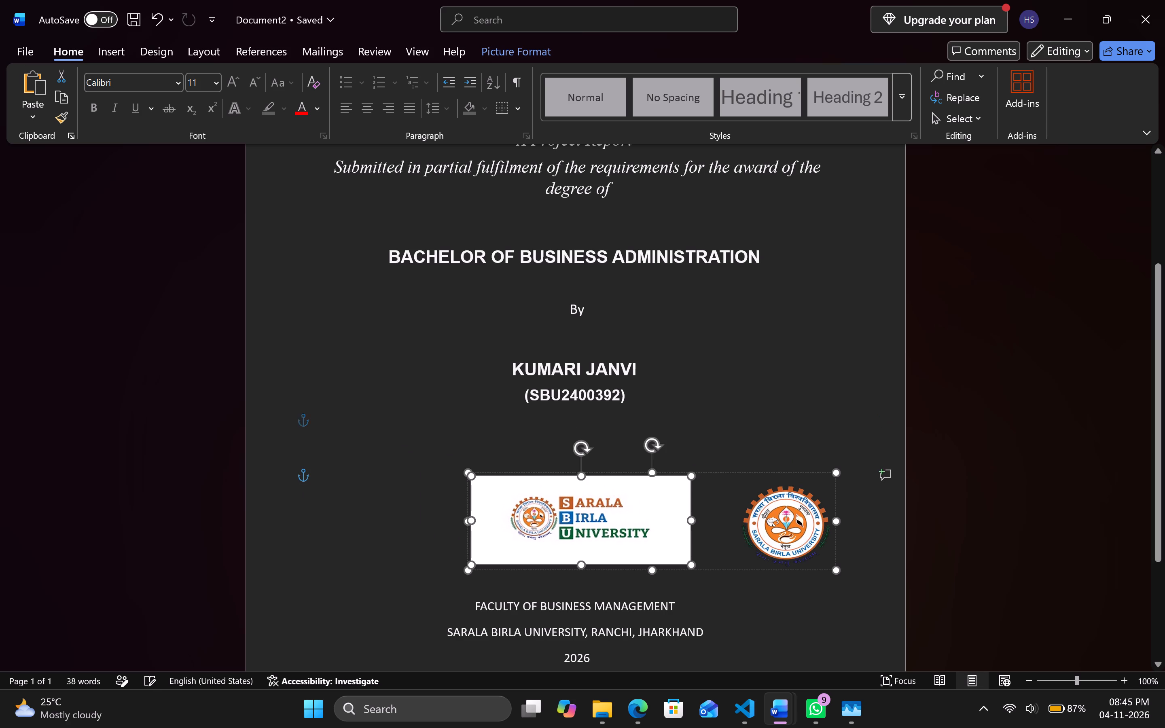
# Move the round university emblem clear of the rectangular logo and cut it from the cover page.
pyautogui.click(782, 502)
pyautogui.moveTo(782, 502); pyautogui.dragTo(808, 370)
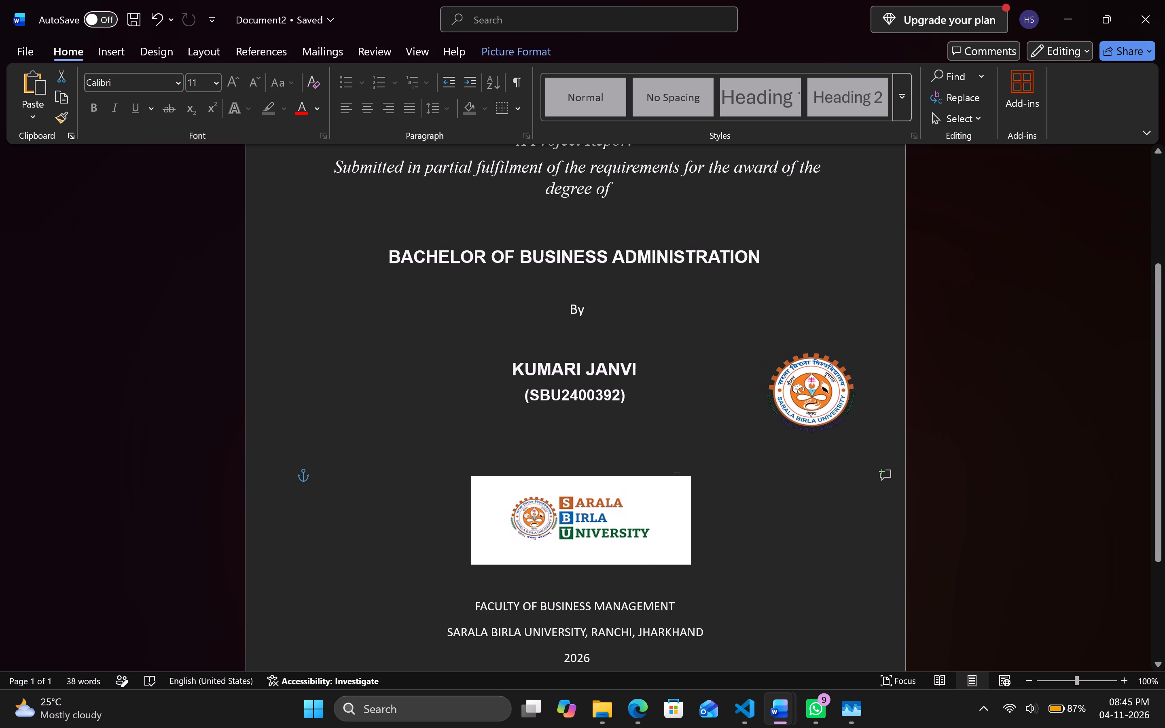
pyautogui.moveTo(808, 370); pyautogui.dragTo(837, 389)
pyautogui.click(837, 389)
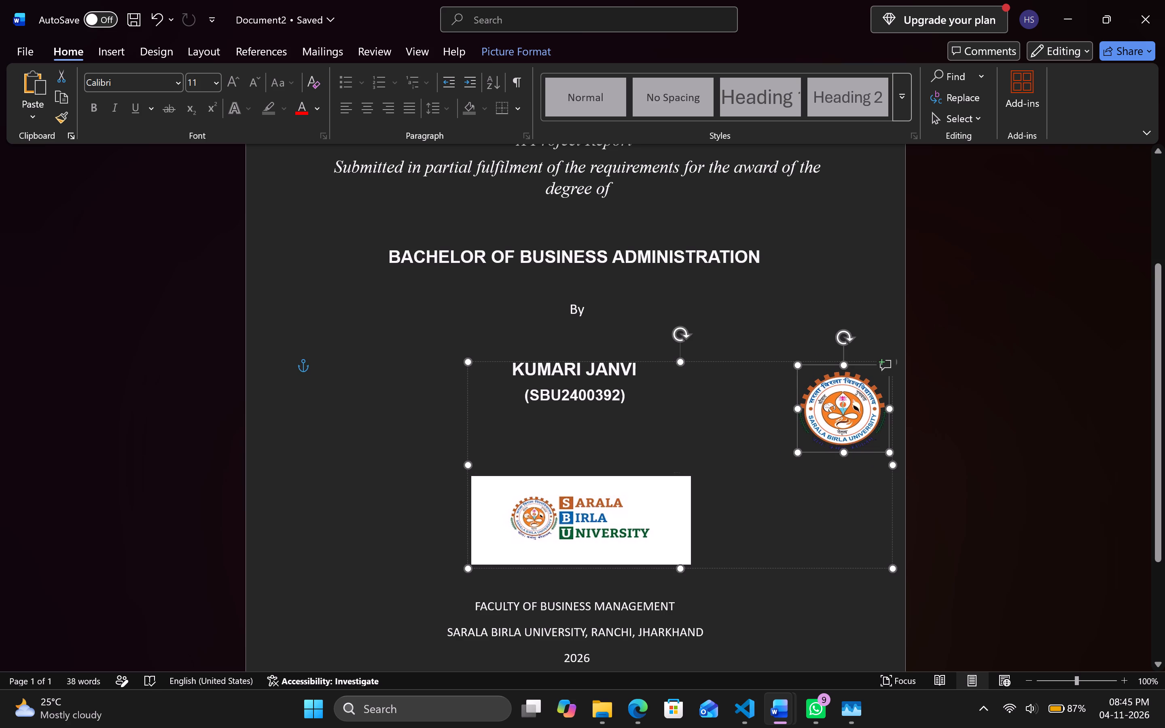
pyautogui.rightClick(837, 389)
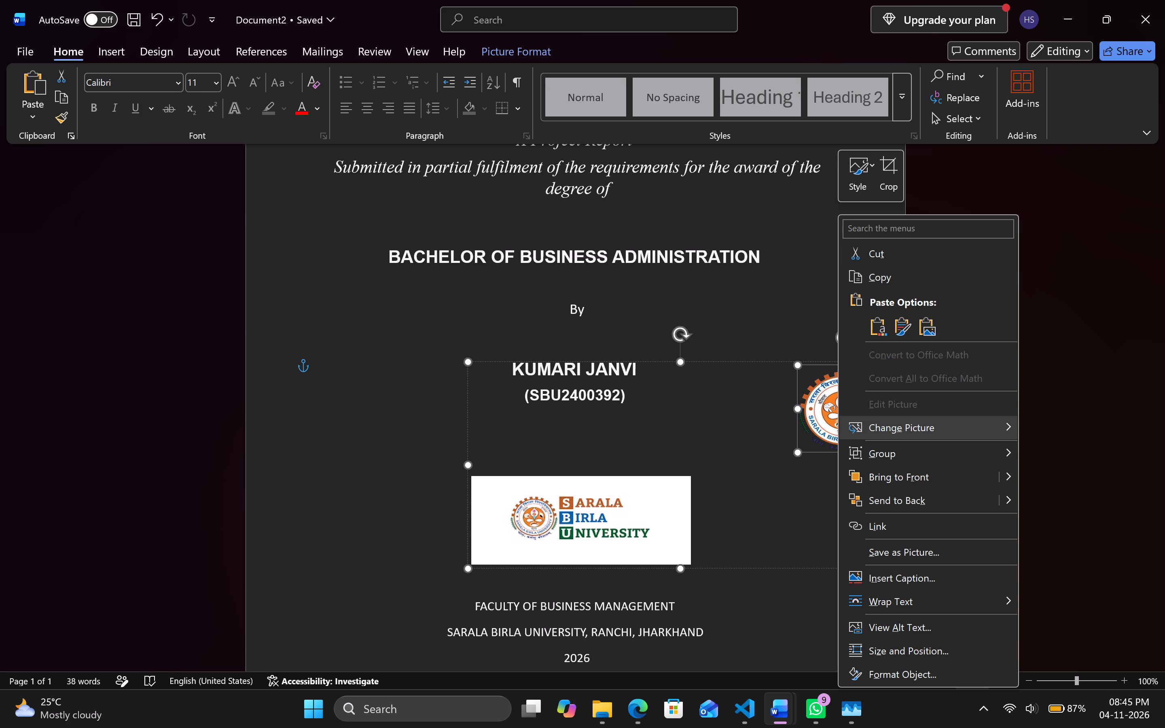
pyautogui.scroll(-1, 925, 430)
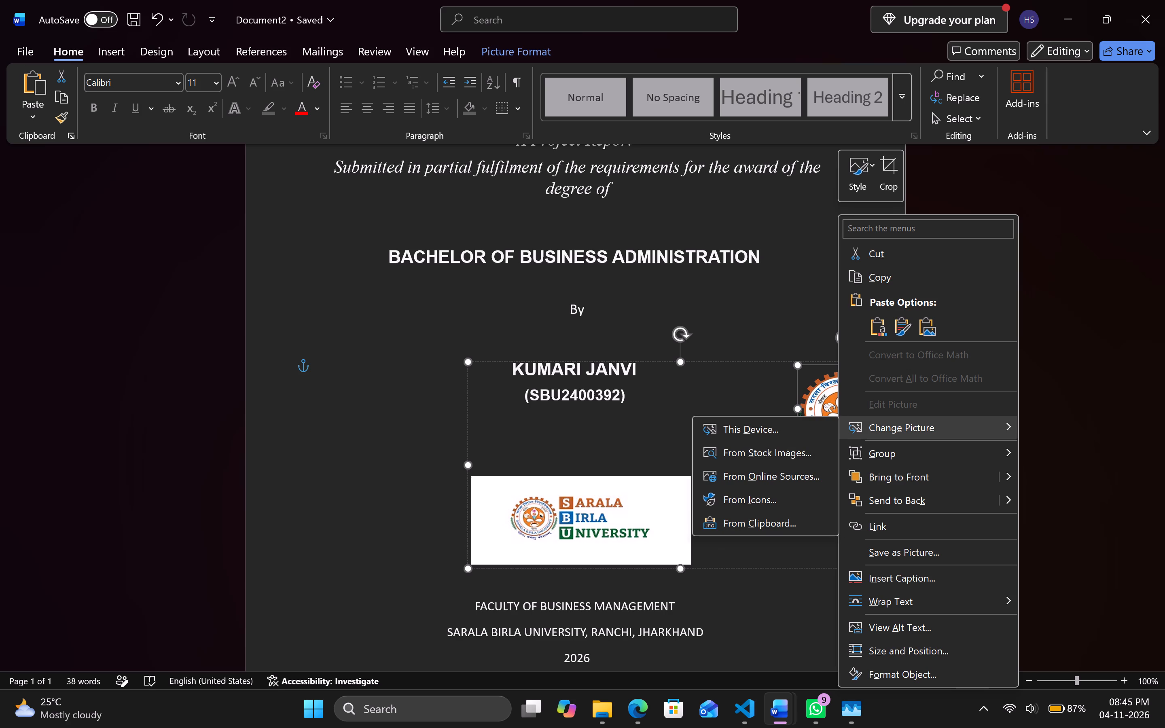
pyautogui.scroll(1, 925, 430)
pyautogui.click(925, 257)
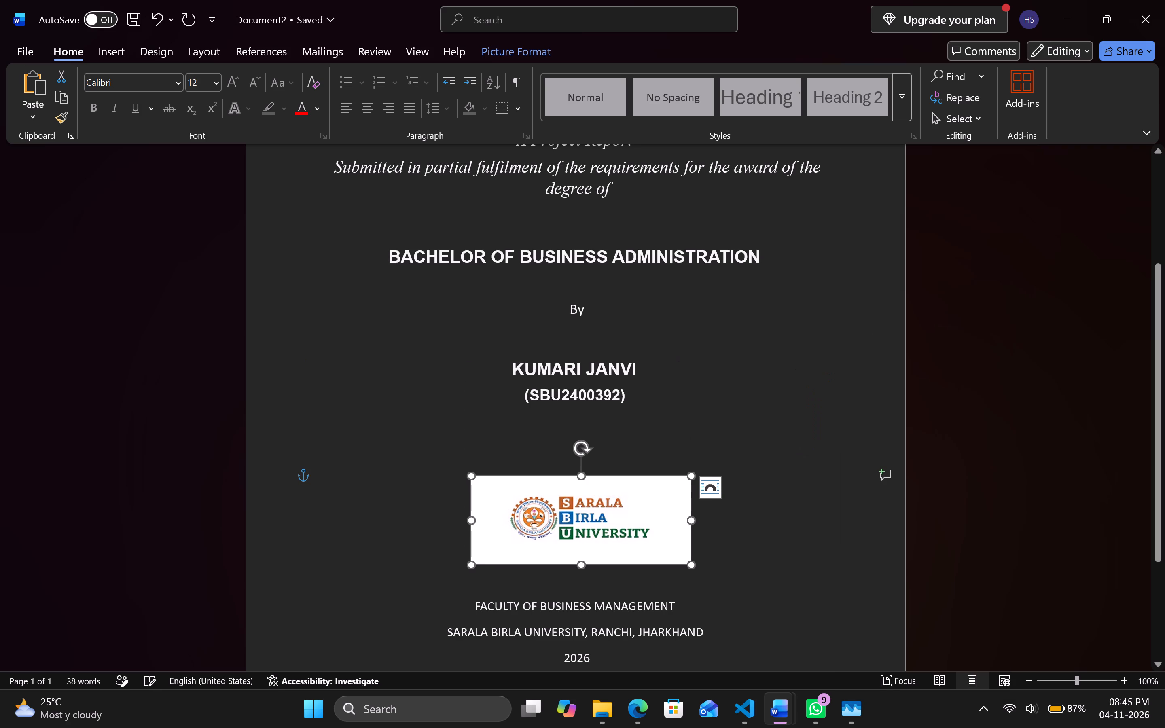
pyautogui.click(770, 552)
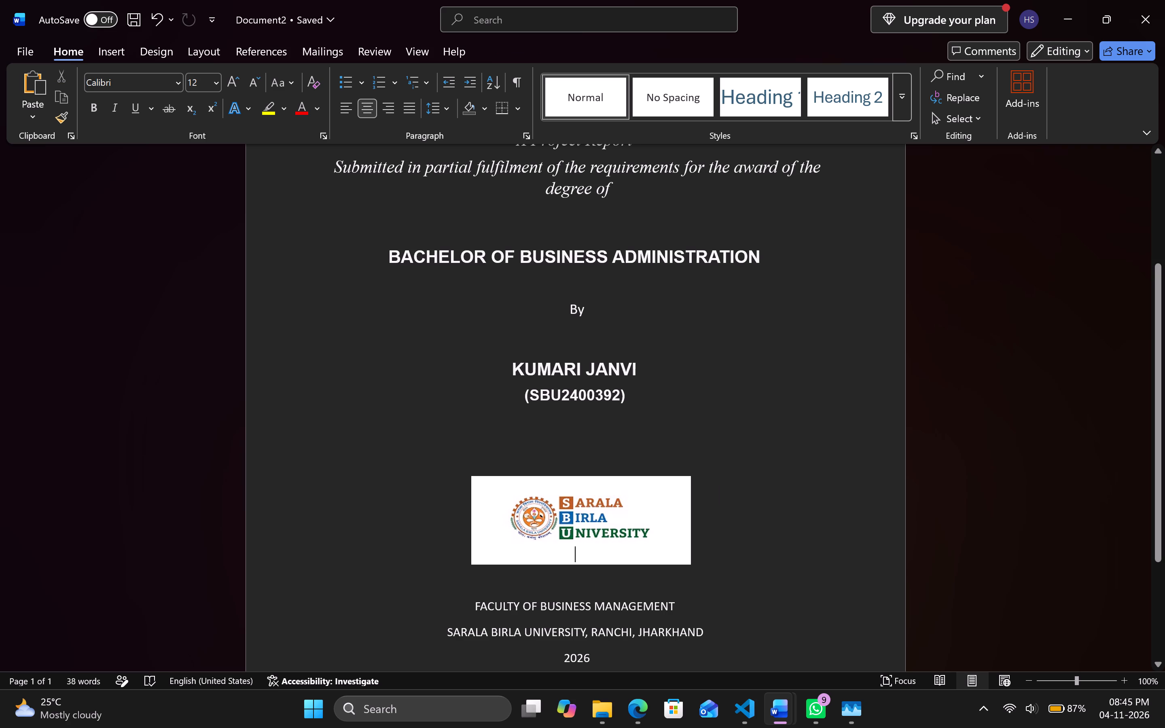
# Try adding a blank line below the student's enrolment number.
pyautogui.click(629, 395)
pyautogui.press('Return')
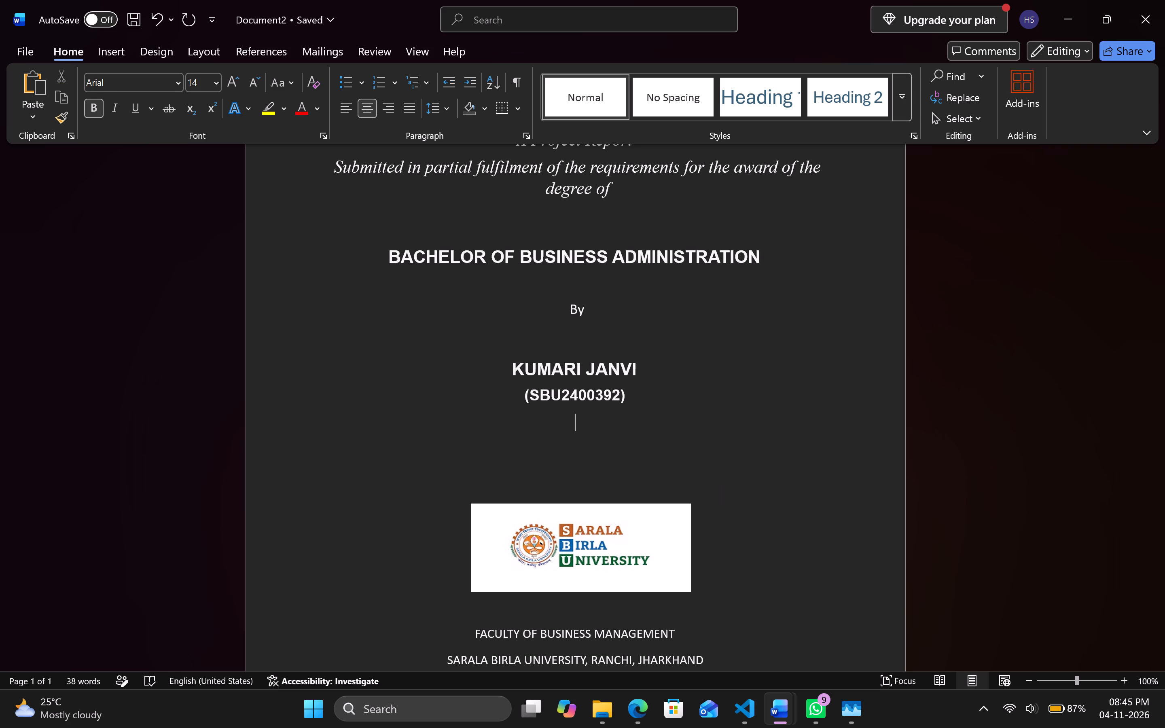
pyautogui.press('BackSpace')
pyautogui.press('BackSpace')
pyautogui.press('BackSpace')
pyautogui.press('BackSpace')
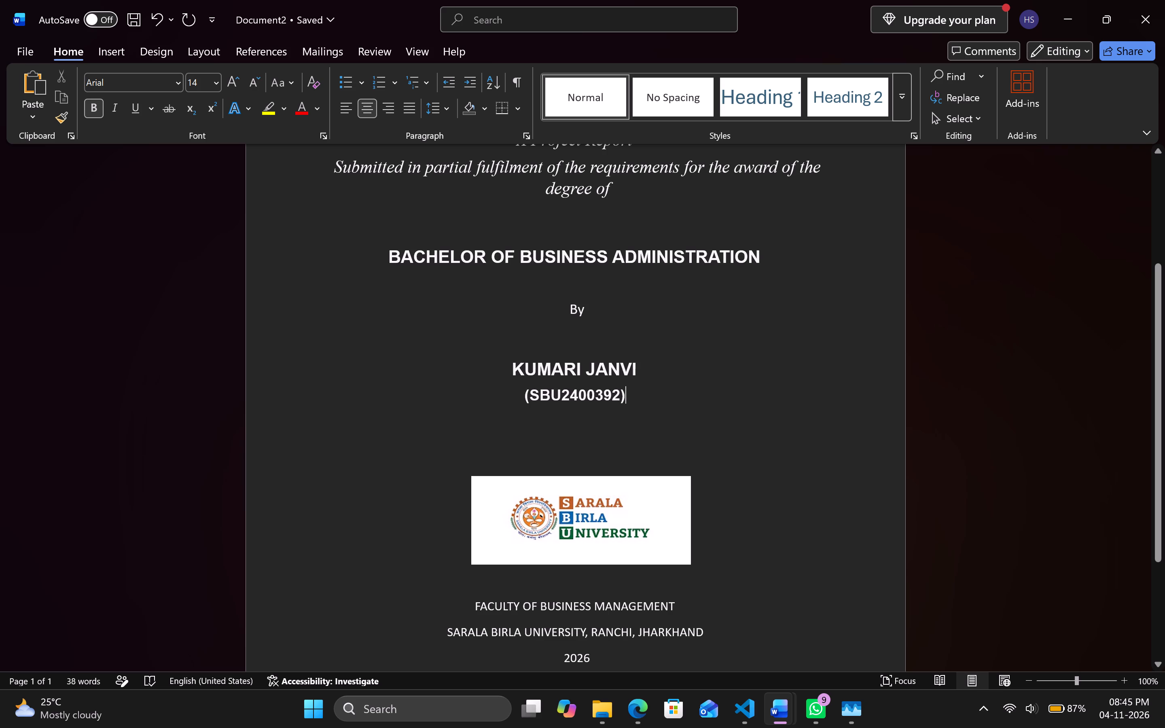
# Add a blank line between the university logo and the "FACULTY OF BUSINESS MANAGEMENT" line.
pyautogui.click(701, 557)
pyautogui.press('Return')
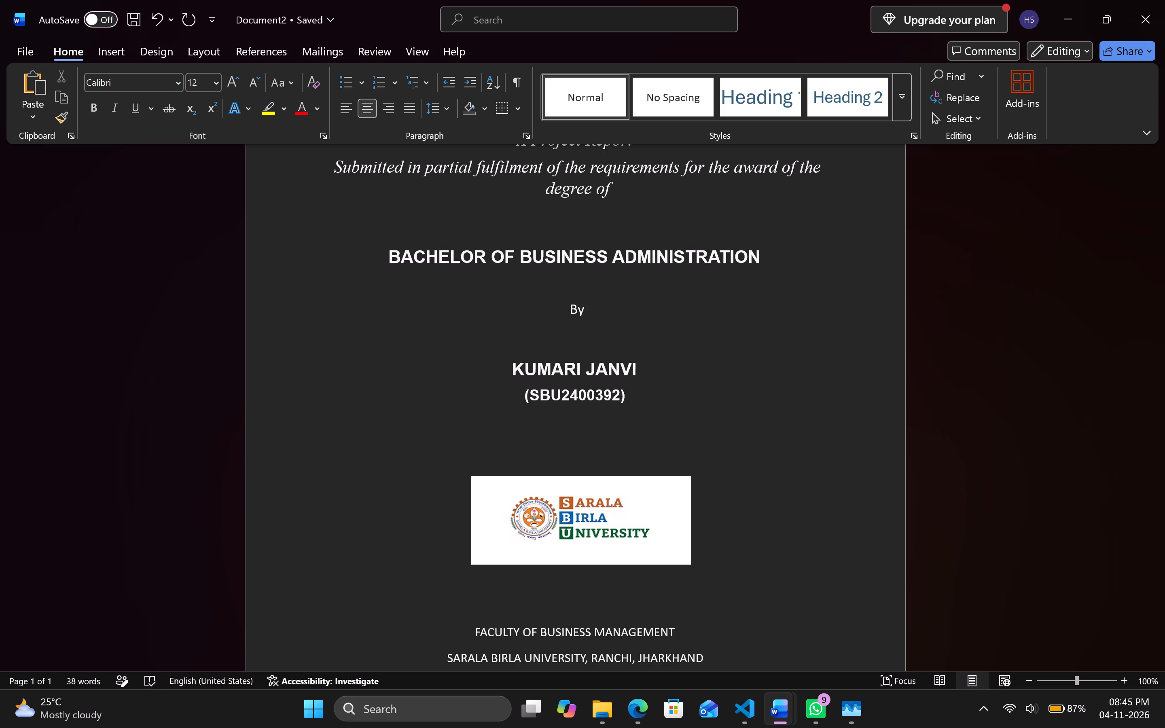
# Change the font of the faculty, university address and "2026" lines at the page's end to Arial.
pyautogui.keyDown('ctrl'); pyautogui.scroll(-1, 646, 596); pyautogui.keyUp('ctrl')
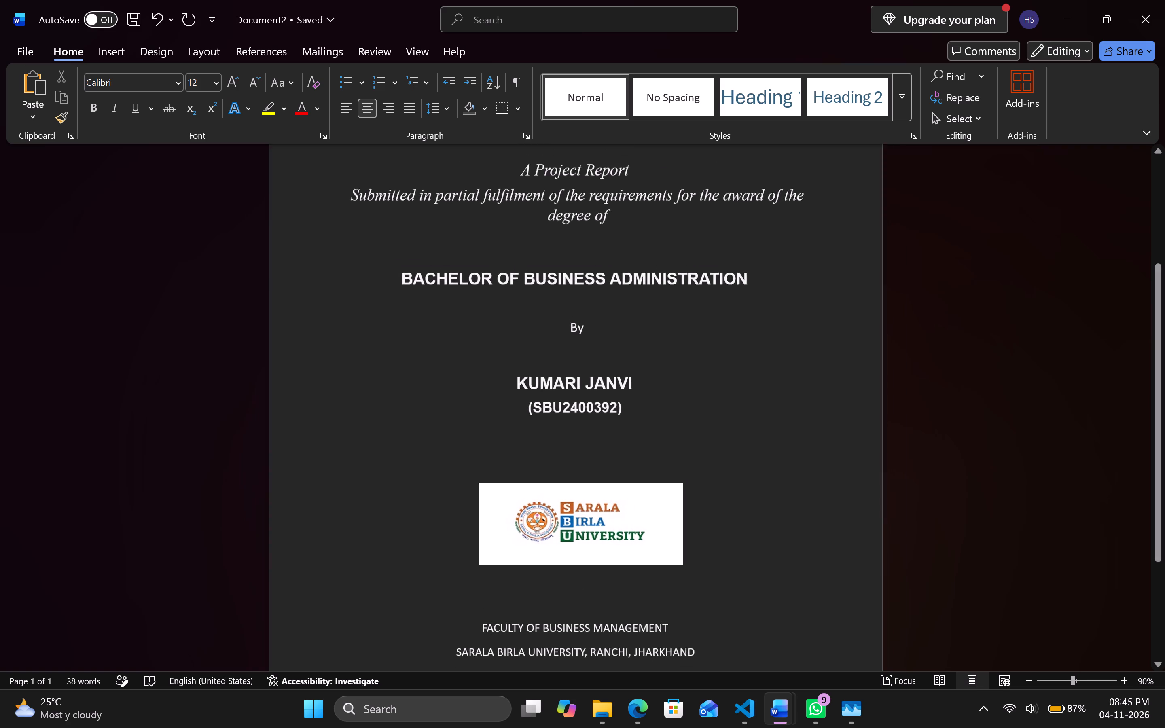
pyautogui.scroll(-1, 730, 507)
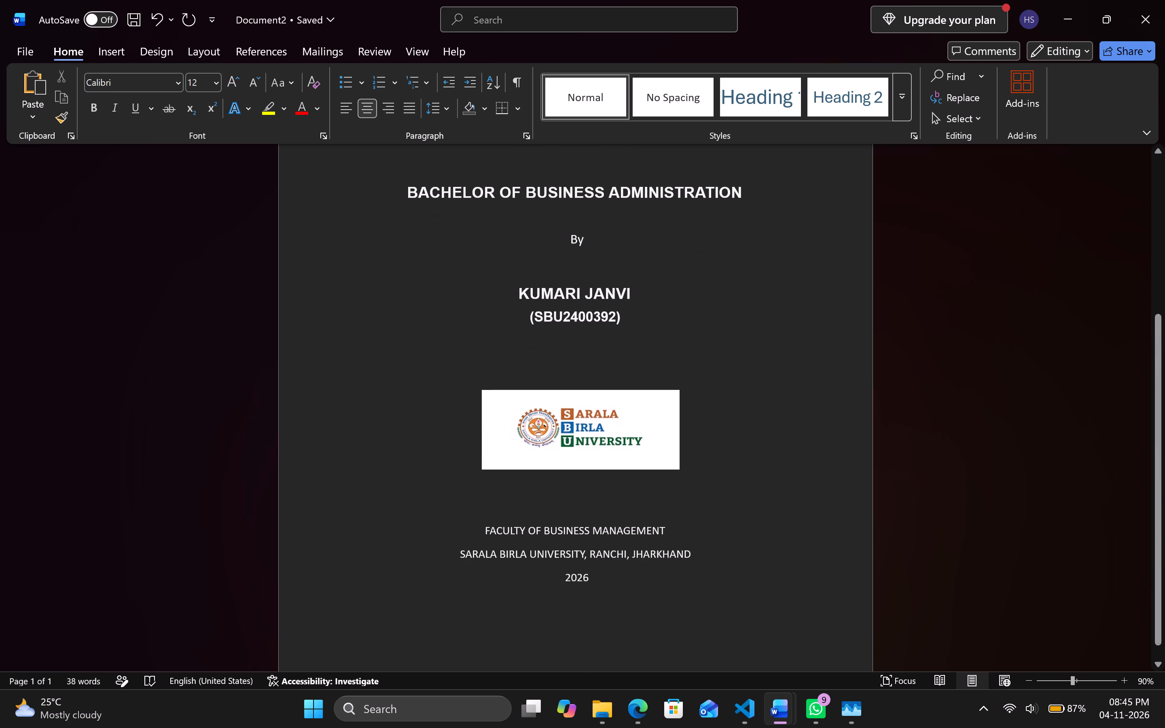
pyautogui.scroll(-1, 730, 507)
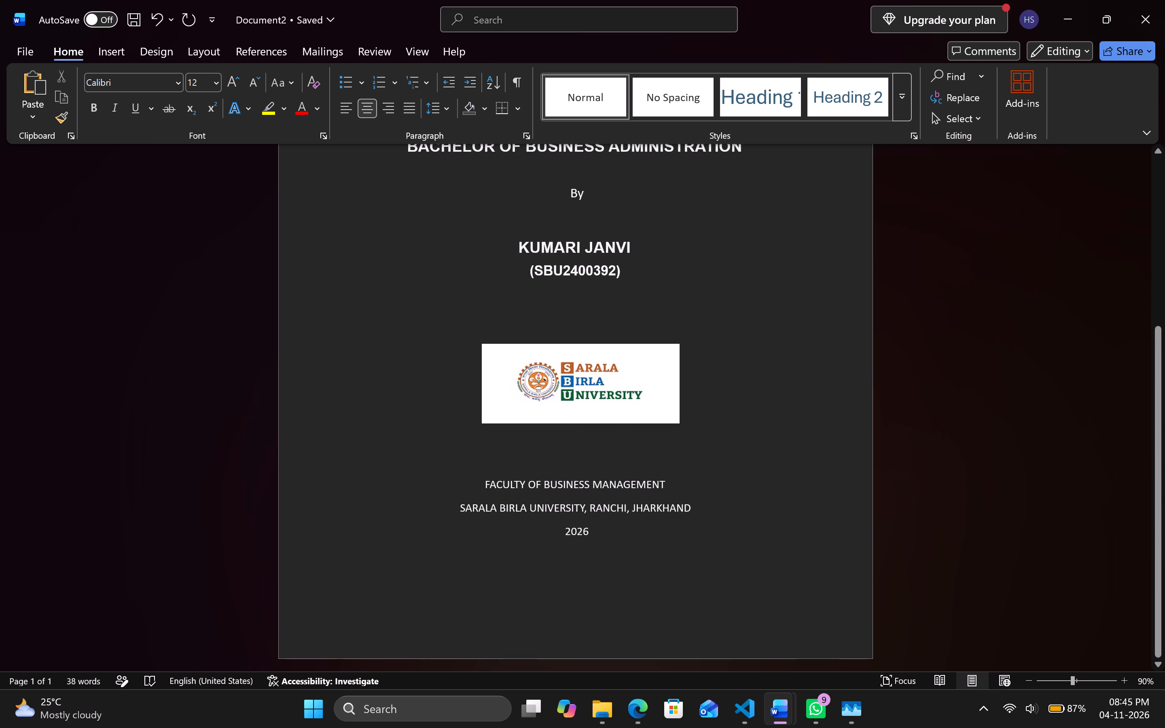
pyautogui.click(664, 485)
pyautogui.moveTo(665, 483); pyautogui.dragTo(656, 483)
pyautogui.moveTo(656, 483); pyautogui.dragTo(526, 465)
pyautogui.click(526, 465)
pyautogui.click(484, 483)
pyautogui.moveTo(484, 483); pyautogui.dragTo(574, 529)
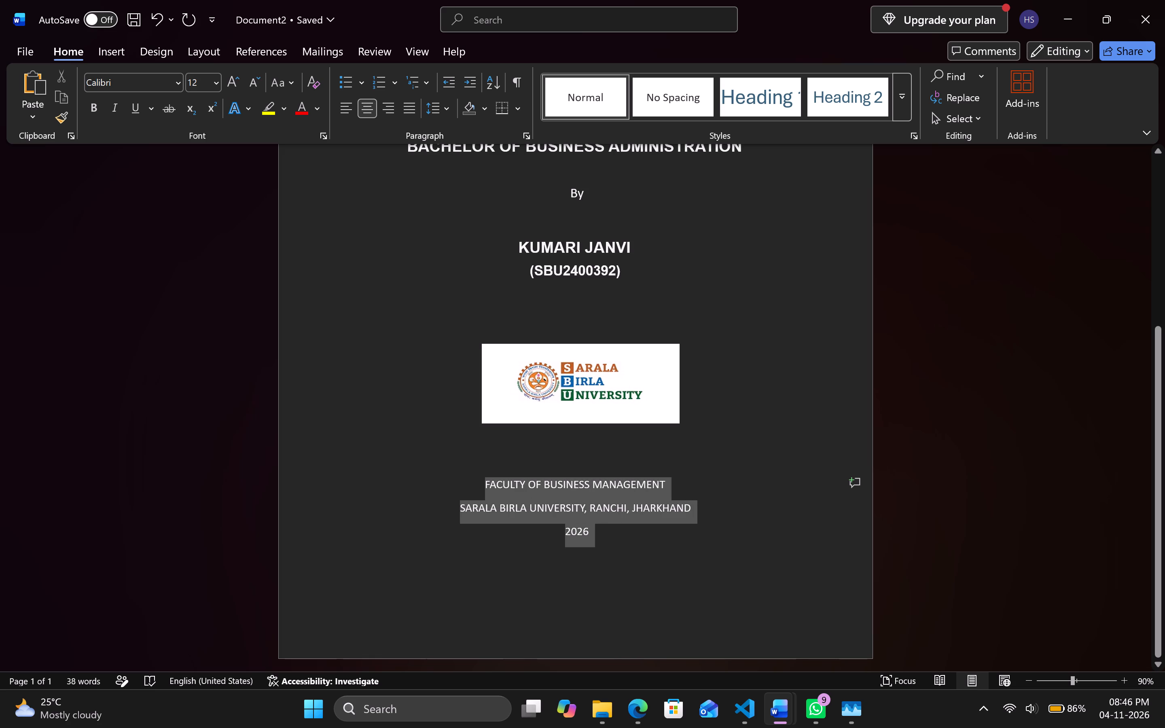
pyautogui.moveTo(574, 529); pyautogui.dragTo(576, 532)
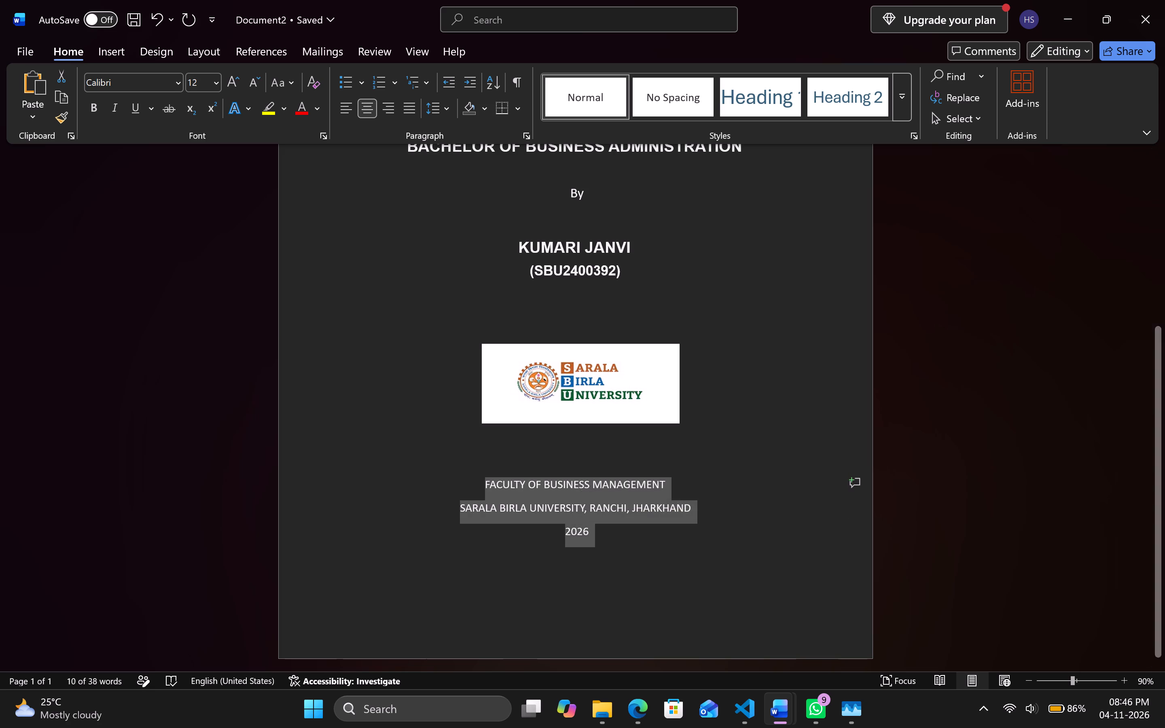
pyautogui.click(178, 85)
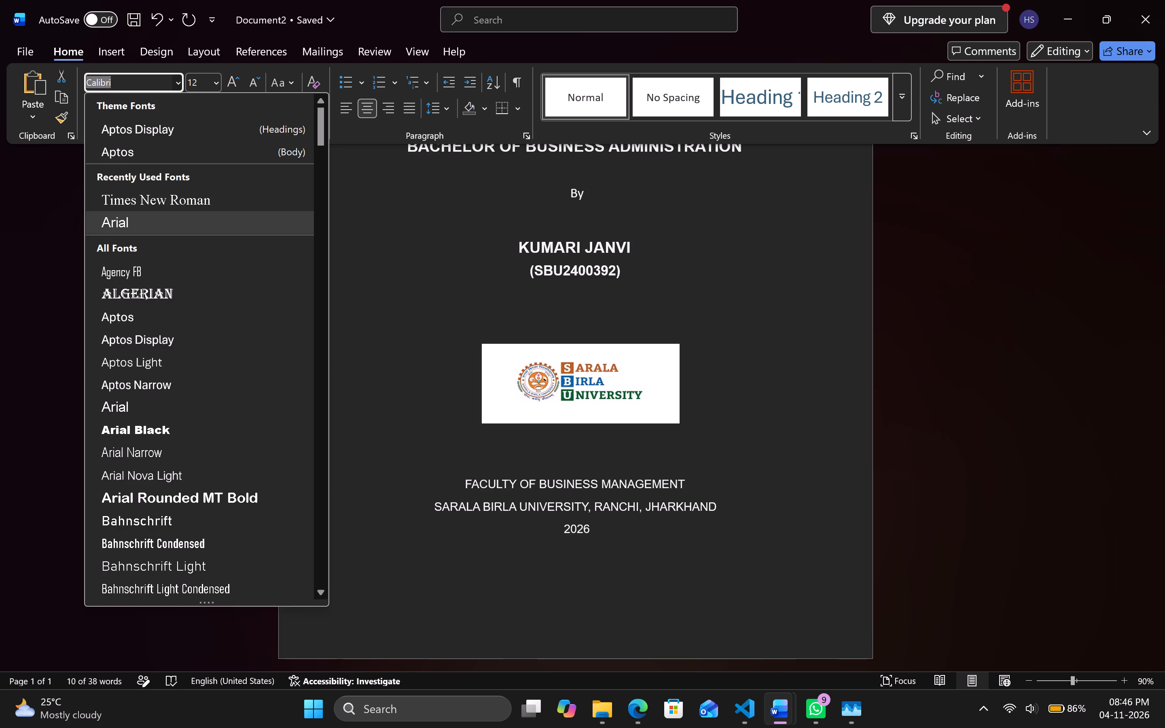
pyautogui.click(152, 224)
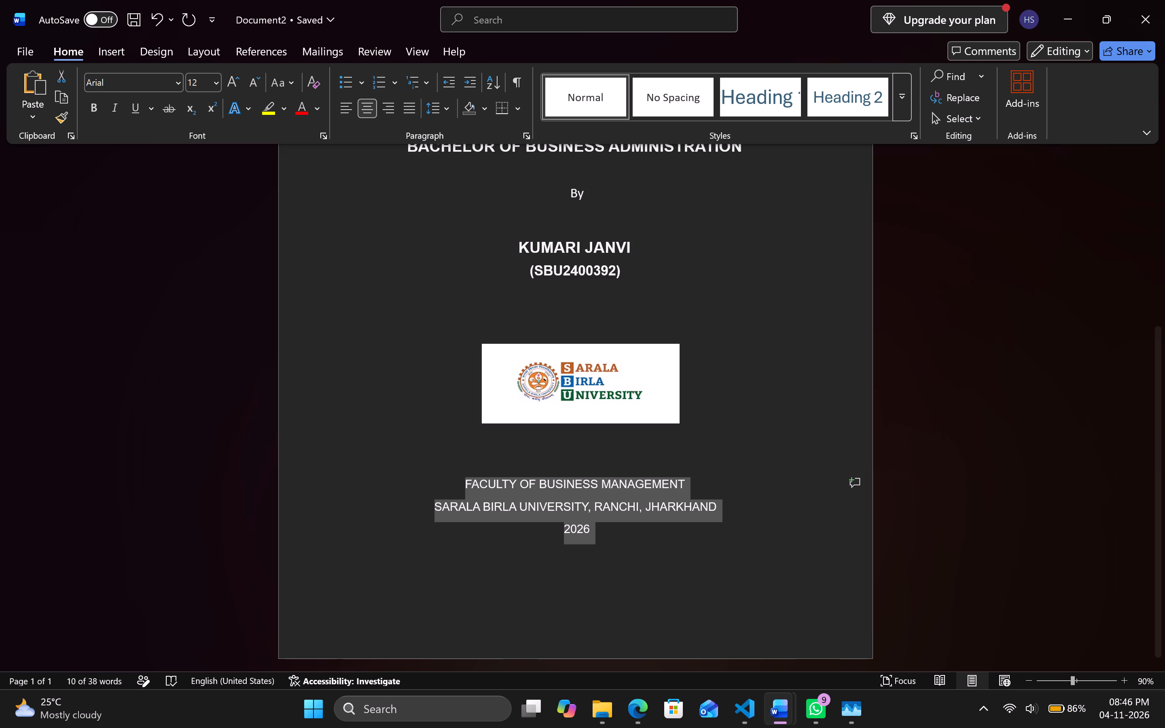
pyautogui.click(648, 533)
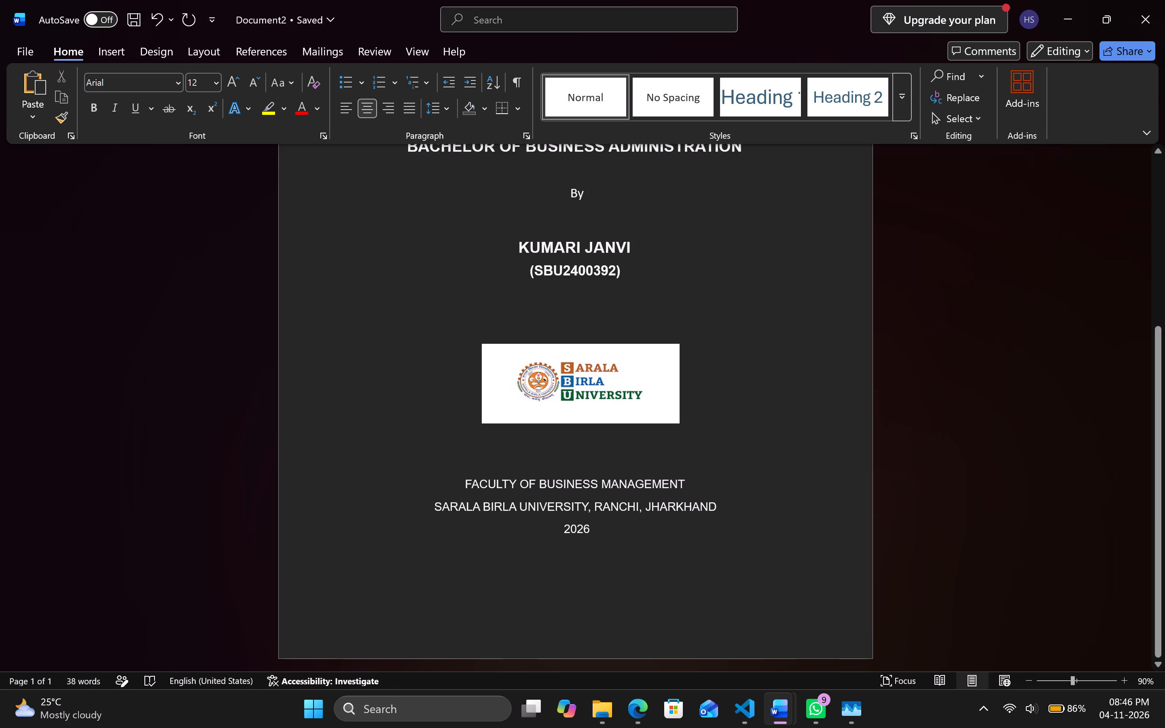
# Review the cover page from bottom to top, checking the font formatting of the title and the "A Project Report" lines.
pyautogui.scroll(2, 648, 533)
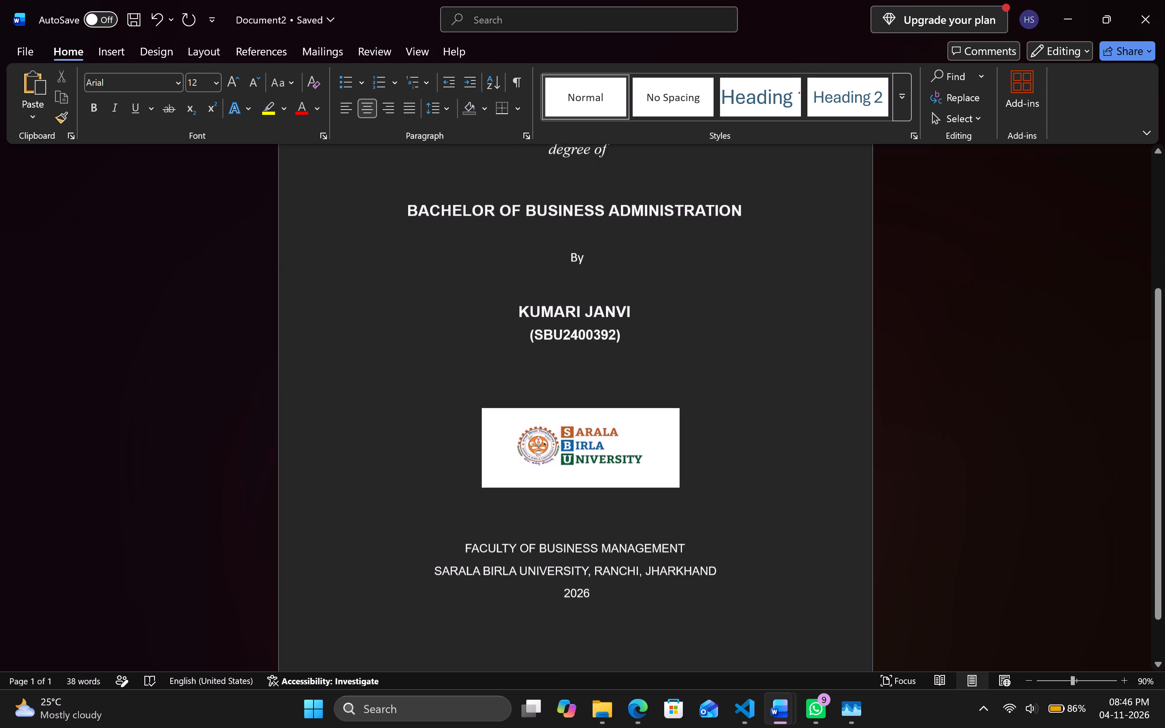
pyautogui.scroll(2, 648, 533)
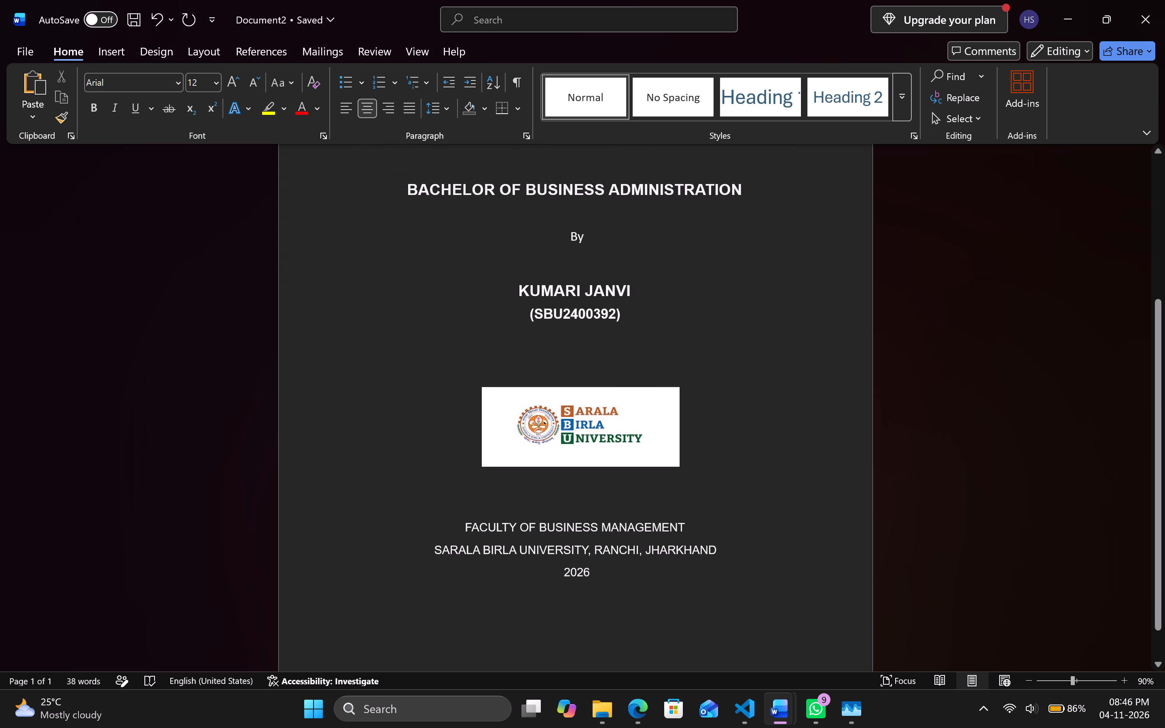
pyautogui.scroll(1, 648, 533)
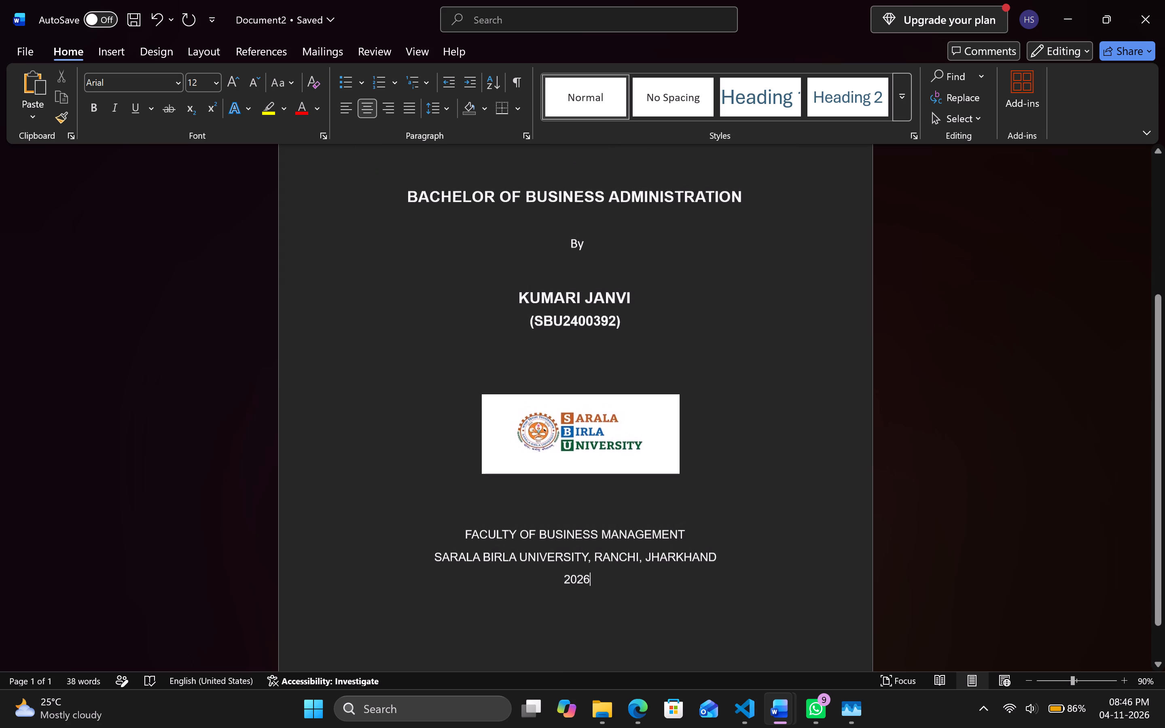
pyautogui.scroll(1, 648, 533)
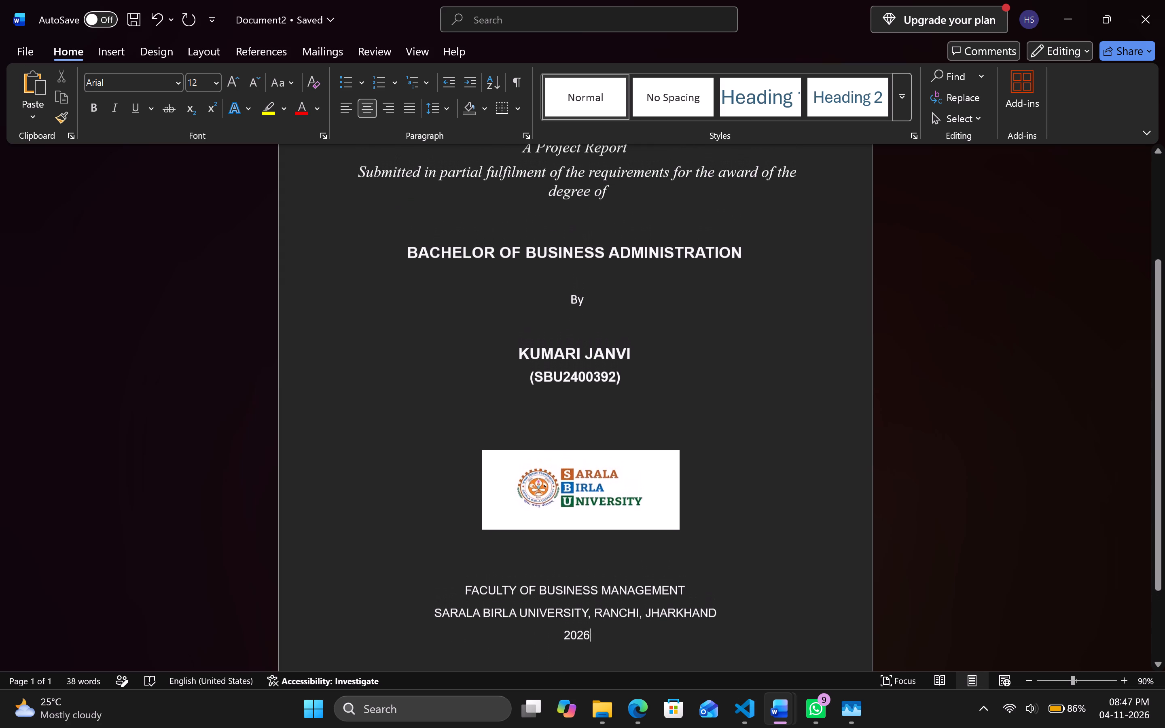
pyautogui.scroll(2, 648, 533)
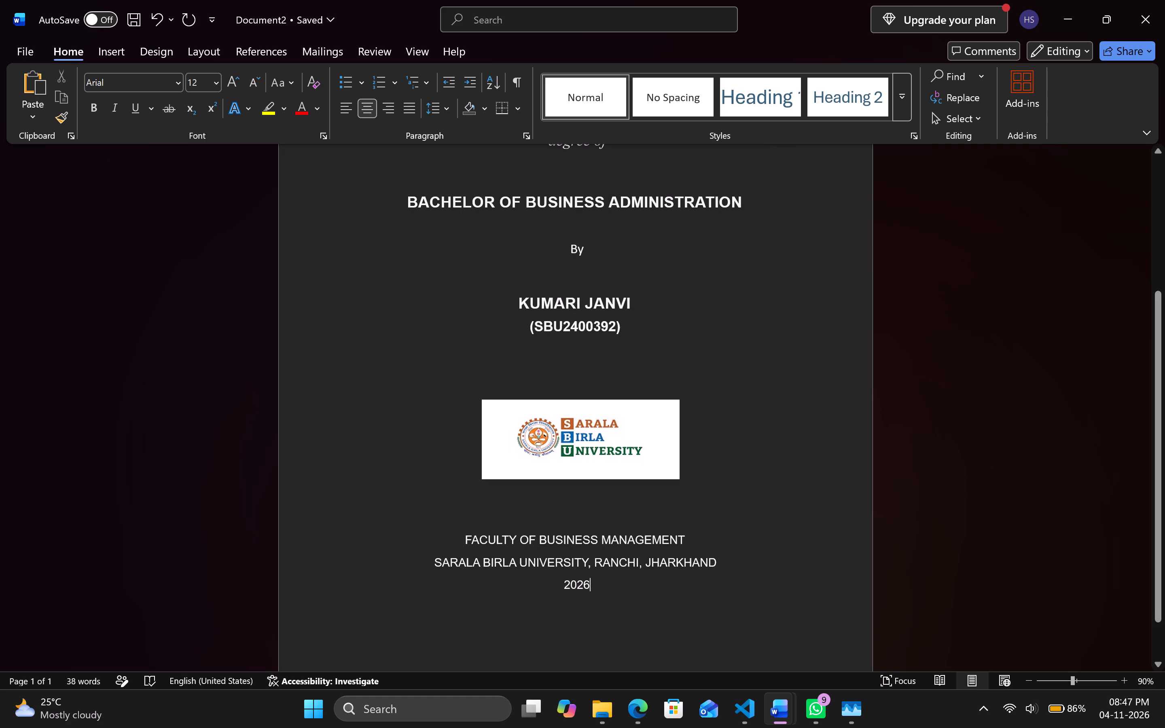
pyautogui.scroll(1, 648, 533)
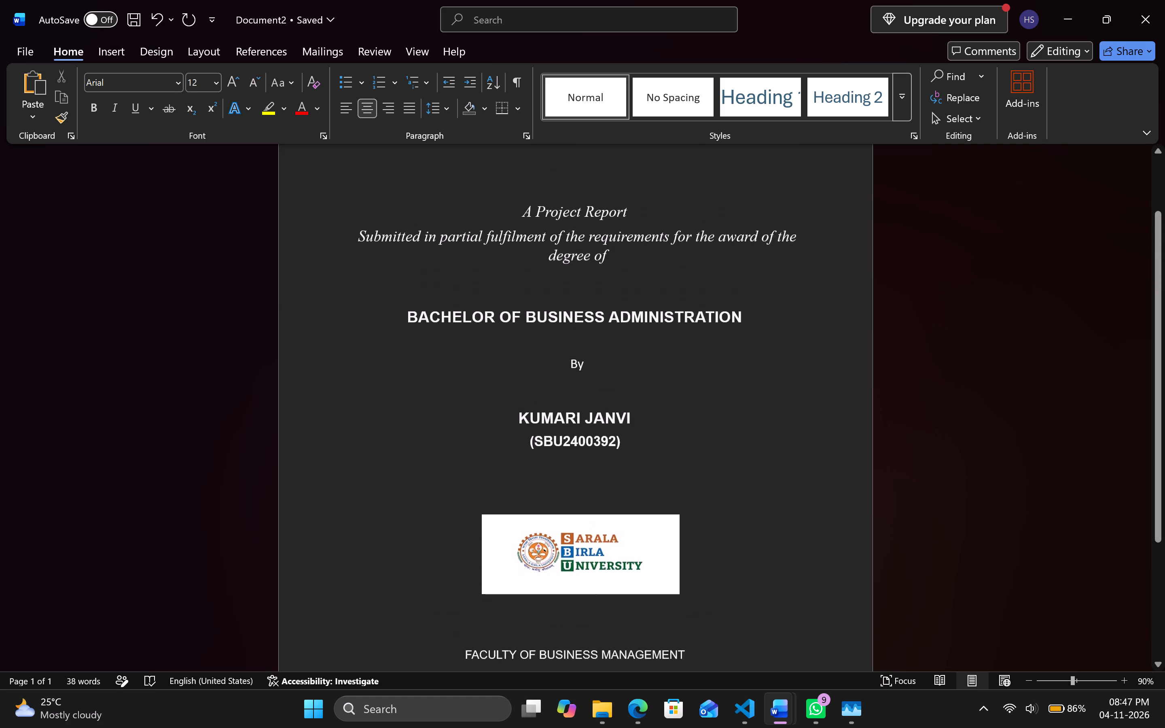
pyautogui.scroll(1, 648, 533)
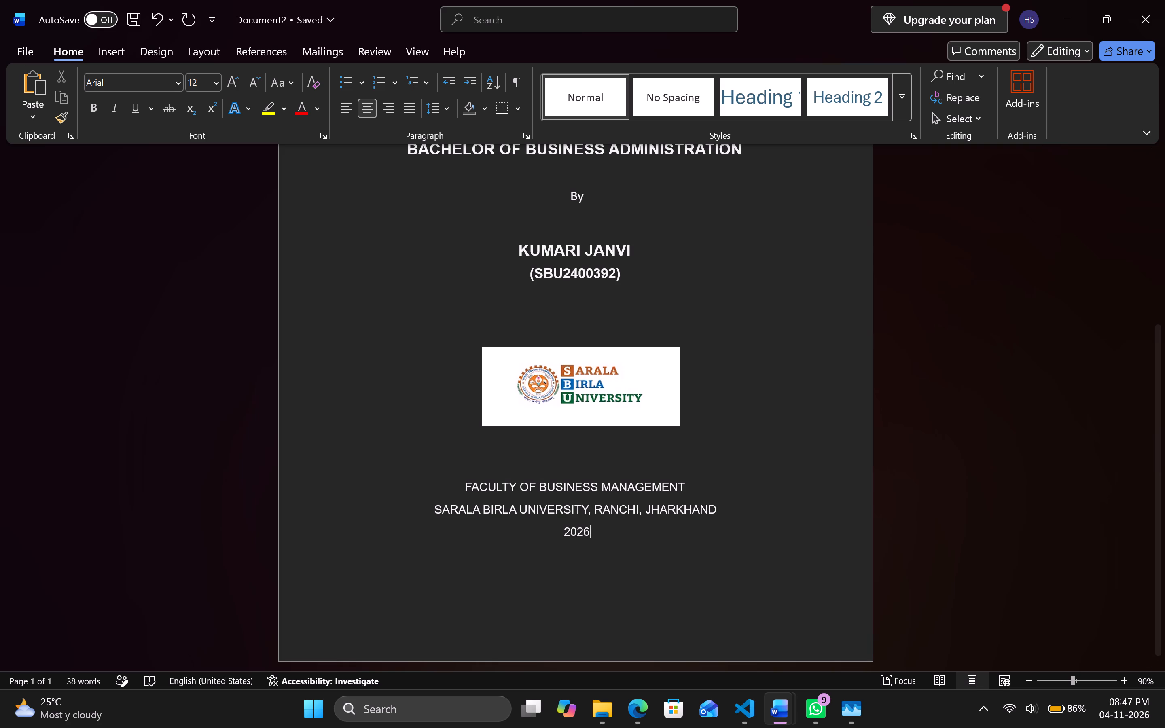
pyautogui.scroll(1, 648, 533)
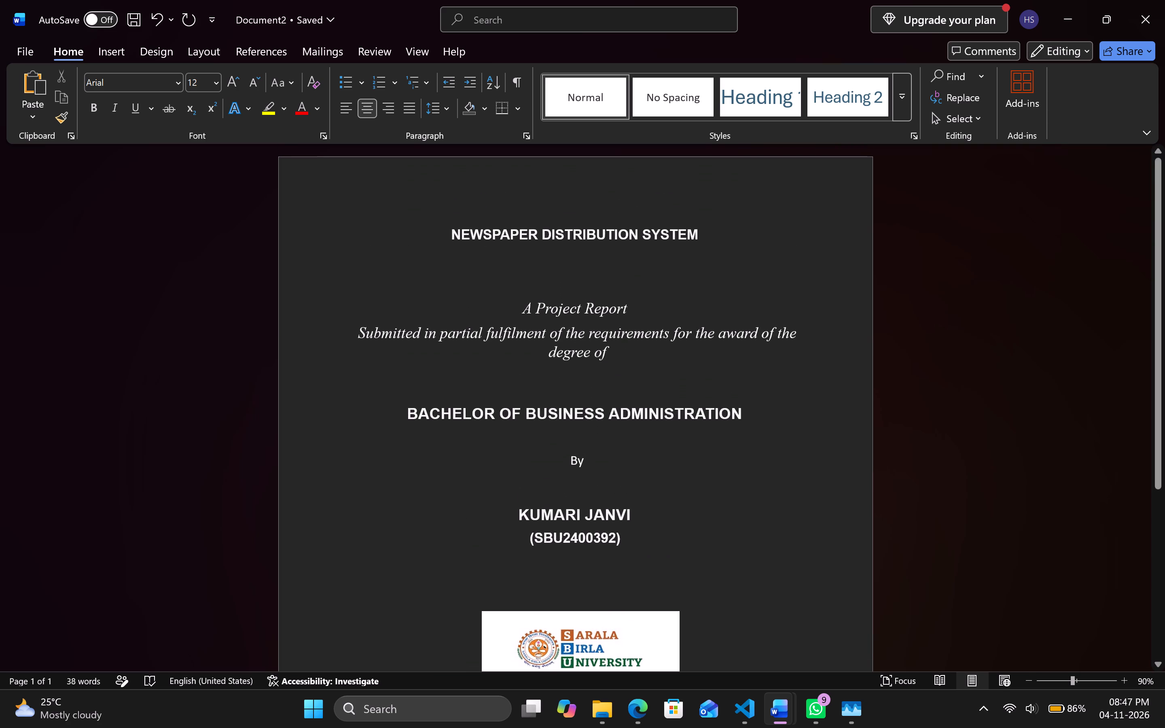
pyautogui.click(701, 241)
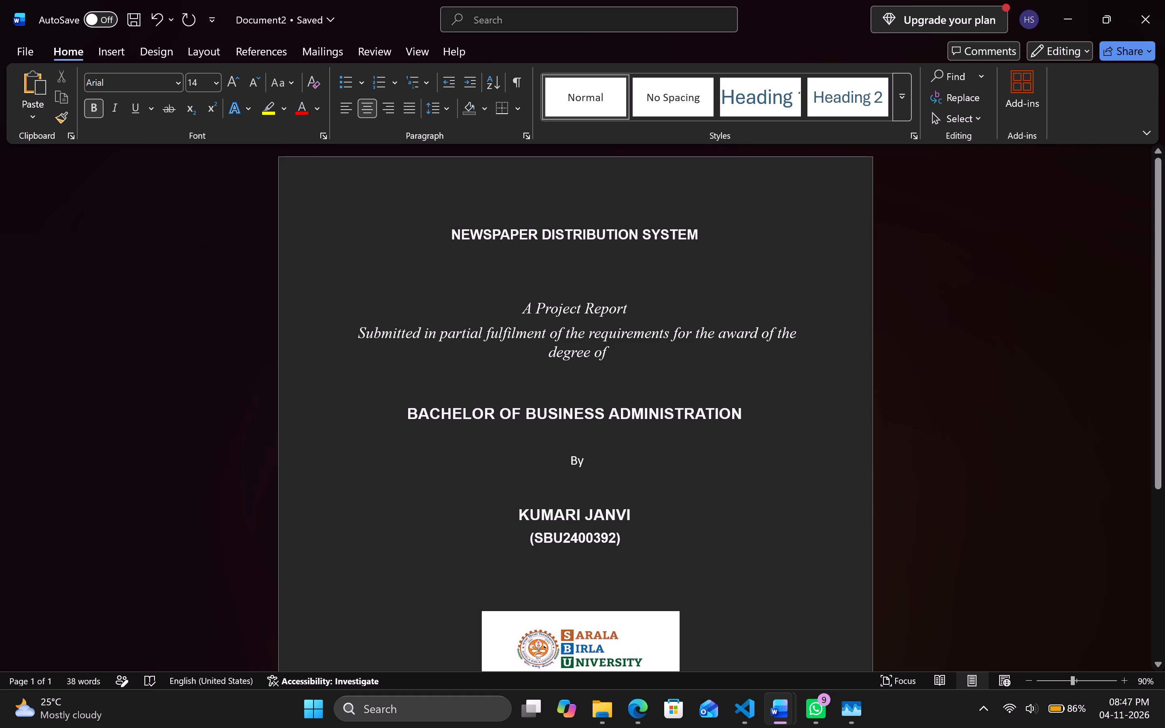
pyautogui.click(612, 349)
pyautogui.click(612, 320)
# Make the "A Project Report" line and the "Submitted in partial fulfilment..." statement below it bold.
pyautogui.click(517, 307)
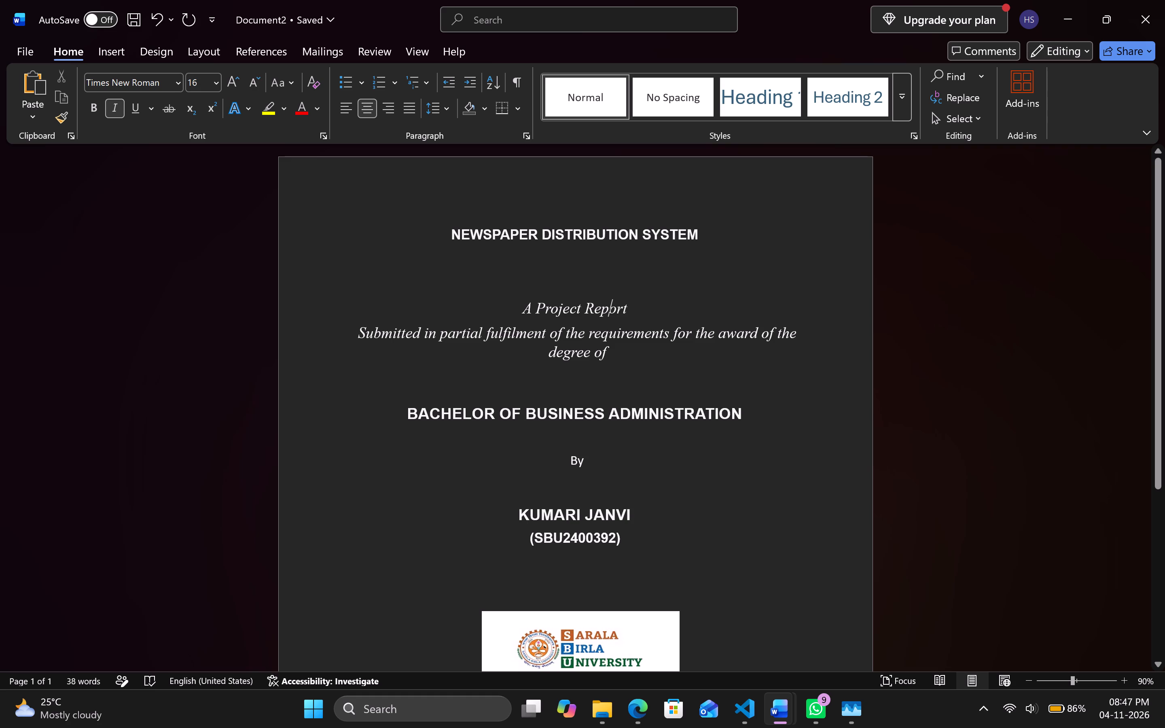
pyautogui.moveTo(517, 307); pyautogui.dragTo(599, 360)
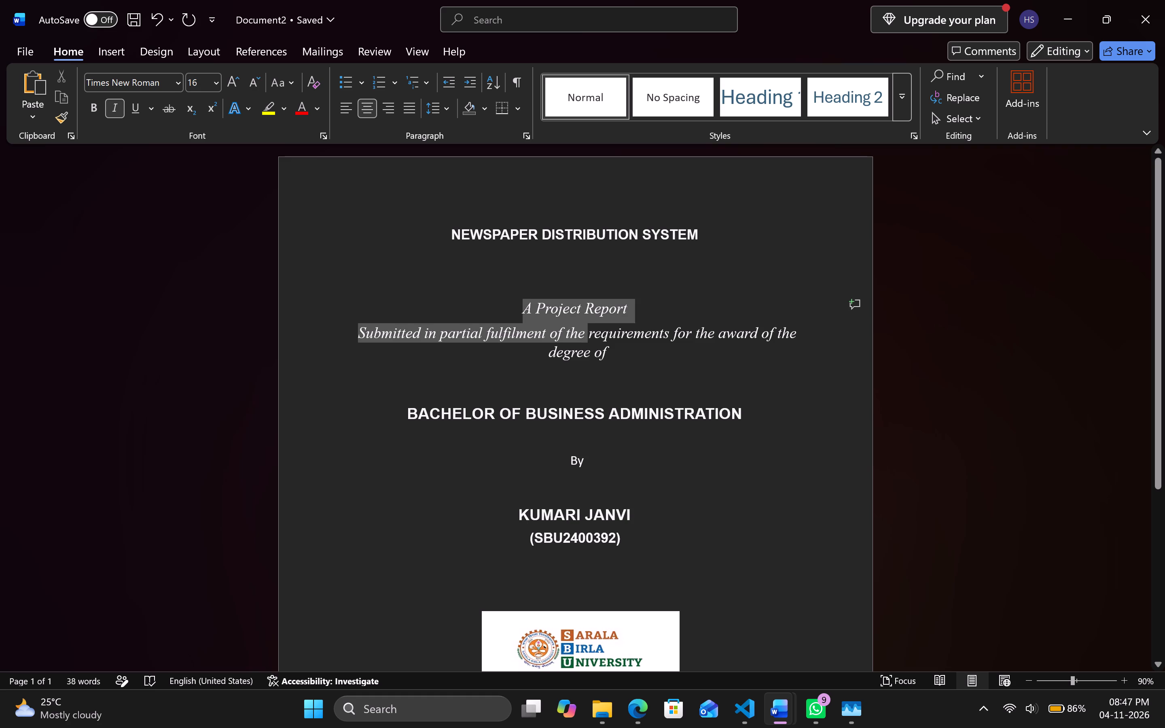
pyautogui.moveTo(599, 360); pyautogui.dragTo(620, 358)
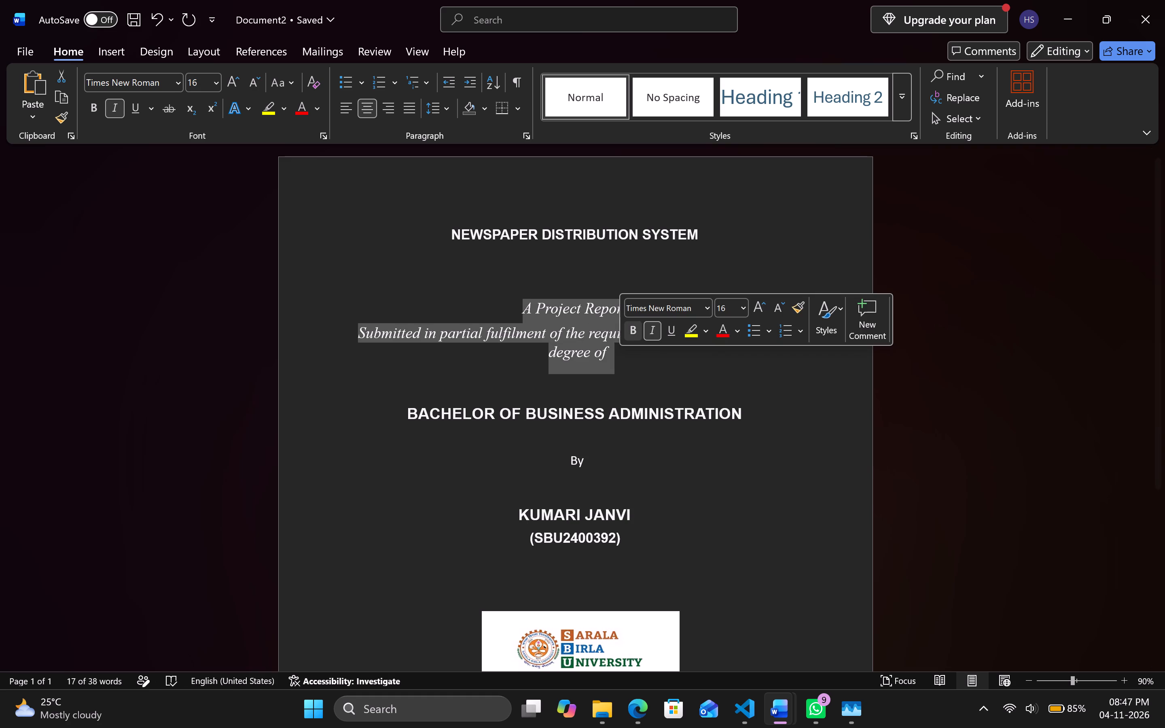
pyautogui.click(628, 331)
pyautogui.click(631, 348)
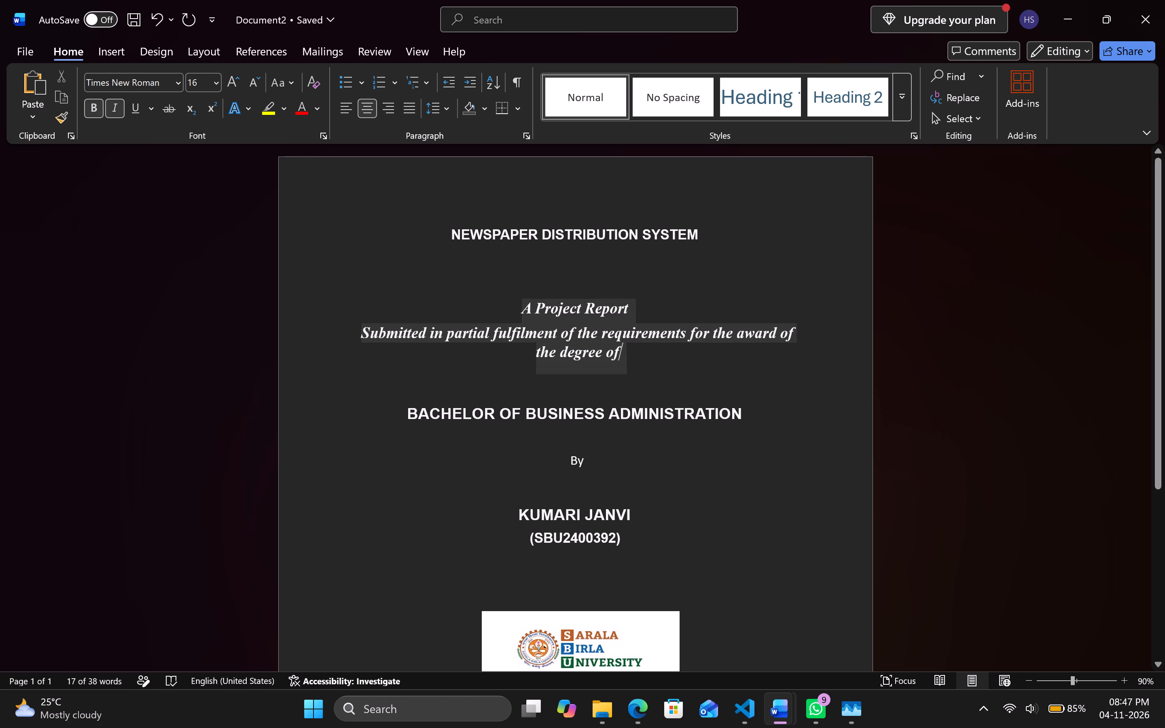
pyautogui.click(642, 232)
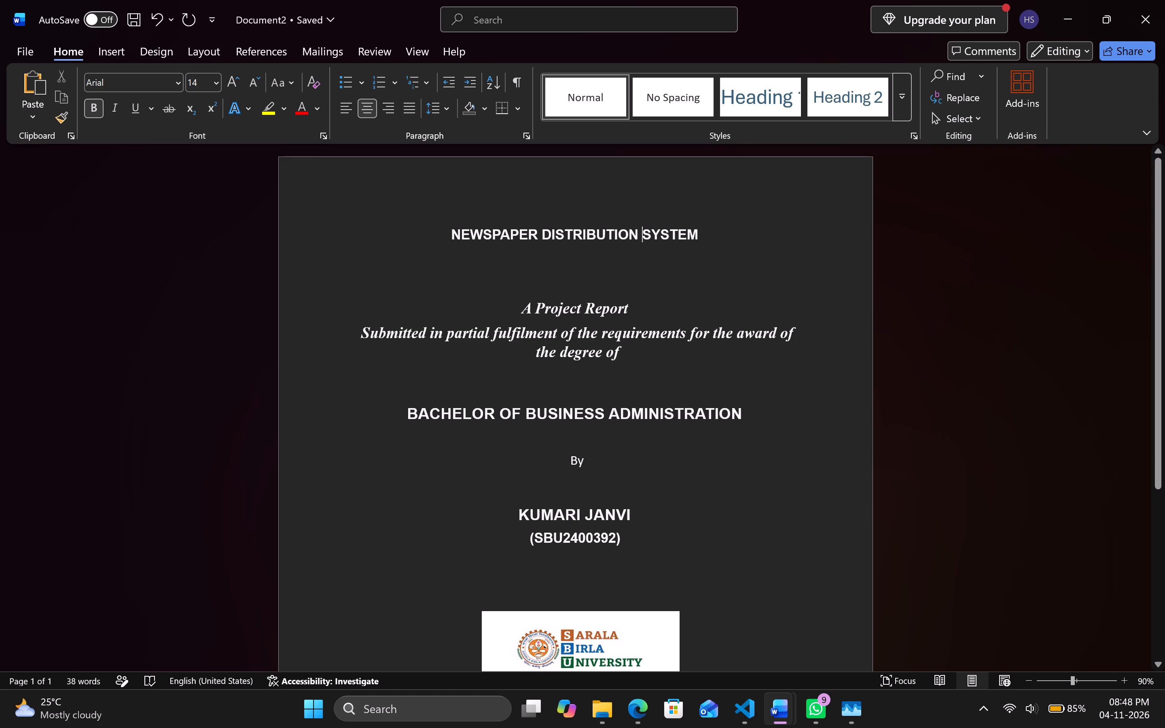